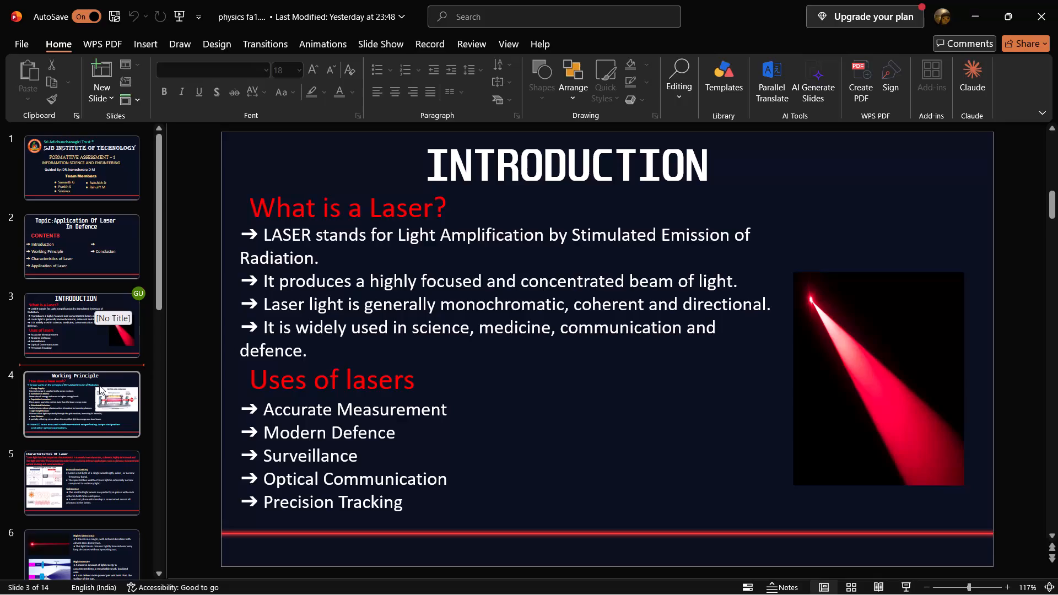
Open the Working Principle slide, slide 4, and examine its explanation of how a laser works.
{"action": "left_click", "coordinate": [99, 385]}
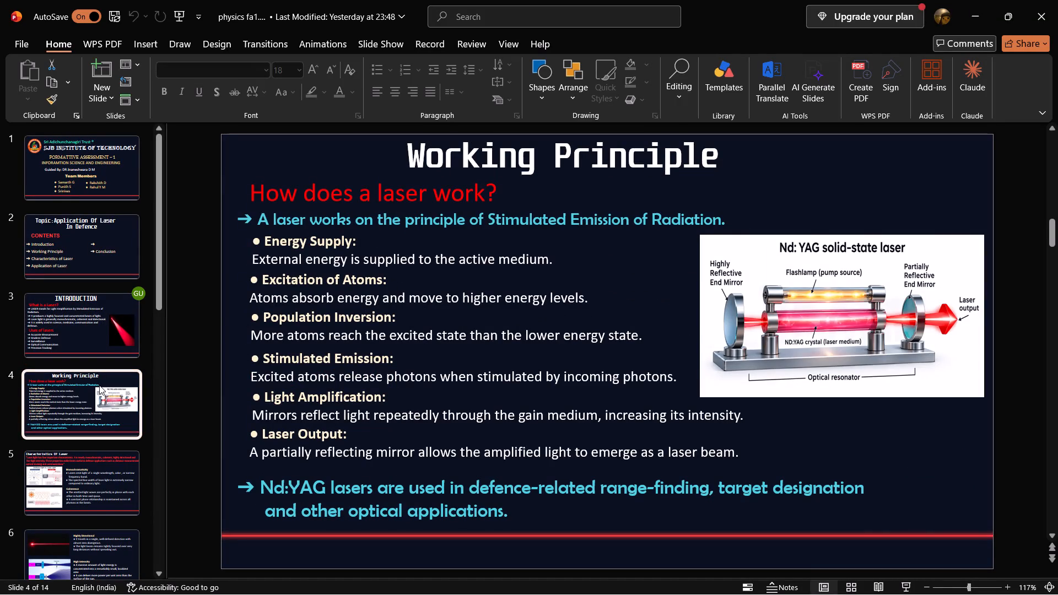
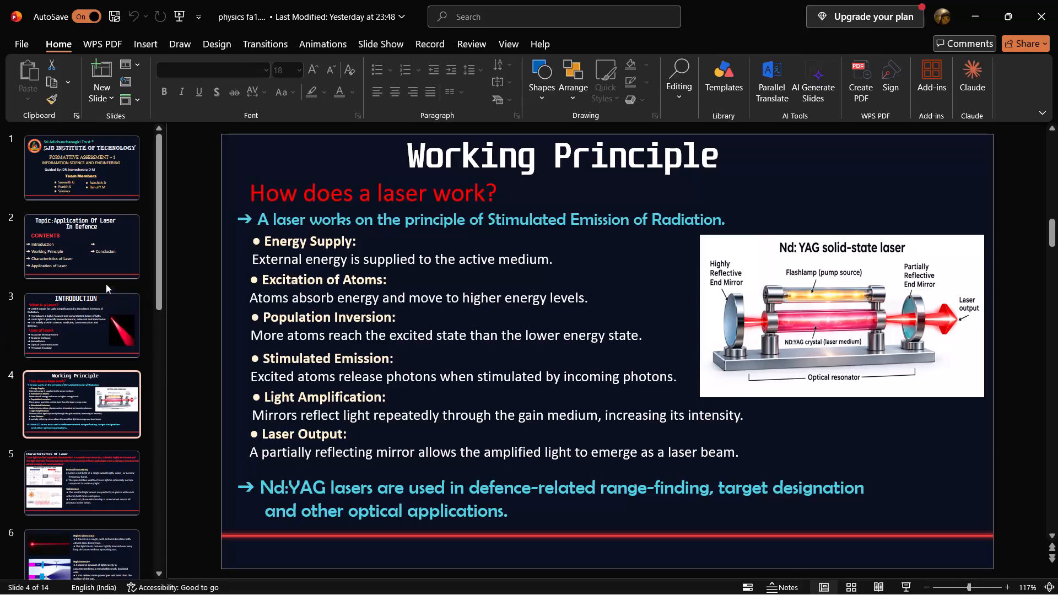
Add a new slide with the BLANK_BEAM layout and place it fifth, directly after the Working Principle slide.
{"action": "left_click", "coordinate": [116, 237]}
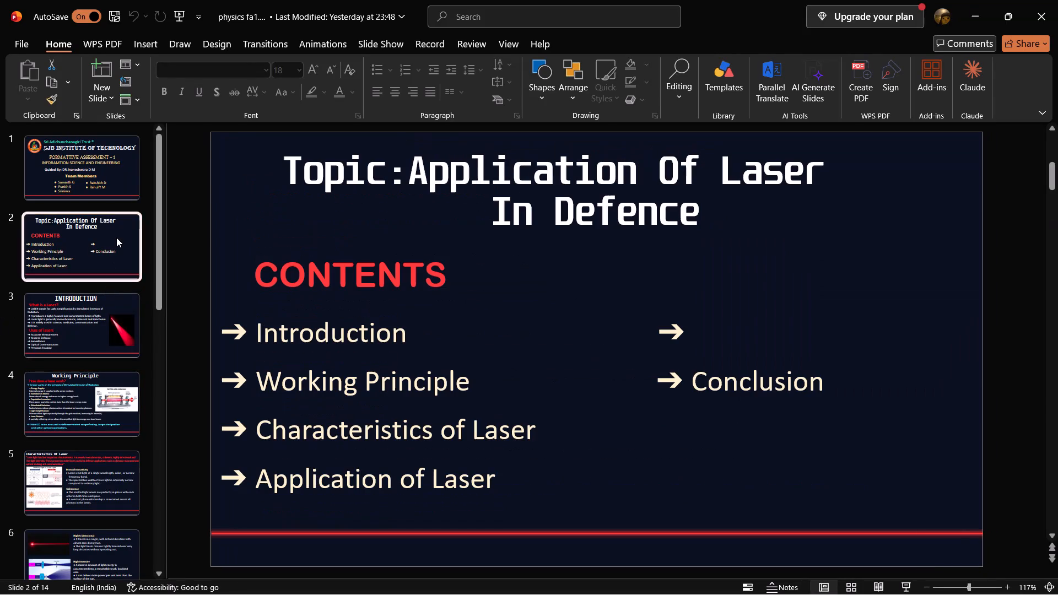
{"action": "left_click", "coordinate": [129, 178]}
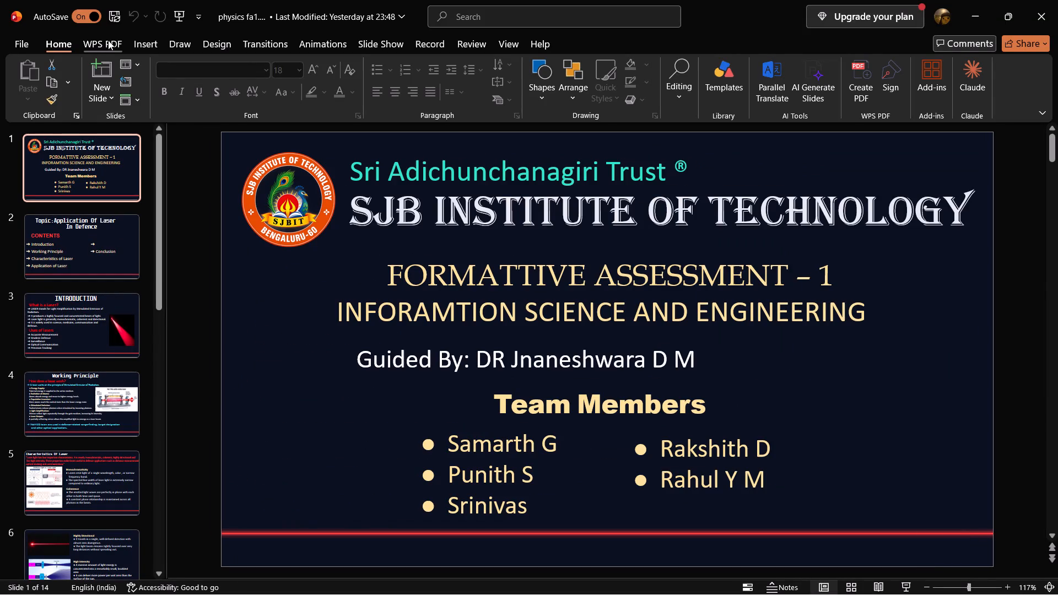
{"action": "left_click", "coordinate": [108, 101]}
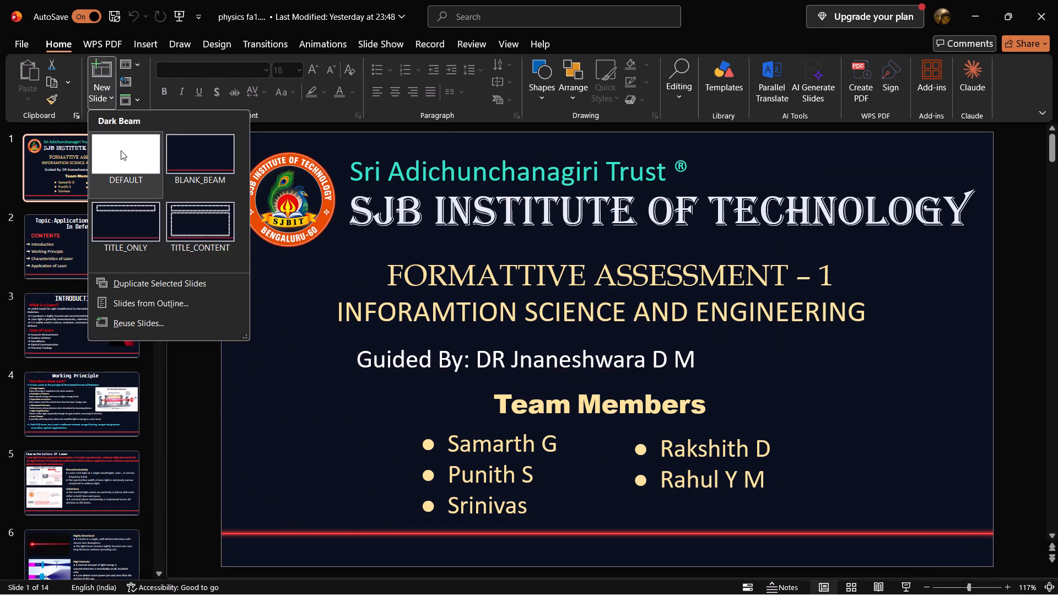
{"action": "left_click", "coordinate": [192, 161]}
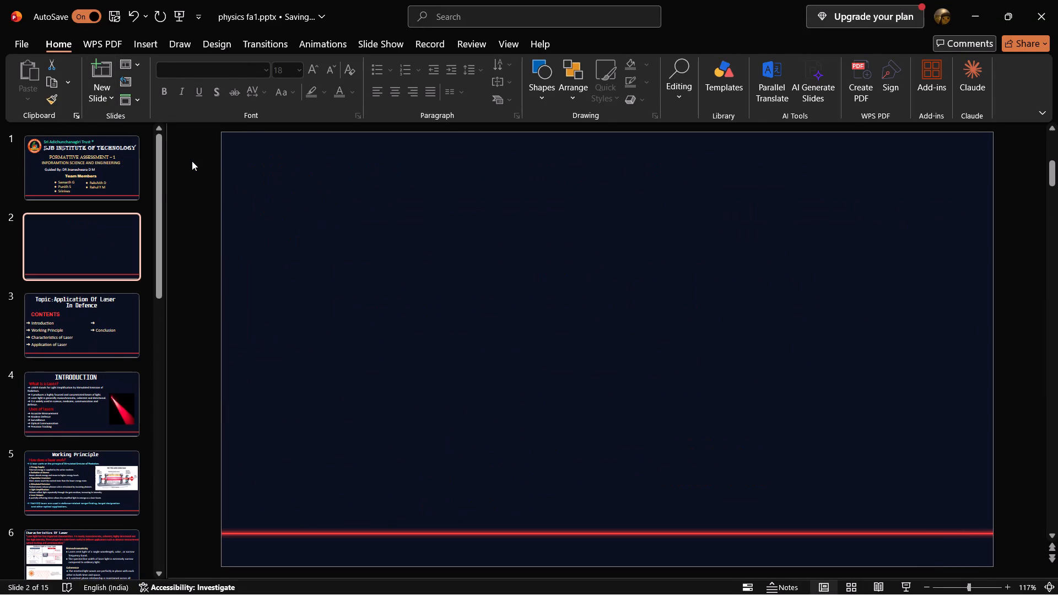
{"action": "left_click_drag", "start_coordinate": [95, 252], "coordinate": [85, 485]}
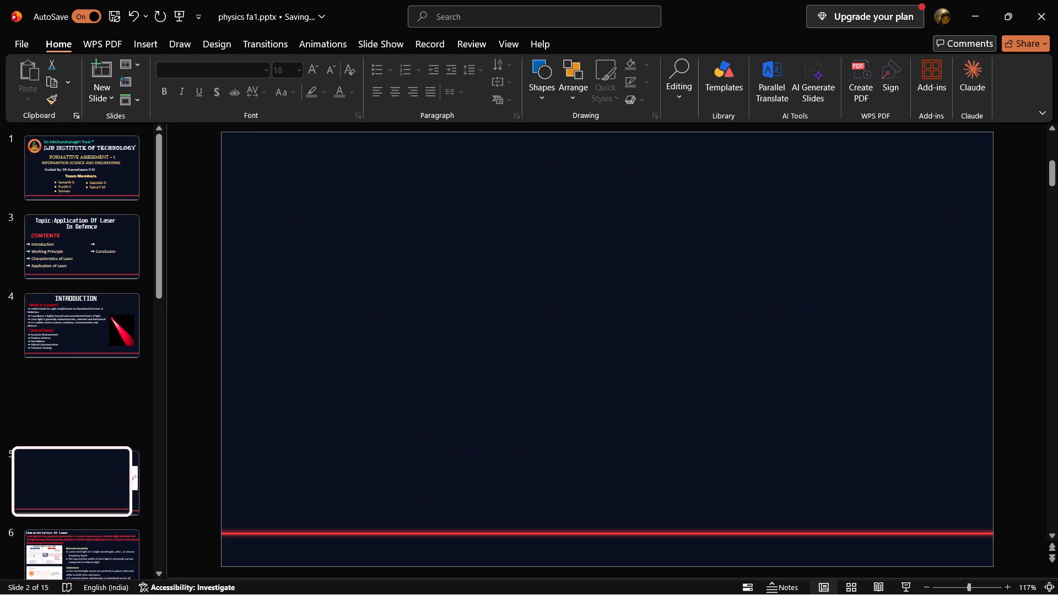
{"action": "left_click_drag", "start_coordinate": [85, 485], "coordinate": [108, 175]}
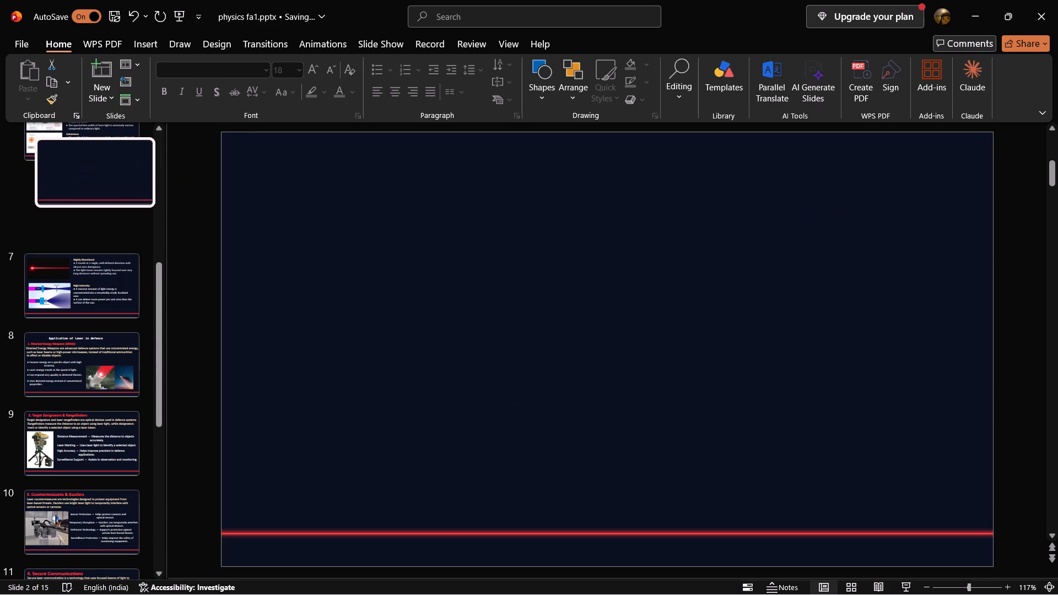
{"action": "left_click_drag", "start_coordinate": [108, 175], "coordinate": [98, 450]}
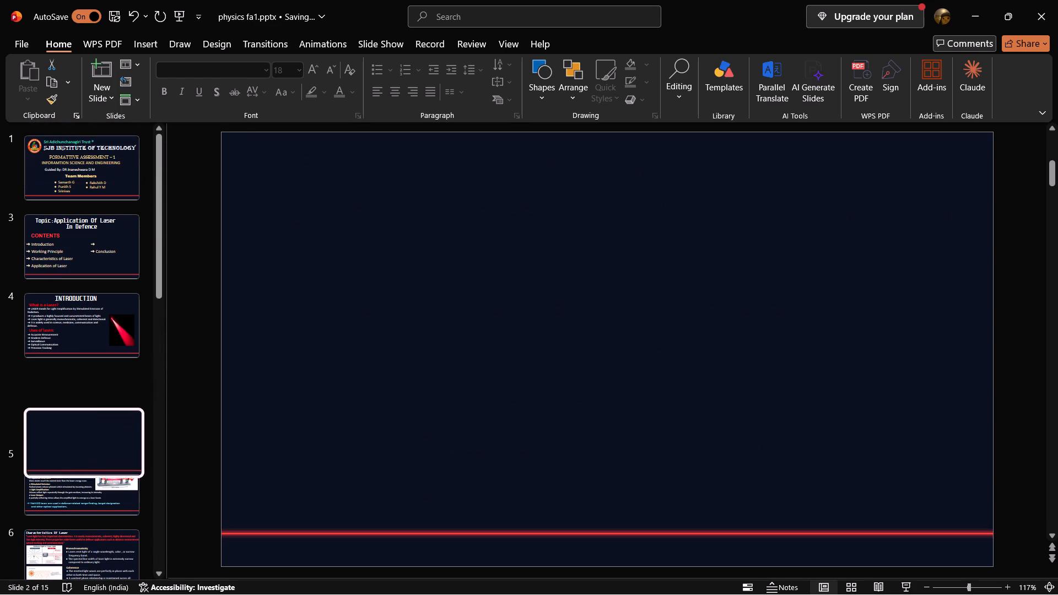
{"action": "left_click_drag", "start_coordinate": [98, 450], "coordinate": [92, 475]}
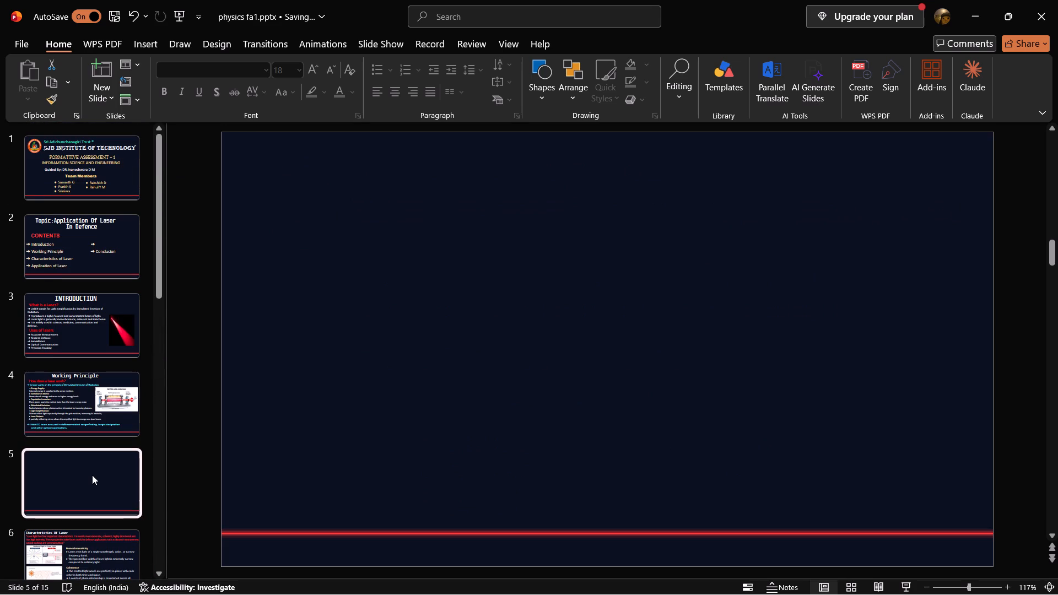
Move the new blank slide to position 7, directly after the Highly Directional and High Intensity slide.
{"action": "scroll", "coordinate": [87, 403], "scroll_direction": "down", "scroll_amount": 3}
{"action": "left_click", "coordinate": [87, 403]}
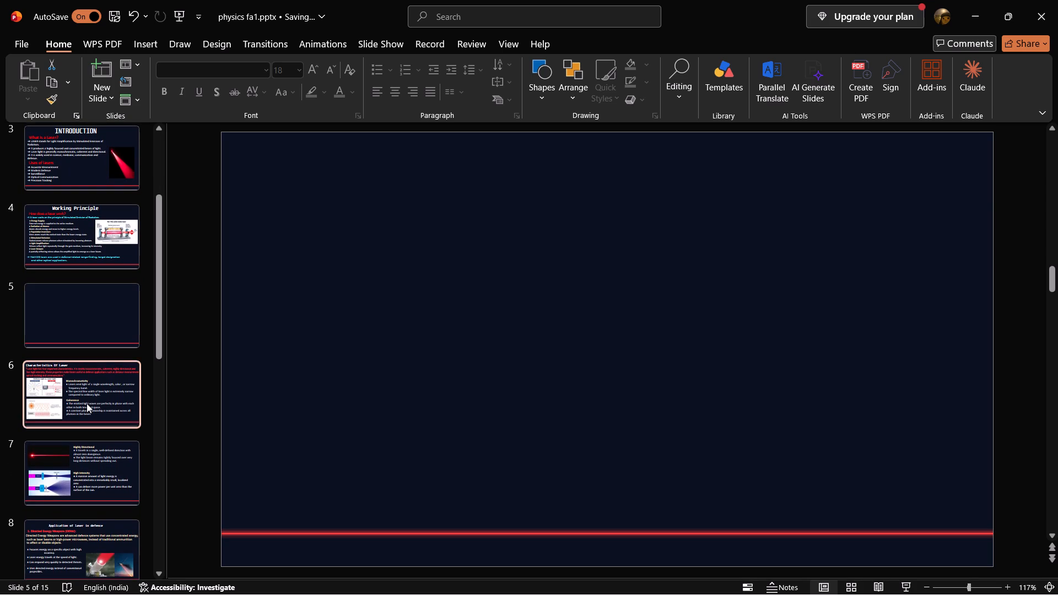
{"action": "left_click", "coordinate": [107, 300]}
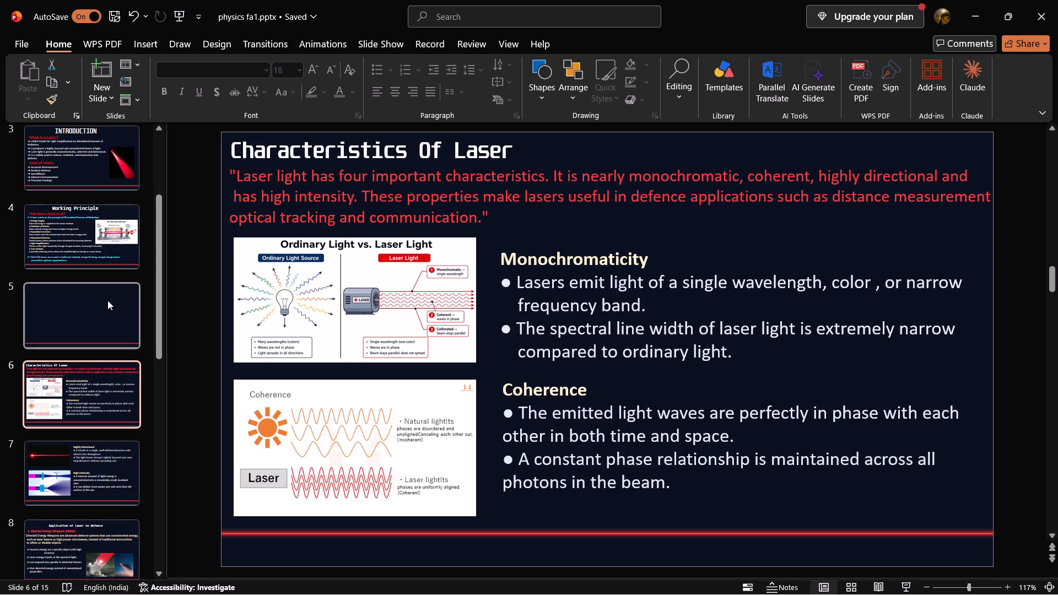
{"action": "left_click", "coordinate": [107, 300]}
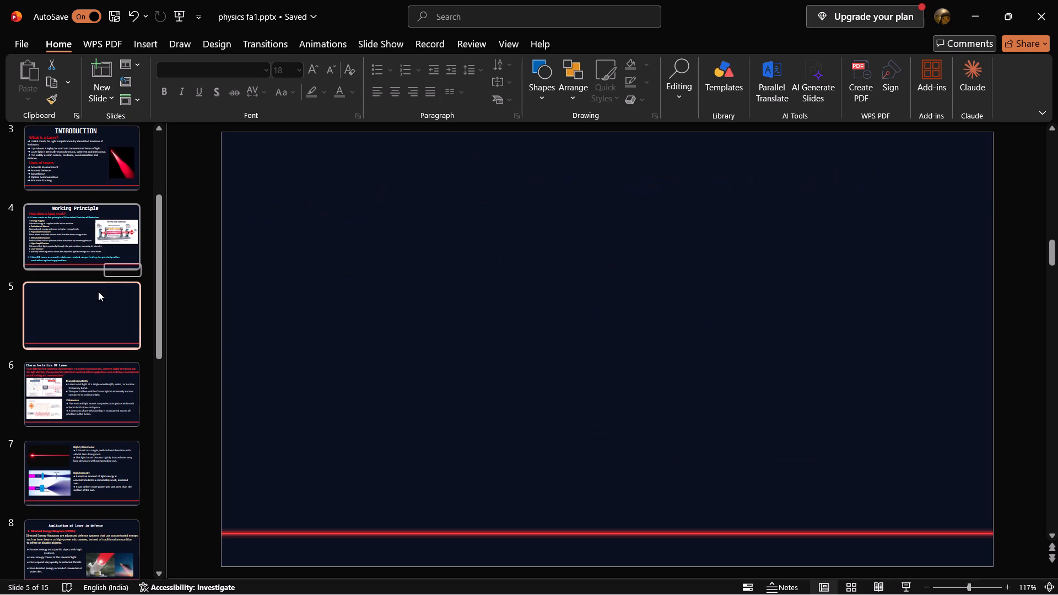
{"action": "left_click_drag", "start_coordinate": [95, 321], "coordinate": [98, 337]}
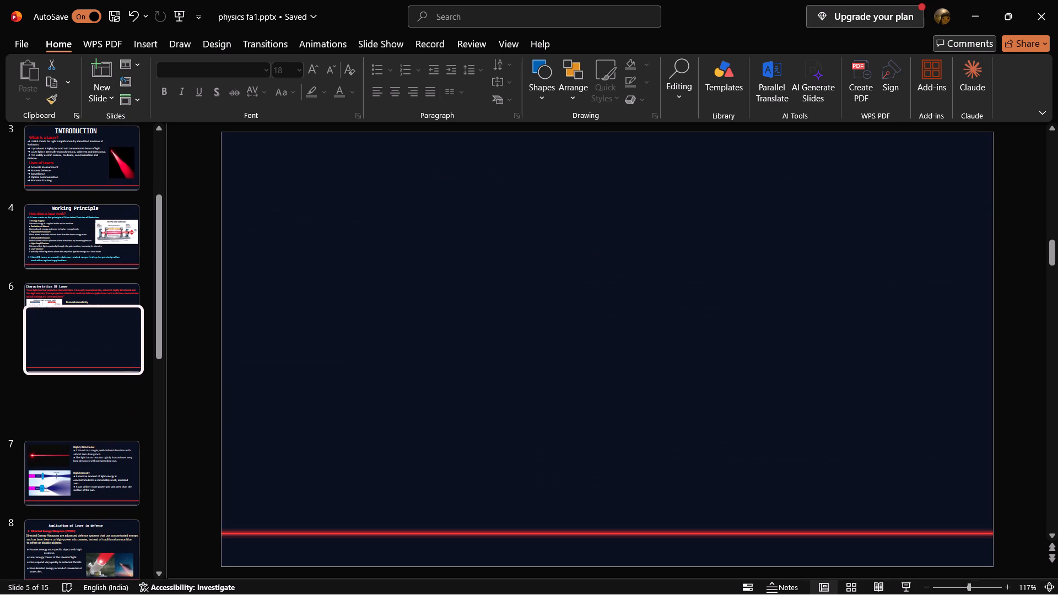
{"action": "left_click_drag", "start_coordinate": [98, 337], "coordinate": [100, 299]}
{"action": "left_click", "coordinate": [93, 410]}
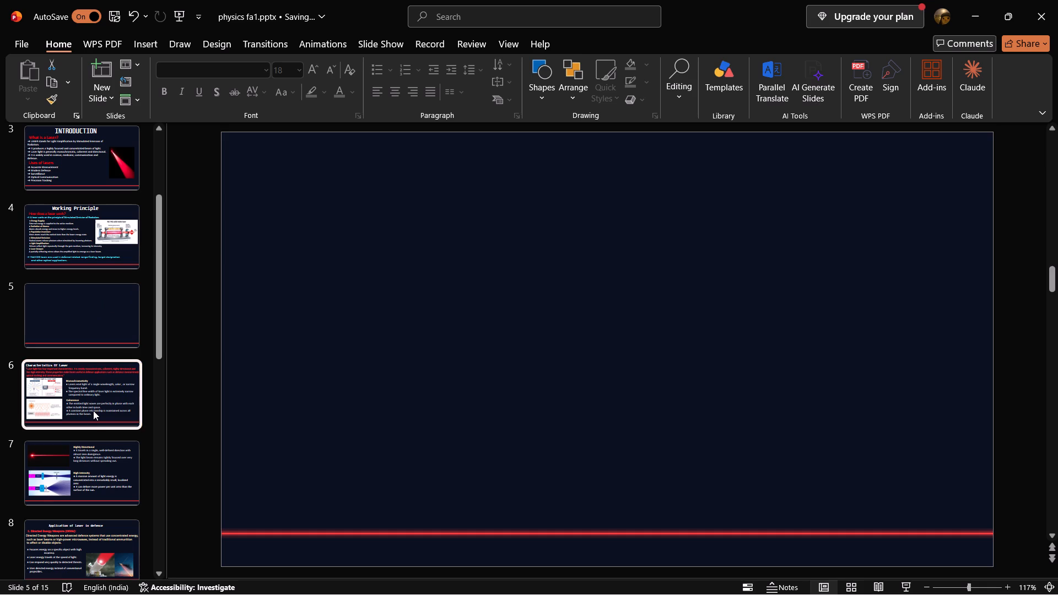
{"action": "left_click", "coordinate": [91, 469]}
{"action": "left_click", "coordinate": [88, 313]}
{"action": "left_click_drag", "start_coordinate": [88, 313], "coordinate": [88, 403]}
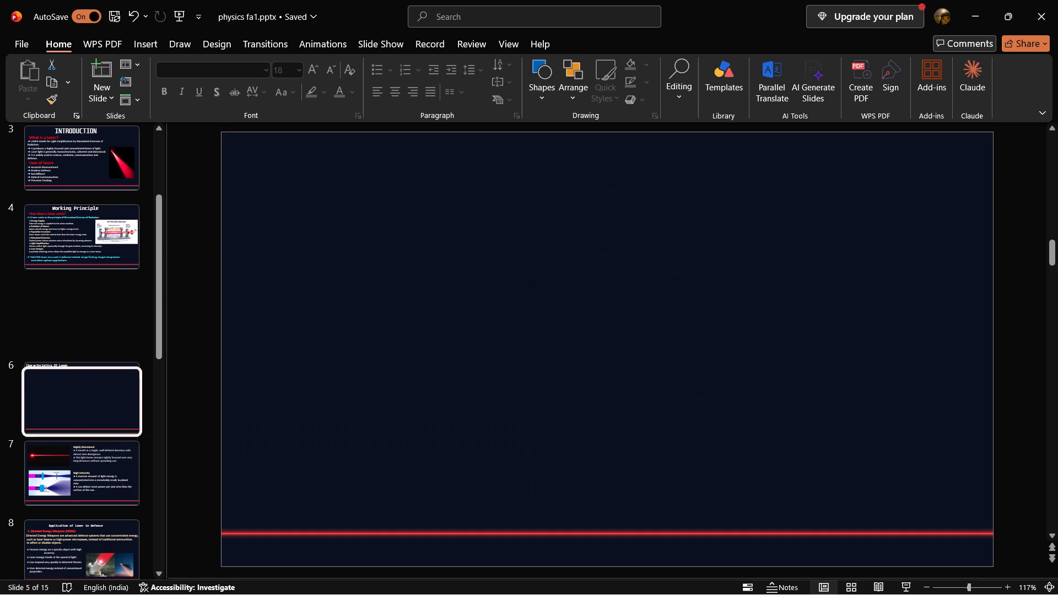
{"action": "left_click_drag", "start_coordinate": [88, 403], "coordinate": [85, 468]}
Delete blank slide 14, the one directly before the Conclusion slide.
{"action": "scroll", "coordinate": [85, 468], "scroll_direction": "down", "scroll_amount": 3}
{"action": "left_click", "coordinate": [85, 468]}
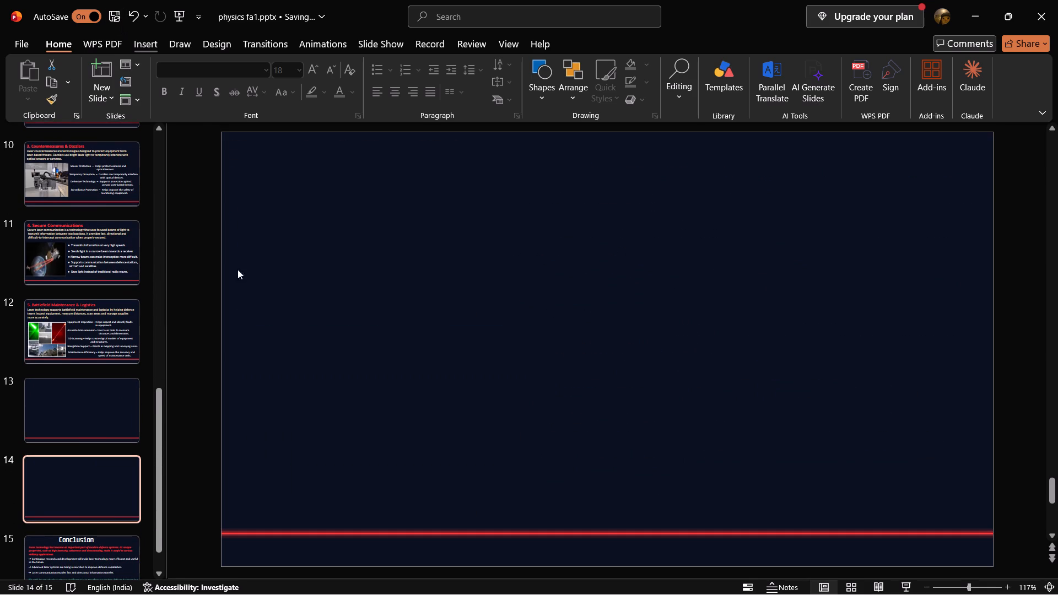
{"action": "key", "text": "Delete"}
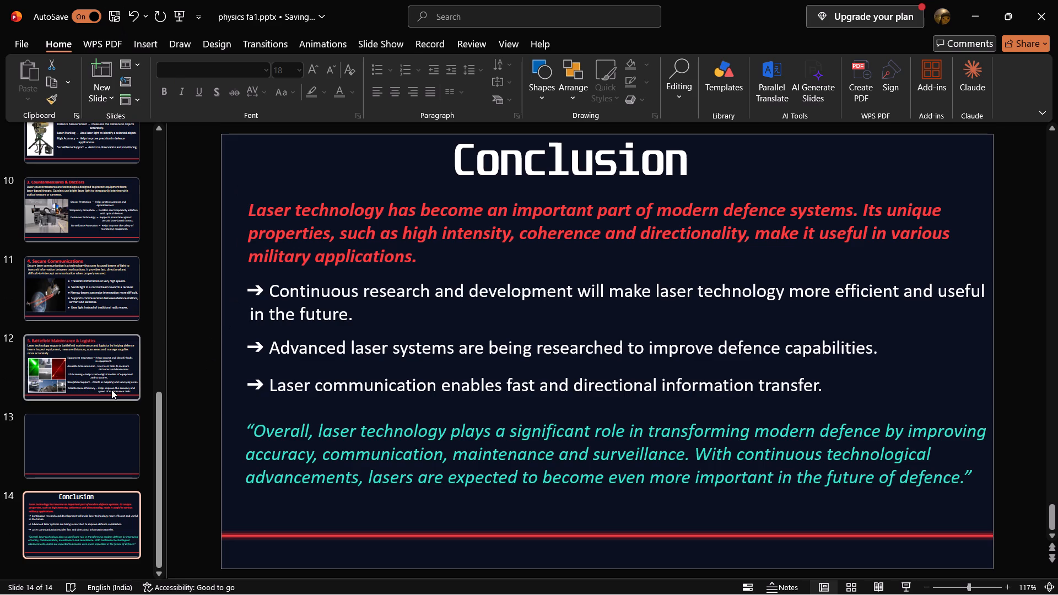
Move the remaining blank slide before the Conclusion to position 8, ahead of the Application of Laser in defence slide.
{"action": "left_click", "coordinate": [87, 420]}
{"action": "left_click_drag", "start_coordinate": [87, 420], "coordinate": [106, 139]}
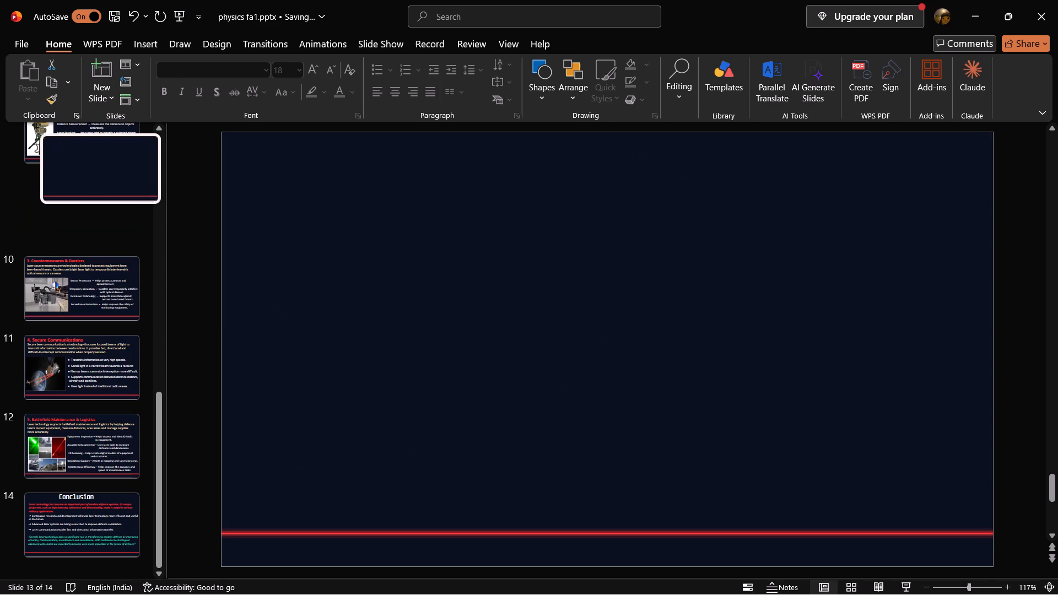
{"action": "left_click_drag", "start_coordinate": [106, 139], "coordinate": [92, 405]}
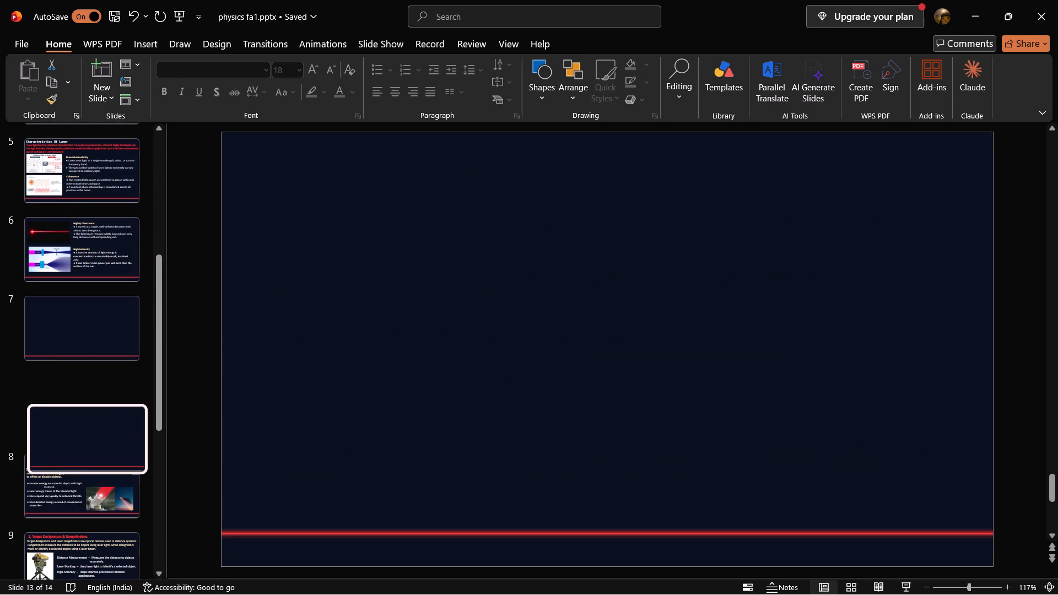
{"action": "left_click_drag", "start_coordinate": [92, 405], "coordinate": [79, 370]}
{"action": "left_click", "coordinate": [78, 443]}
{"action": "left_click_drag", "start_coordinate": [78, 443], "coordinate": [84, 461]}
{"action": "left_click", "coordinate": [84, 461]}
On blank slide 7, add a text box near the top with the heading "Types of Laser".
{"action": "left_click", "coordinate": [68, 296]}
{"action": "left_click_drag", "start_coordinate": [68, 296], "coordinate": [75, 306]}
{"action": "left_click", "coordinate": [75, 306]}
{"action": "left_click", "coordinate": [278, 213]}
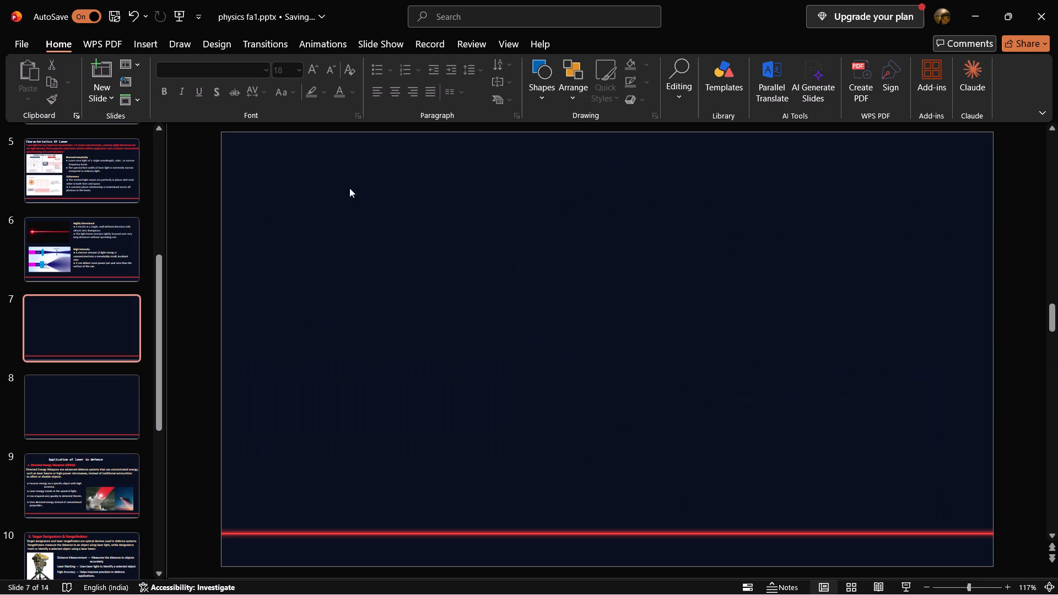
{"action": "triple_click", "coordinate": [279, 161]}
{"action": "type", "text": "TY"}
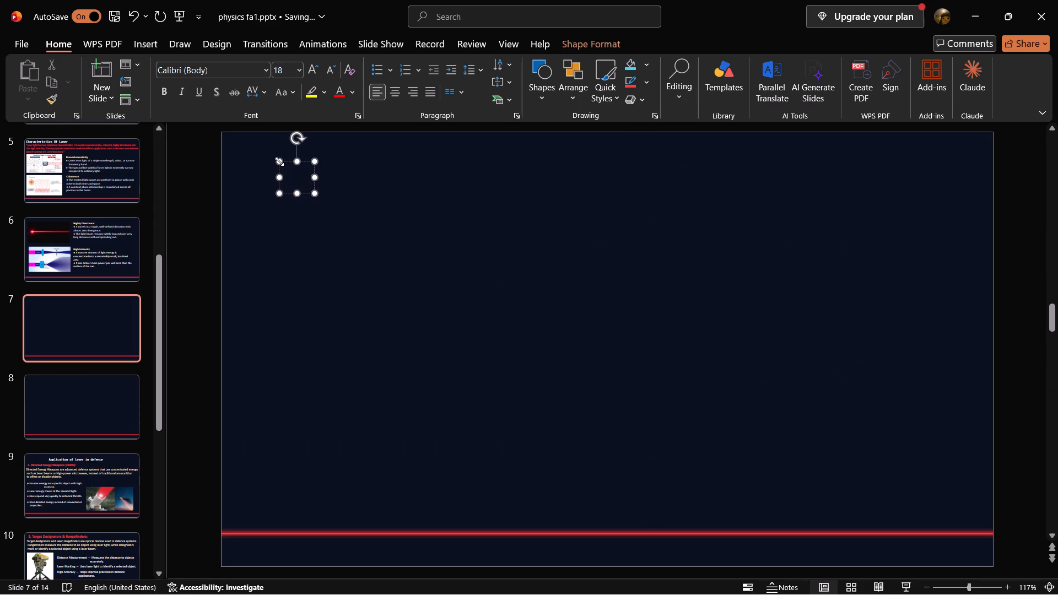
{"action": "type", "text": "PE"}
{"action": "key", "text": "BackSpace"}
{"action": "key", "text": "BackSpace"}
{"action": "key", "text": "BackSpace"}
{"action": "key", "text": "BackSpace"}
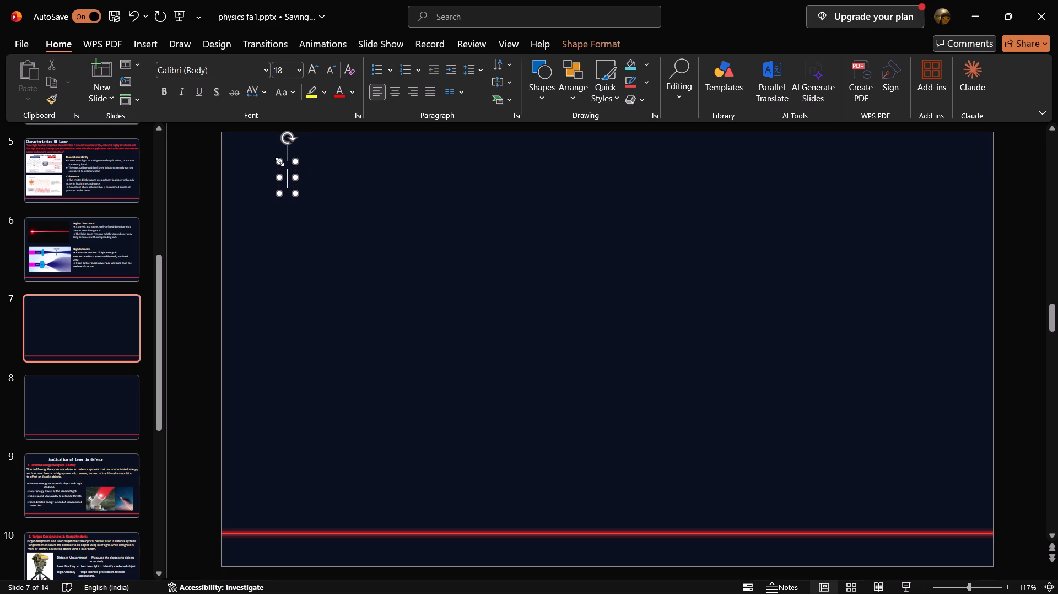
{"action": "key", "text": "y"}
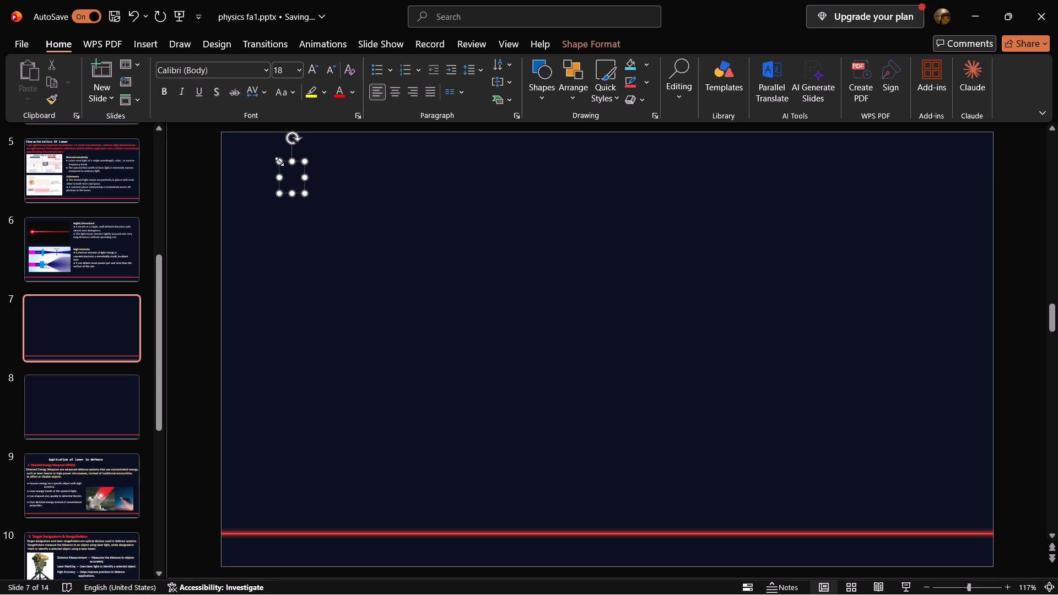
{"action": "key", "text": "BackSpace"}
{"action": "key", "text": "t"}
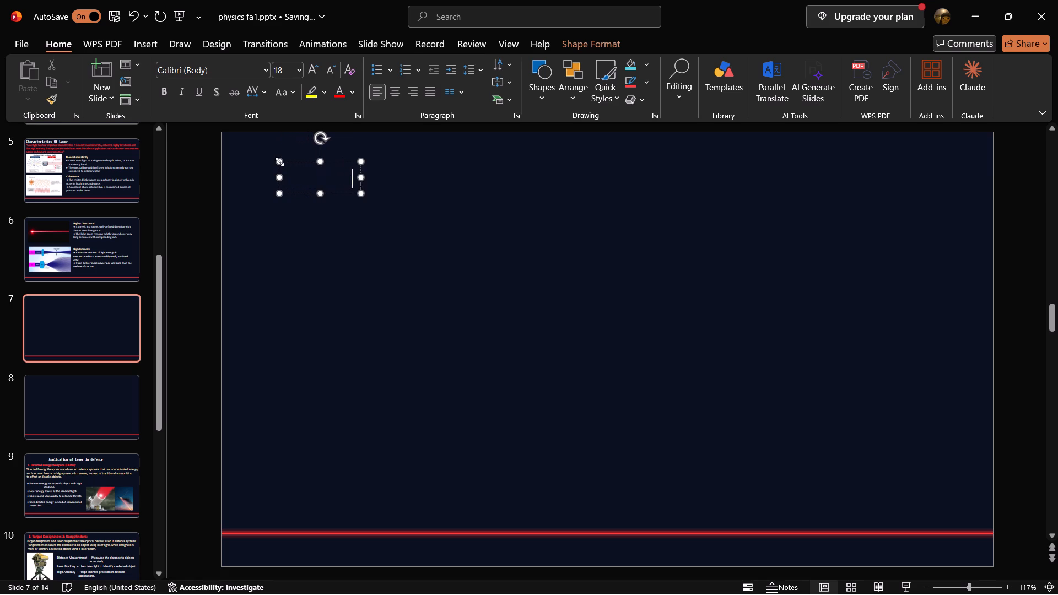
{"action": "key", "text": "l"}
{"action": "type", "text": "aser"}
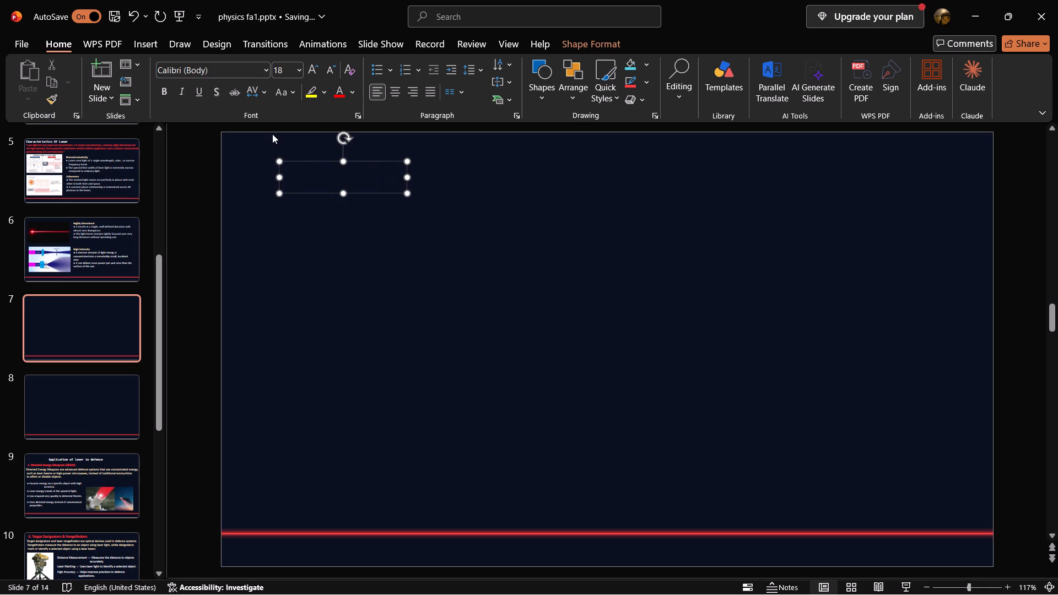
Format the whole slide 7 heading as Unispace, size 28, with white text.
{"action": "key", "text": "ctrl+a"}
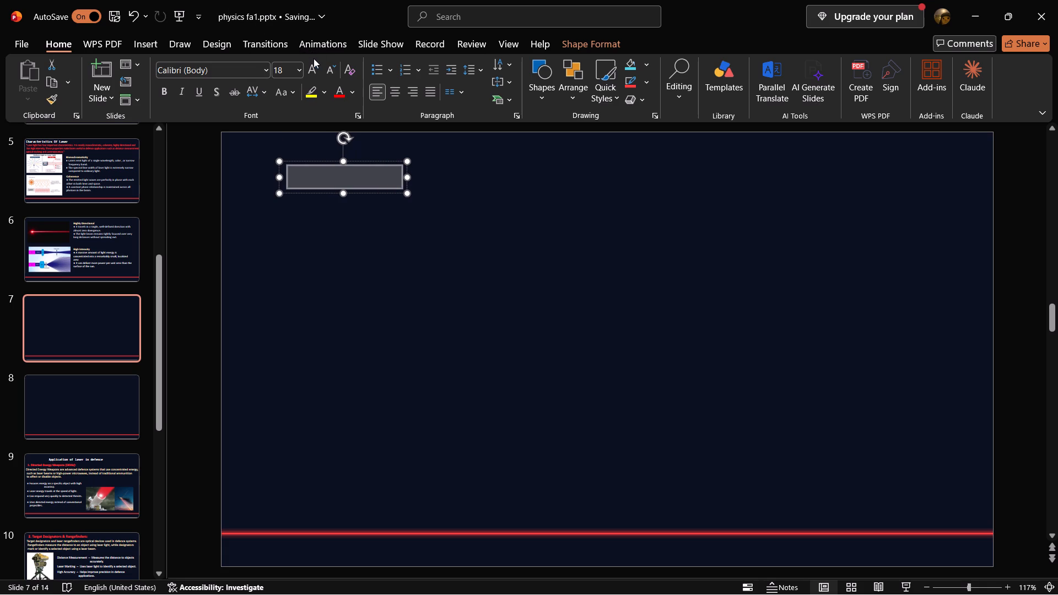
{"action": "triple_click", "coordinate": [314, 62]}
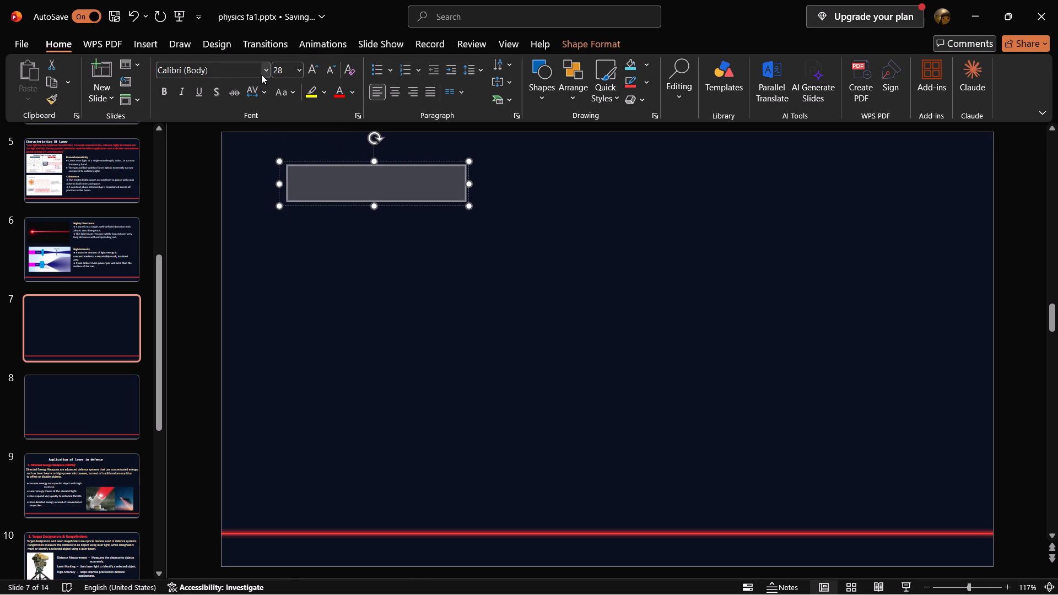
{"action": "left_click", "coordinate": [262, 74]}
{"action": "scroll", "coordinate": [276, 225], "scroll_direction": "down", "scroll_amount": 2}
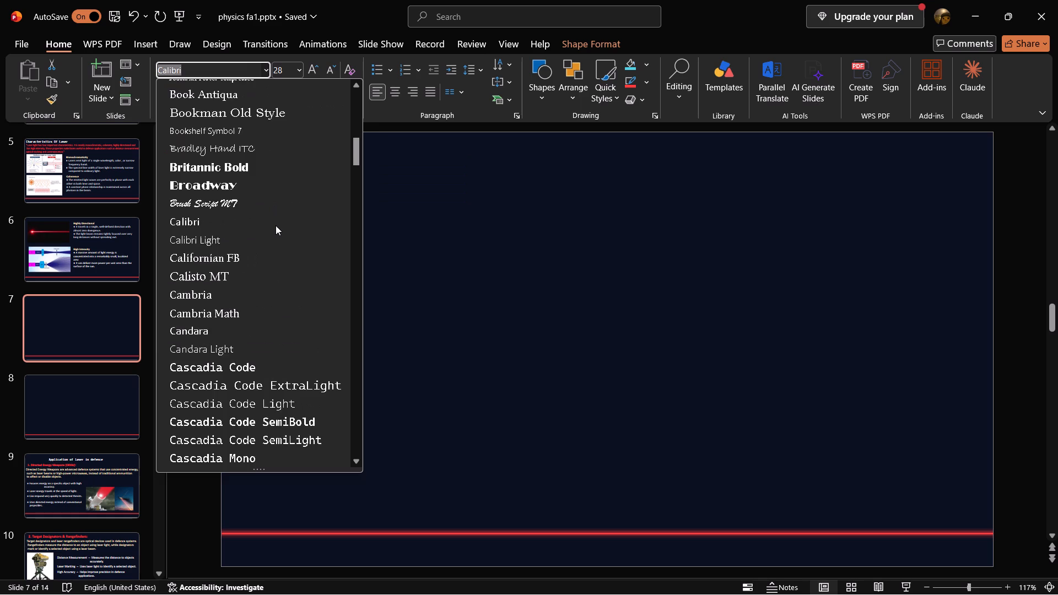
{"action": "scroll", "coordinate": [276, 225], "scroll_direction": "down", "scroll_amount": 2}
{"action": "scroll", "coordinate": [248, 268], "scroll_direction": "down", "scroll_amount": 1}
{"action": "scroll", "coordinate": [248, 268], "scroll_direction": "up", "scroll_amount": 1}
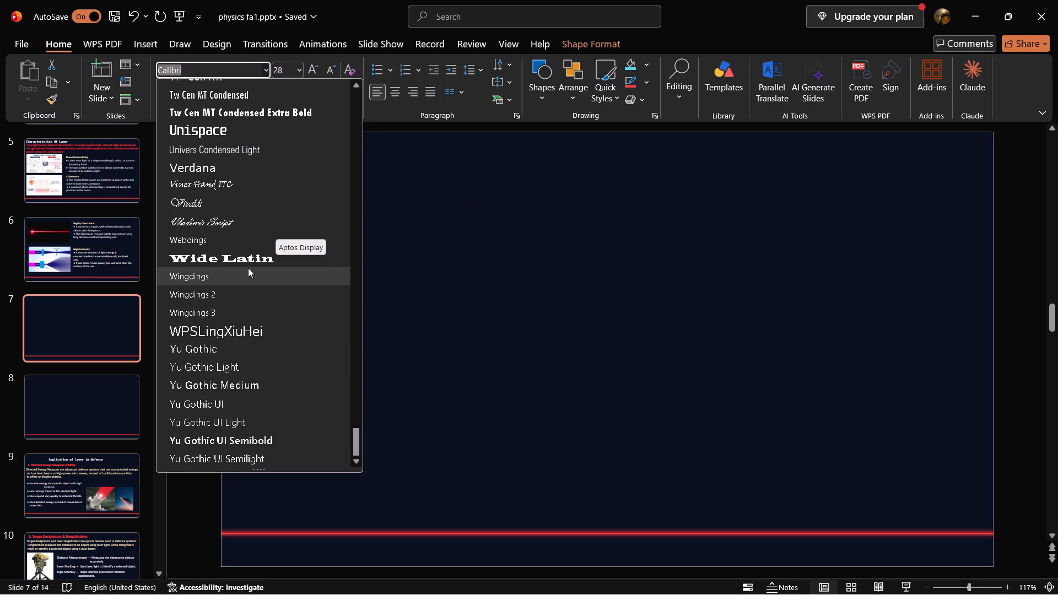
{"action": "scroll", "coordinate": [248, 268], "scroll_direction": "up", "scroll_amount": 1}
{"action": "scroll", "coordinate": [225, 385], "scroll_direction": "down", "scroll_amount": 3}
{"action": "left_click", "coordinate": [237, 136]}
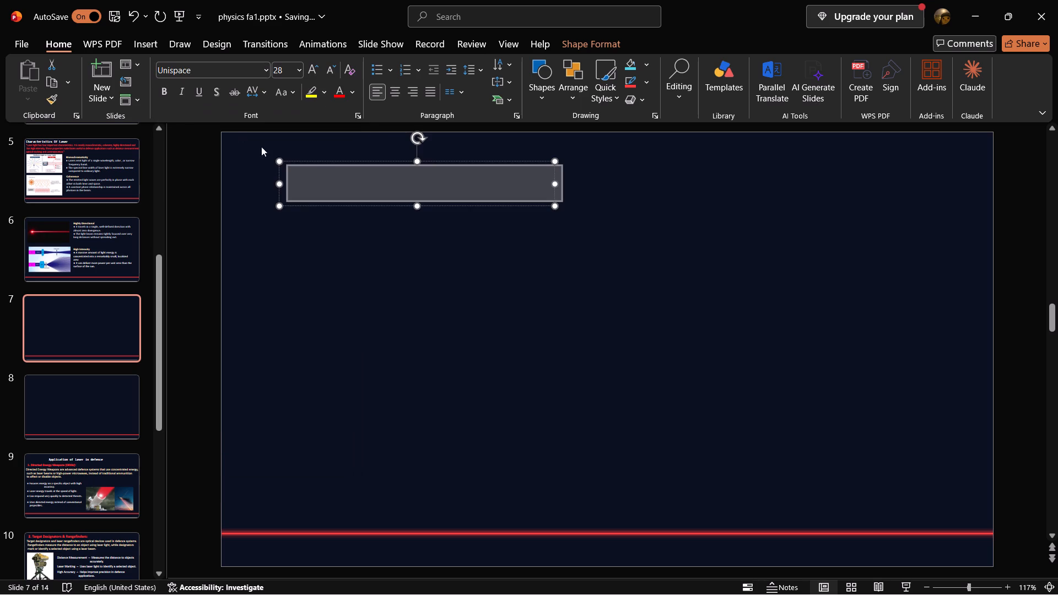
{"action": "left_click", "coordinate": [350, 87]}
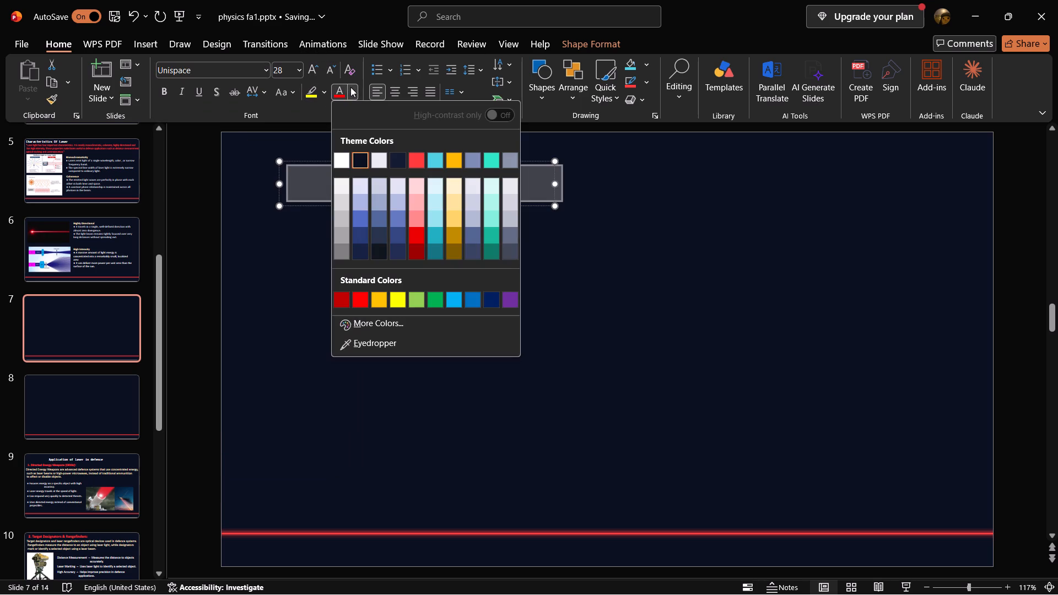
{"action": "left_click", "coordinate": [343, 159]}
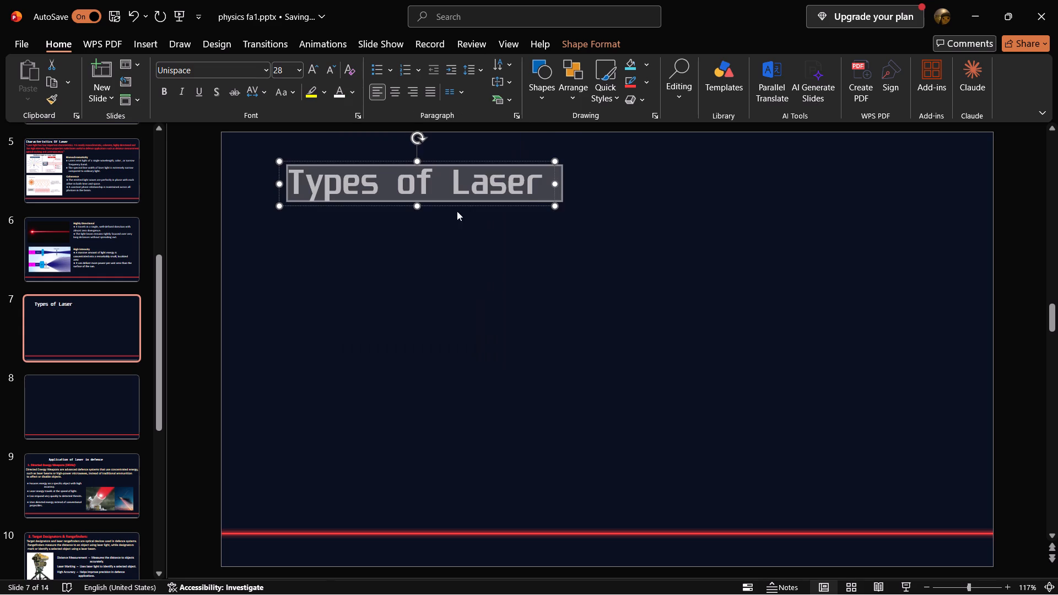
Widen the "Types of Laser" text box and move it to the top centre of the slide.
{"action": "left_click_drag", "start_coordinate": [556, 182], "coordinate": [665, 178]}
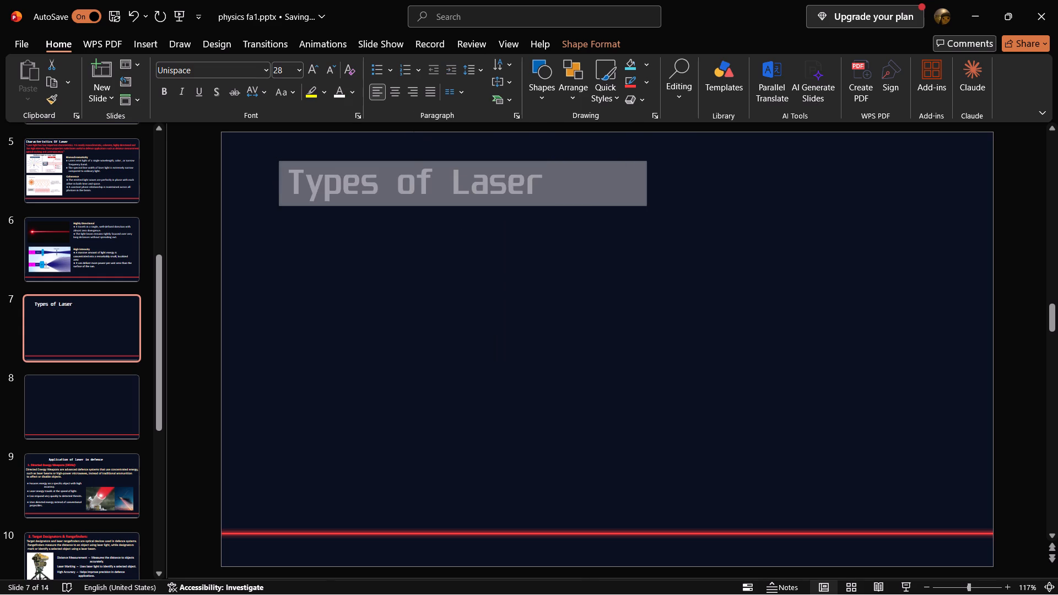
{"action": "left_click_drag", "start_coordinate": [665, 178], "coordinate": [701, 180]}
{"action": "left_click_drag", "start_coordinate": [548, 165], "coordinate": [723, 147]}
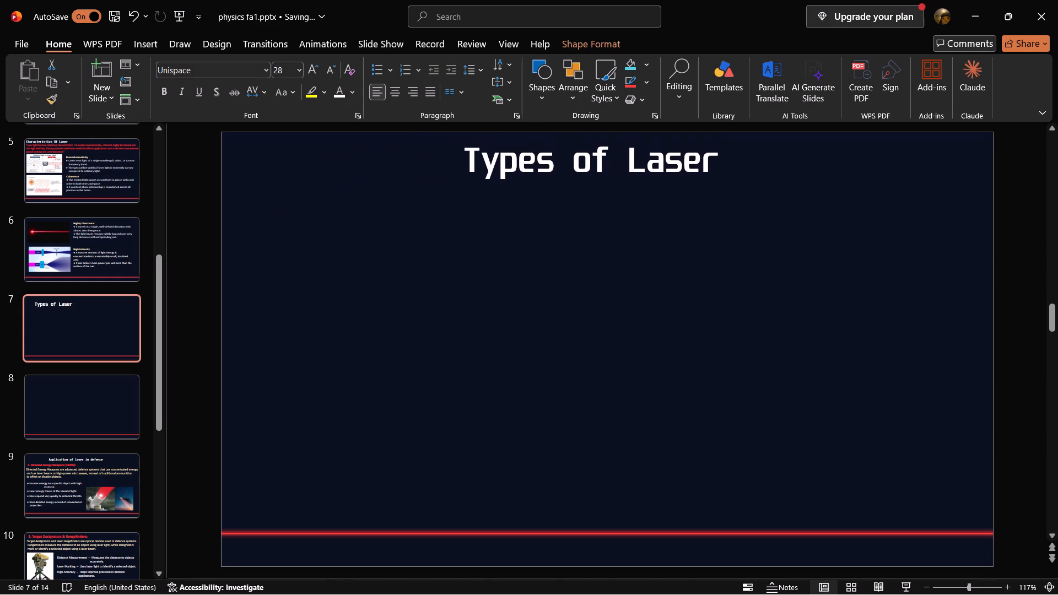
{"action": "left_click_drag", "start_coordinate": [723, 147], "coordinate": [692, 145]}
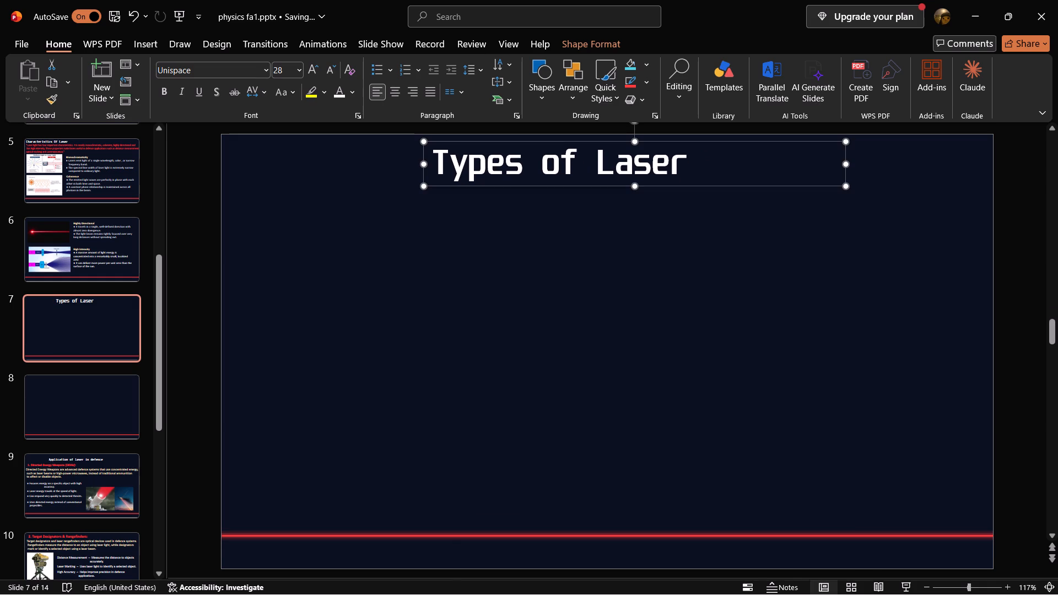
Change the slide 7 heading to read "Types of Lasers".
{"action": "left_click", "coordinate": [692, 174]}
{"action": "left_click", "coordinate": [672, 164]}
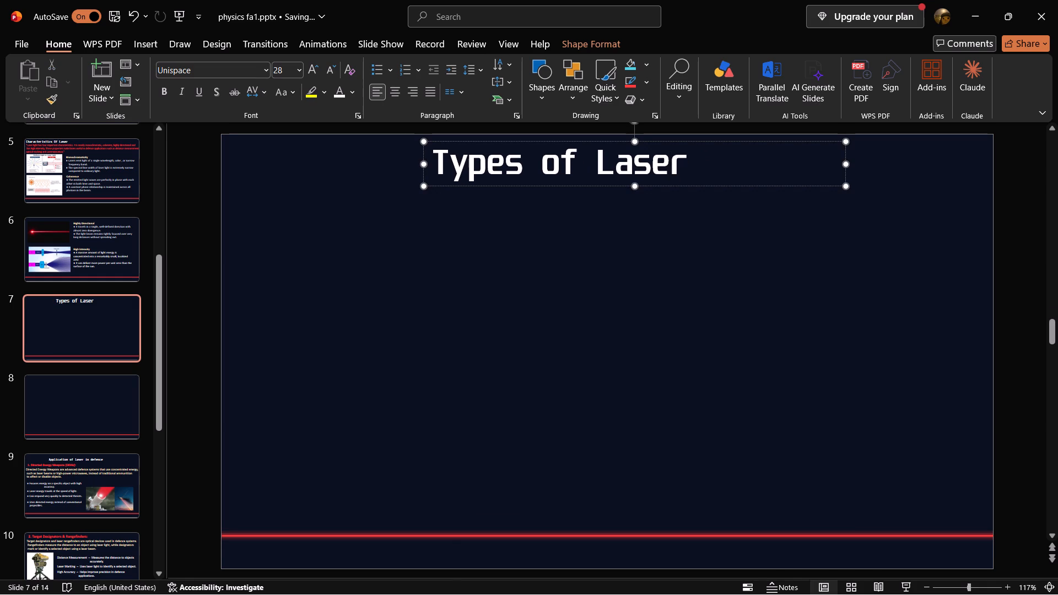
{"action": "key", "text": "s"}
{"action": "key", "text": "BackSpace"}
{"action": "key", "text": "Right"}
{"action": "key", "text": "s"}
{"action": "left_click", "coordinate": [514, 277]}
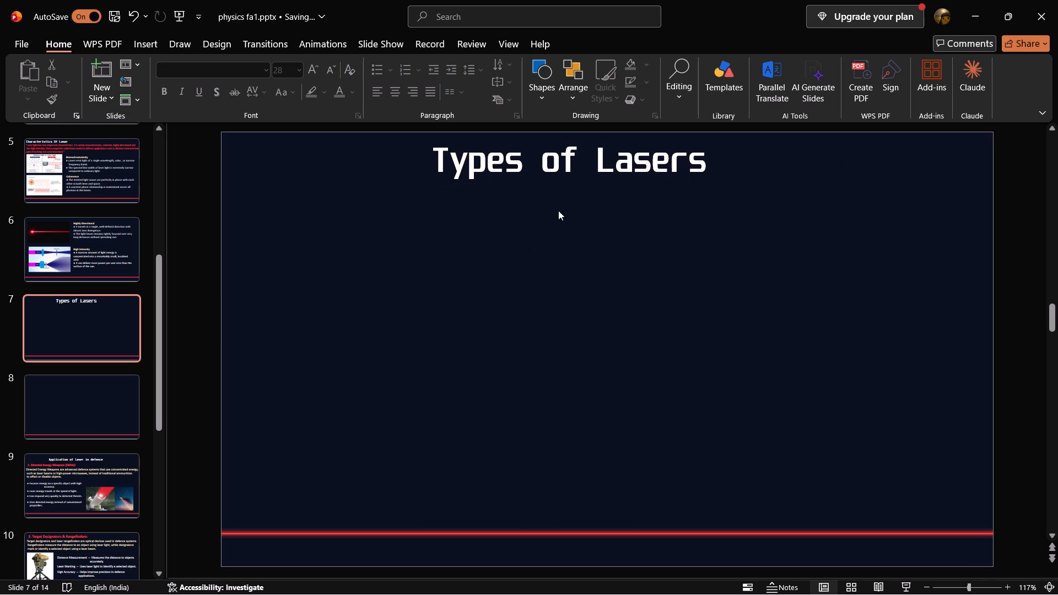
Reposition the "Types of Lasers" text box slightly lower and further right at the top of slide 7.
{"action": "left_click", "coordinate": [581, 188]}
{"action": "left_click_drag", "start_coordinate": [738, 158], "coordinate": [725, 165]}
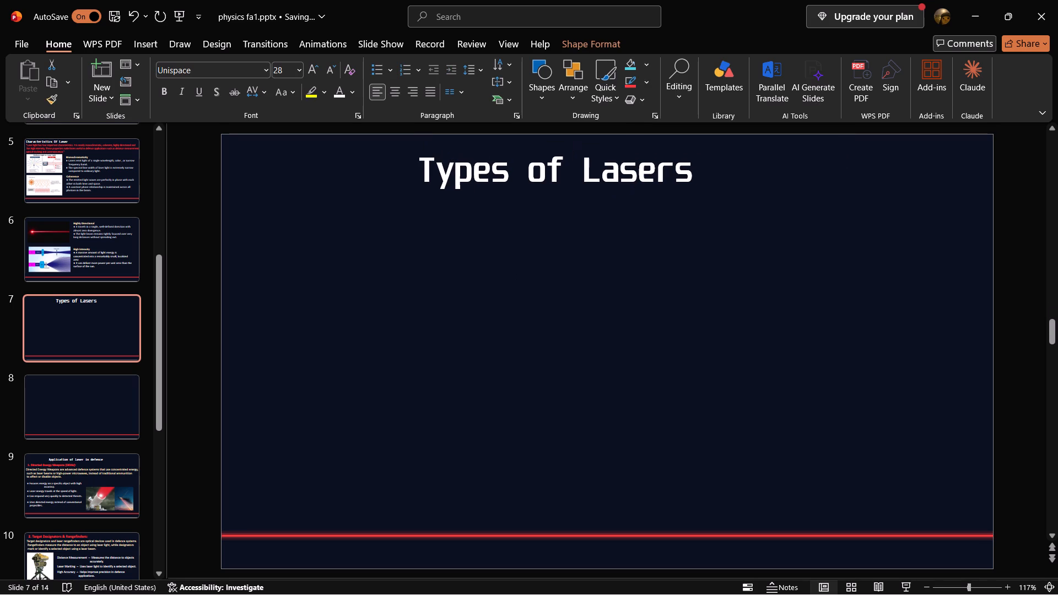
{"action": "left_click_drag", "start_coordinate": [725, 165], "coordinate": [746, 162]}
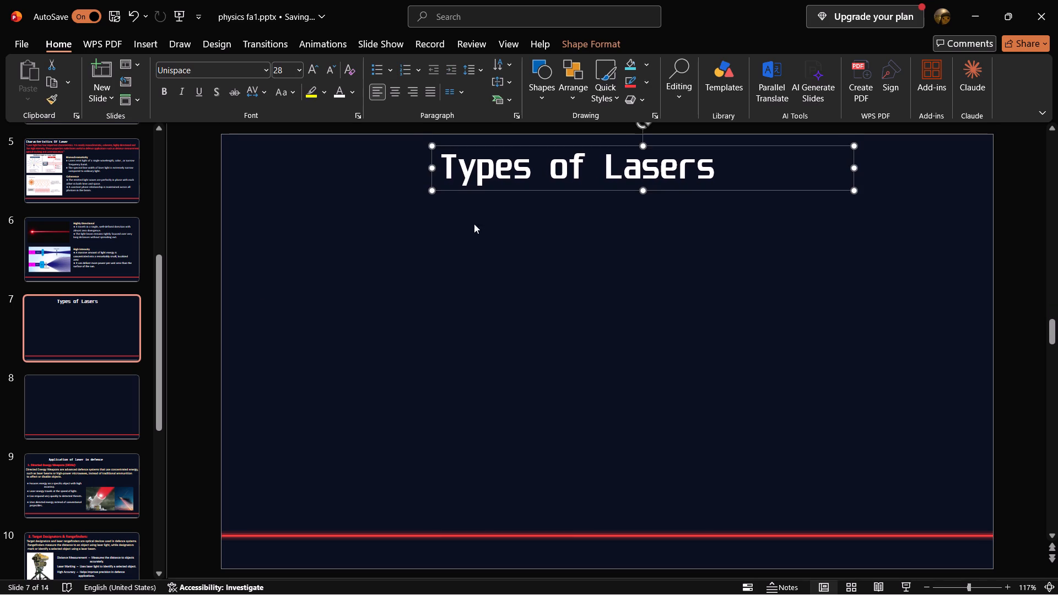
{"action": "left_click", "coordinate": [263, 287]}
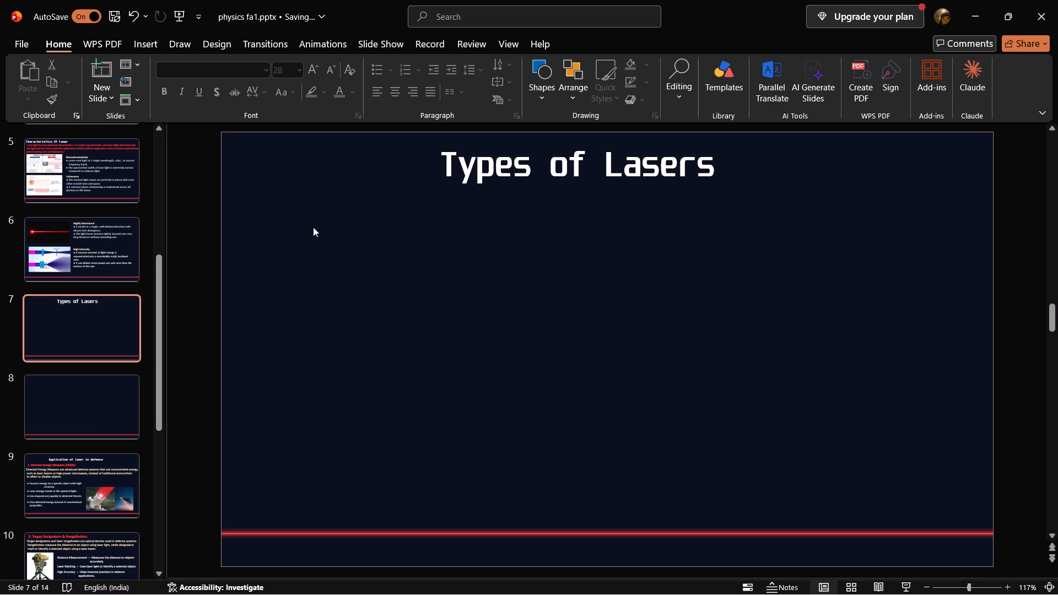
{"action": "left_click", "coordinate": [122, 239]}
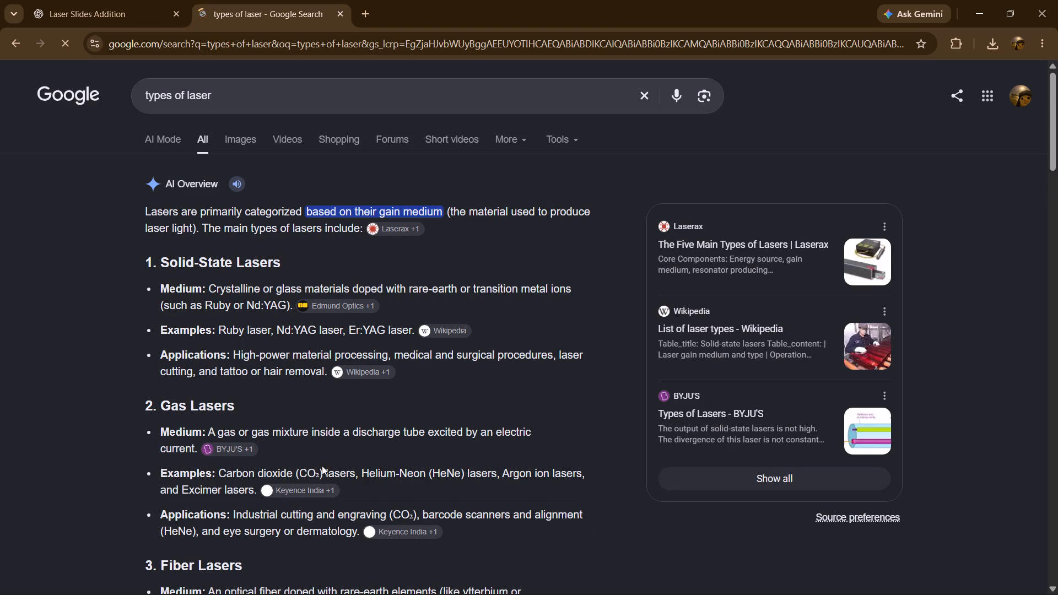
{"action": "scroll", "coordinate": [322, 466], "scroll_direction": "down", "scroll_amount": 5}
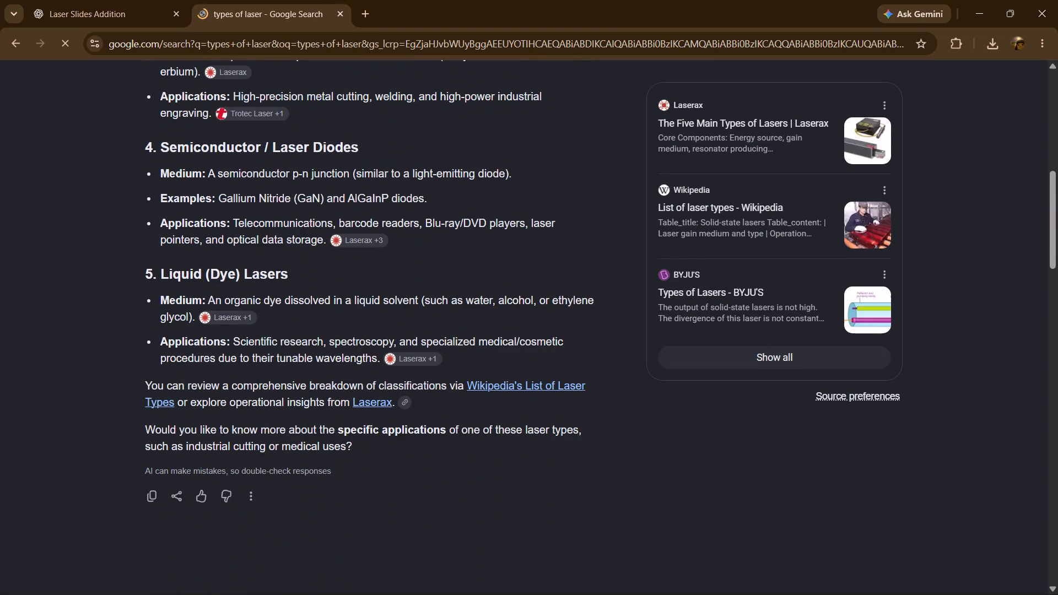
{"action": "scroll", "coordinate": [322, 466], "scroll_direction": "up", "scroll_amount": 6}
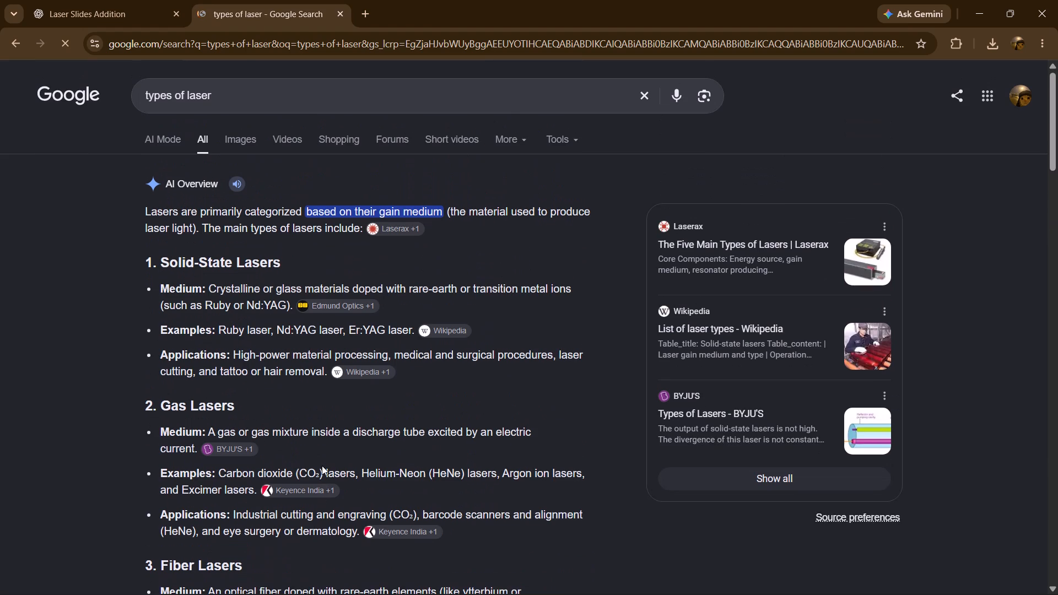
{"action": "scroll", "coordinate": [322, 466], "scroll_direction": "up", "scroll_amount": 2}
Copy the "Solid-State Lasers" heading from the AI Overview and paste it into a new text box on PowerPoint's "Types of Lasers" slide.
{"action": "left_click_drag", "start_coordinate": [288, 260], "coordinate": [179, 271]}
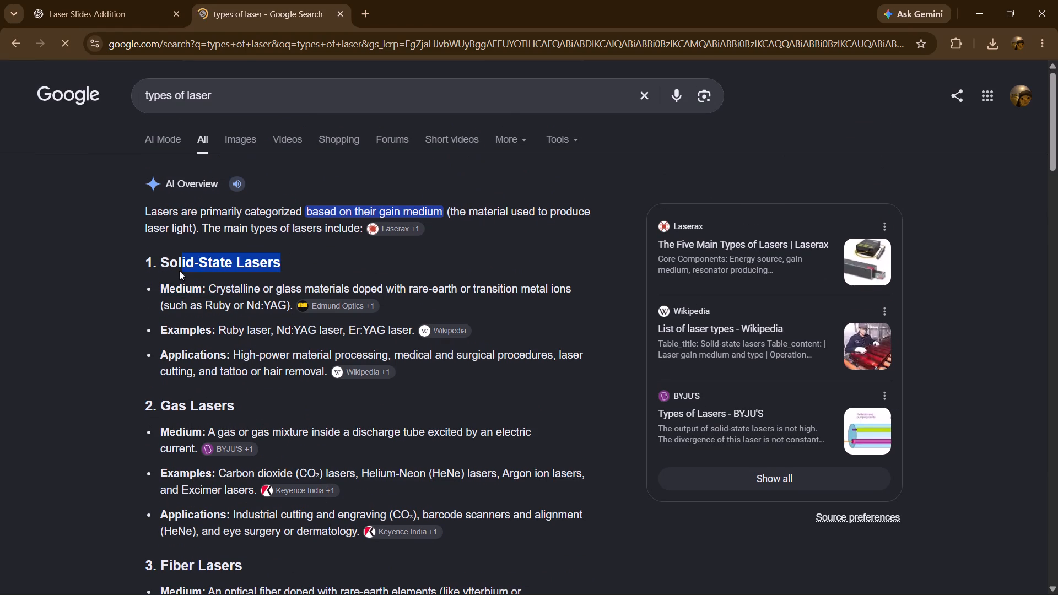
{"action": "left_click_drag", "start_coordinate": [179, 271], "coordinate": [161, 259]}
{"action": "key", "text": "ctrl+c"}
{"action": "key", "text": "ctrl+c"}
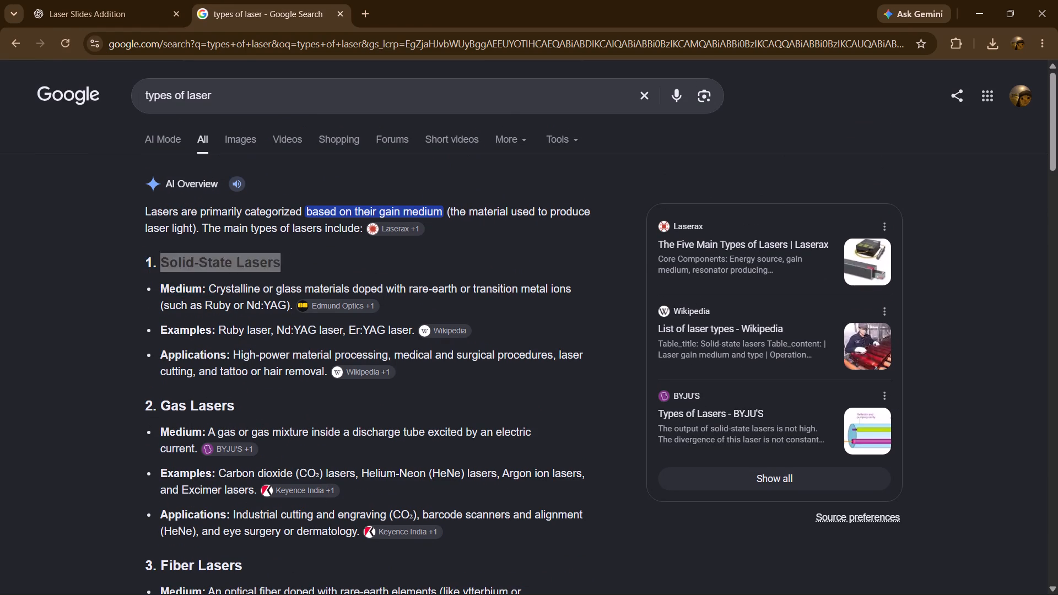
{"action": "left_click", "coordinate": [596, 177]}
{"action": "triple_click", "coordinate": [316, 221]}
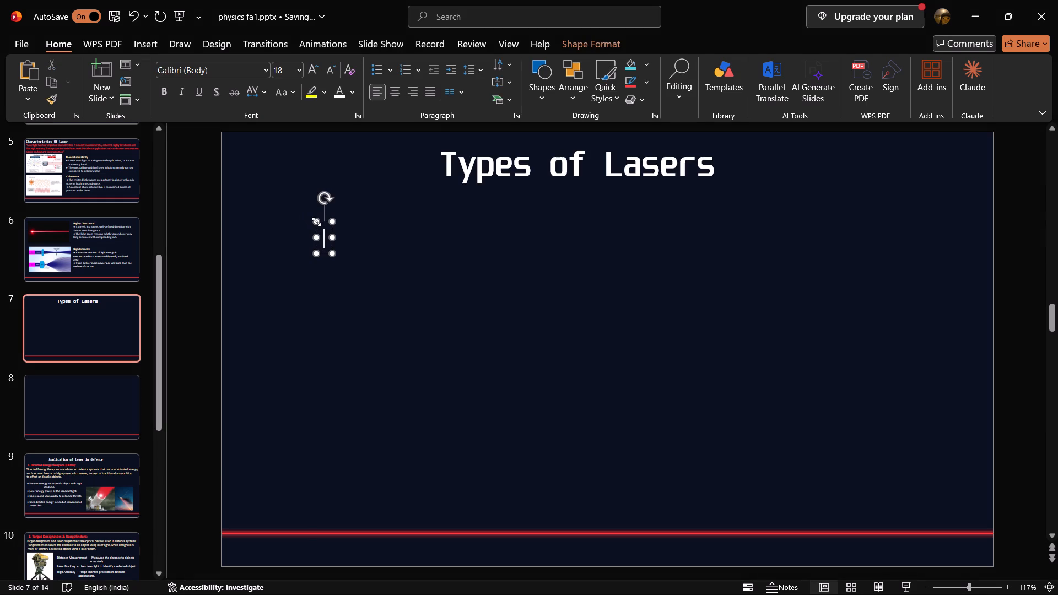
{"action": "key", "text": "ctrl+v"}
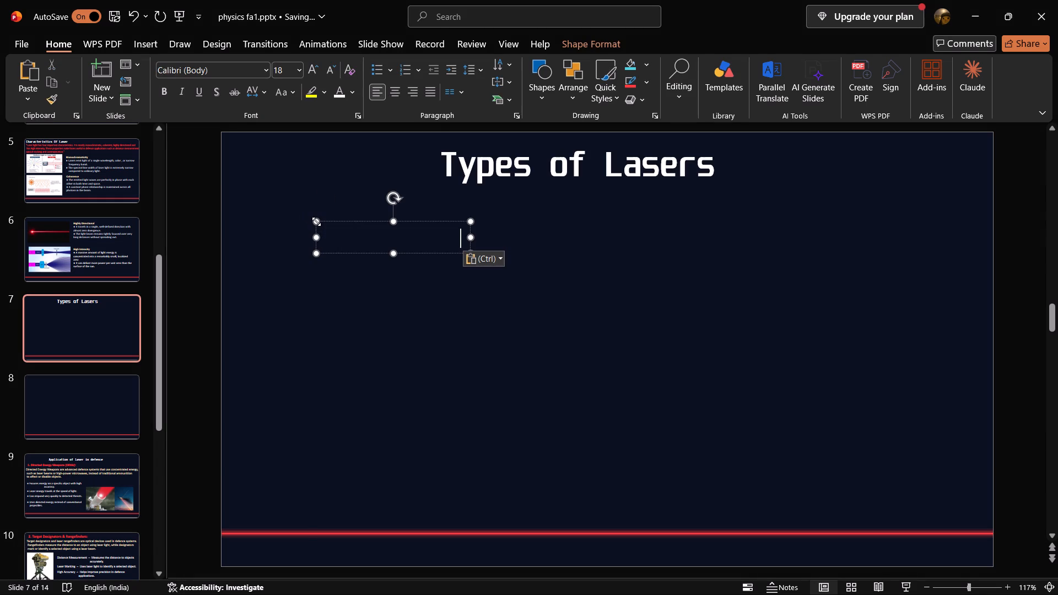
Format the pasted "Solid-State Lasers" text as 20 pt, theme red and bold.
{"action": "key", "text": "ctrl+a"}
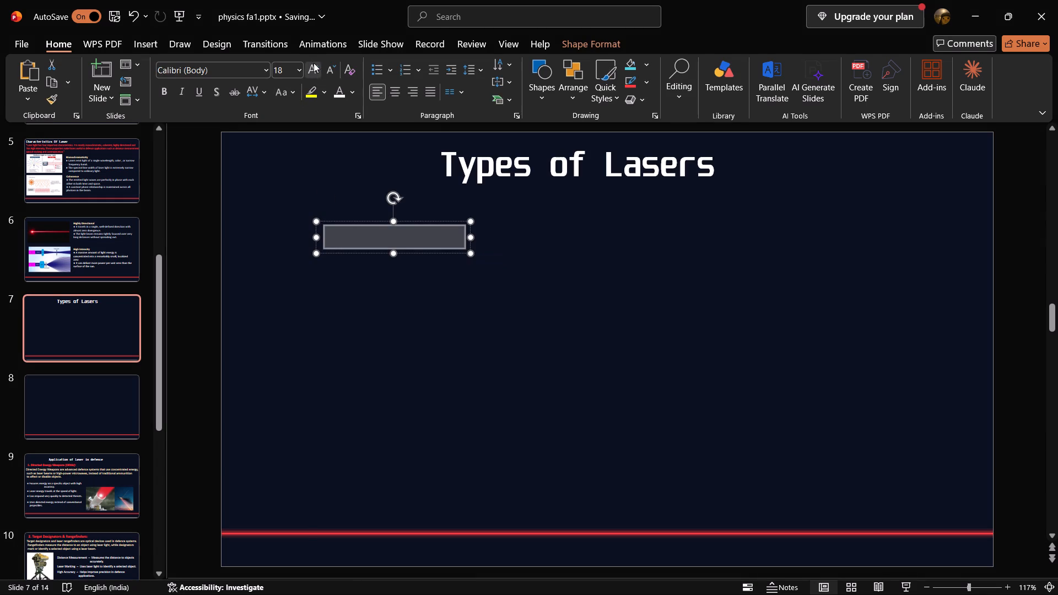
{"action": "left_click", "coordinate": [315, 63]}
{"action": "left_click", "coordinate": [356, 91]}
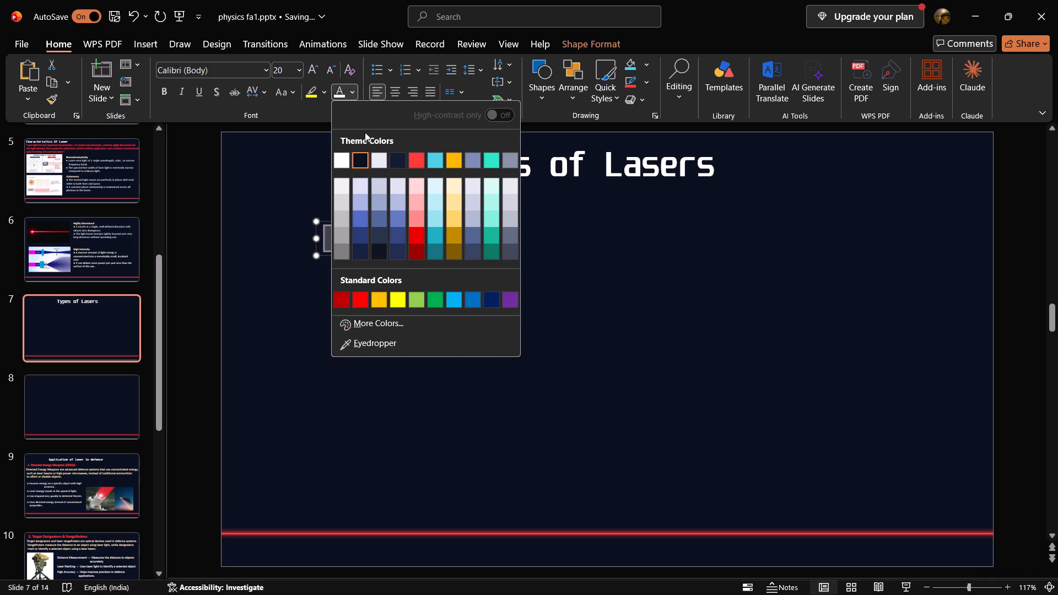
{"action": "left_click", "coordinate": [413, 160]}
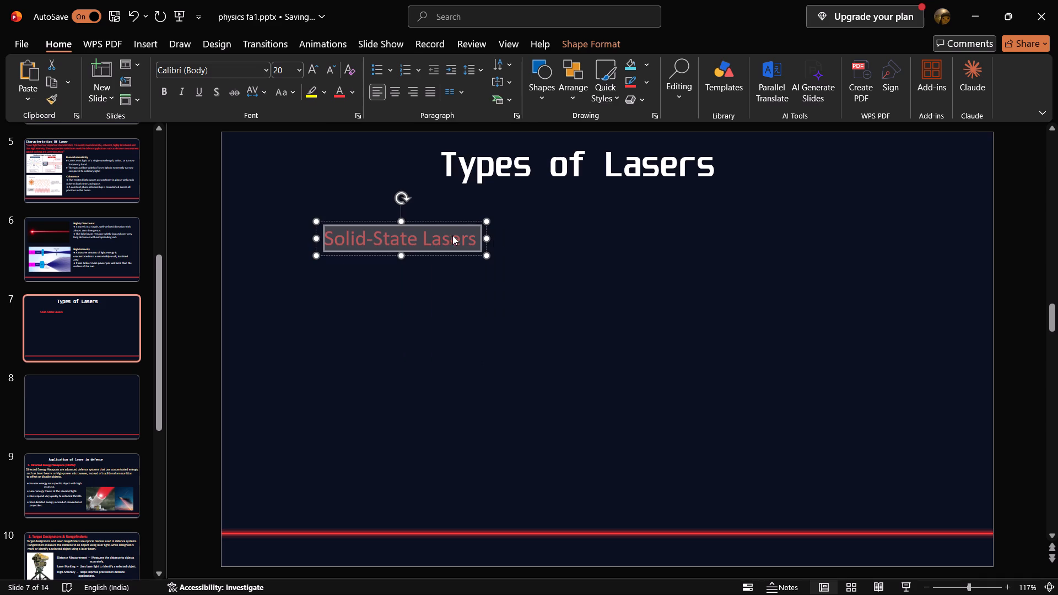
{"action": "right_click", "coordinate": [447, 235]}
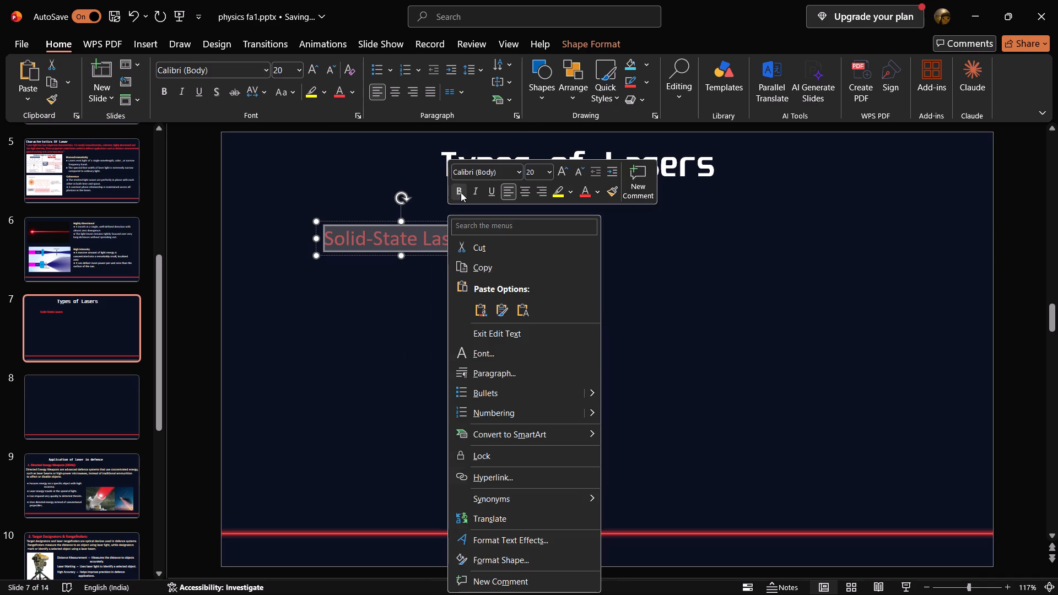
{"action": "left_click", "coordinate": [461, 192]}
{"action": "left_click", "coordinate": [459, 236]}
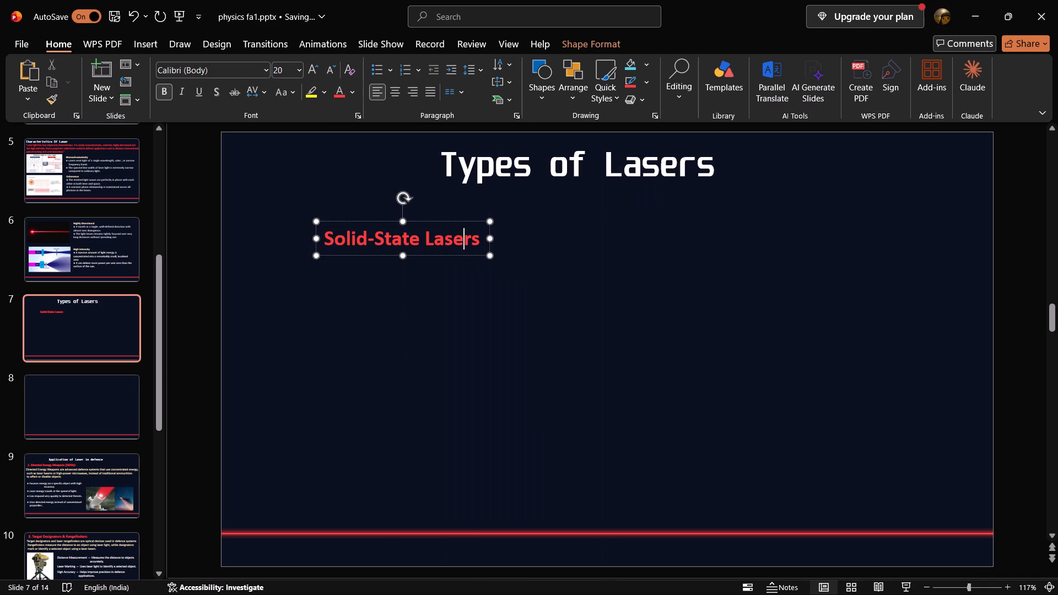
{"action": "left_click", "coordinate": [478, 236]}
Move the "Solid-State Lasers" text box to the slide's left edge just below the title, with its text left-aligned.
{"action": "left_click_drag", "start_coordinate": [449, 221], "coordinate": [359, 197]}
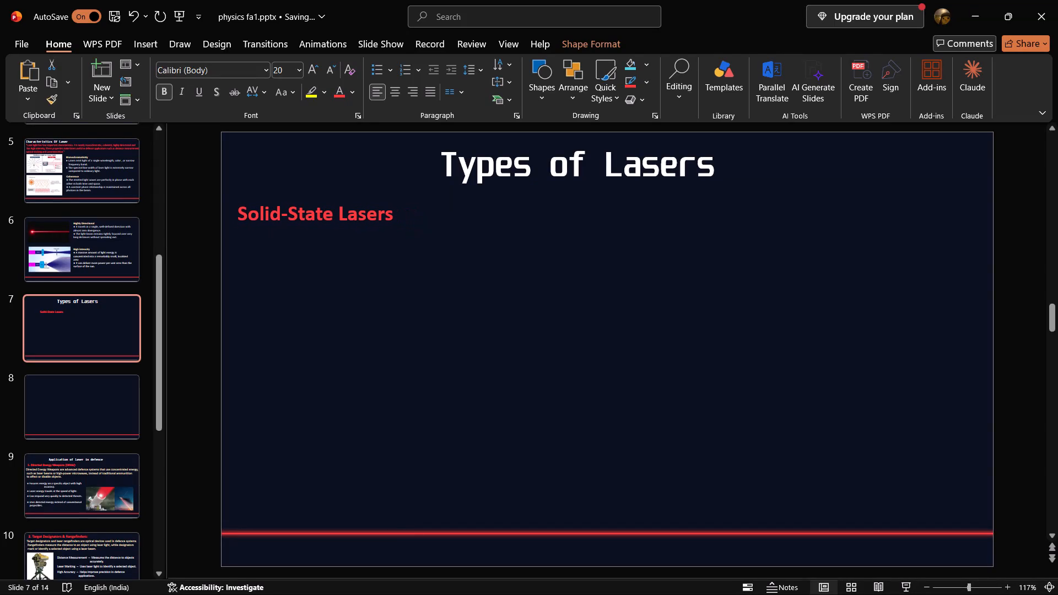
{"action": "left_click_drag", "start_coordinate": [359, 197], "coordinate": [365, 198]}
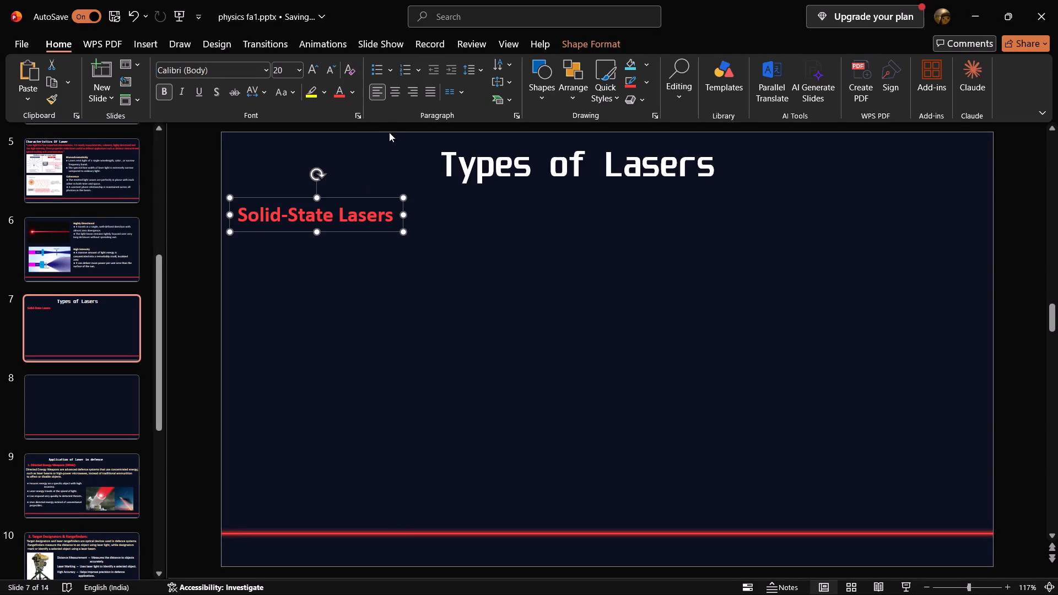
{"action": "left_click", "coordinate": [397, 92]}
{"action": "left_click", "coordinate": [379, 88]}
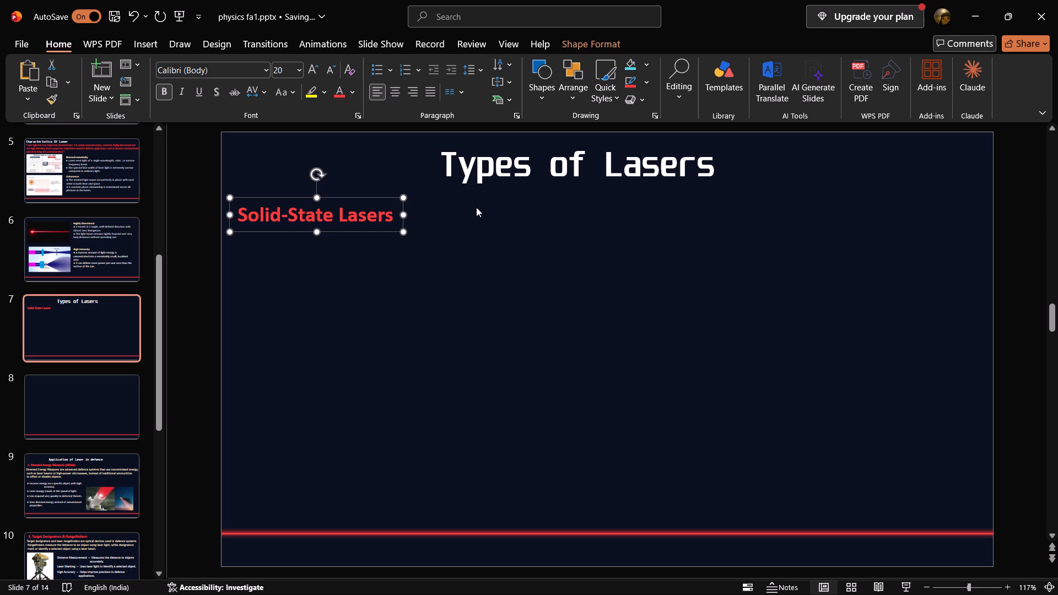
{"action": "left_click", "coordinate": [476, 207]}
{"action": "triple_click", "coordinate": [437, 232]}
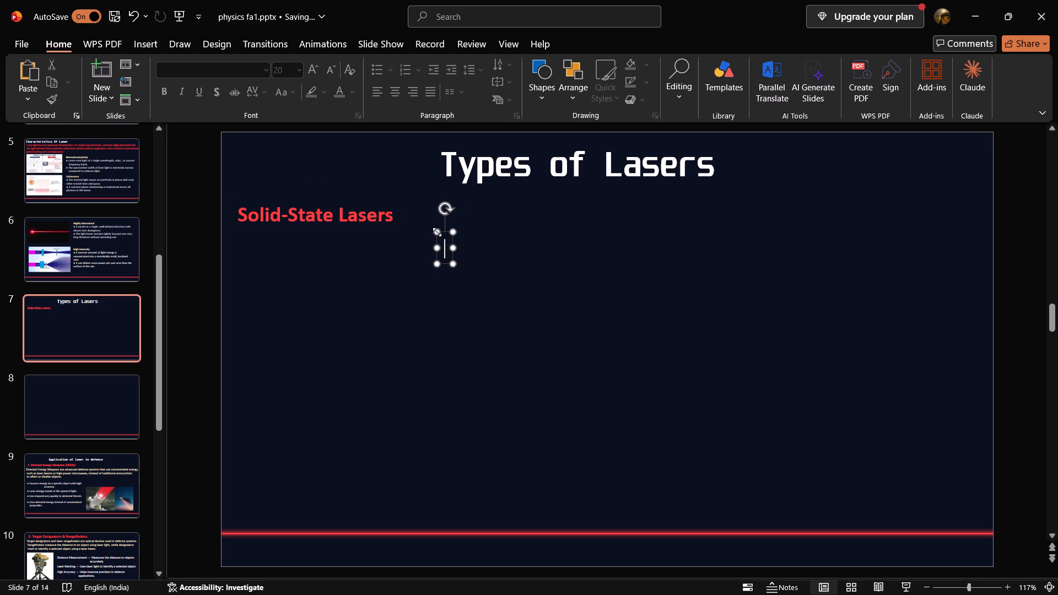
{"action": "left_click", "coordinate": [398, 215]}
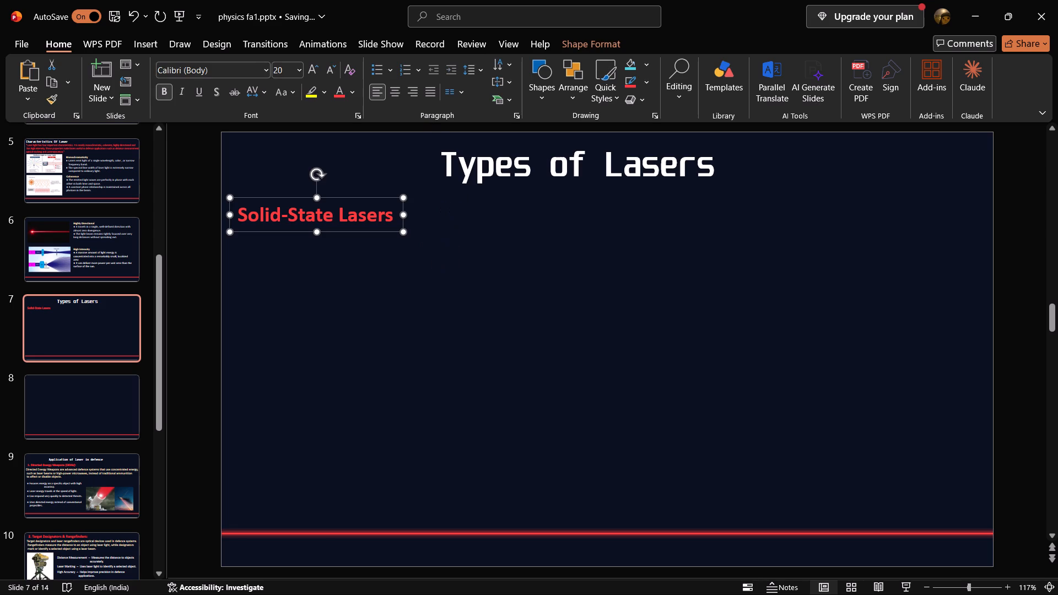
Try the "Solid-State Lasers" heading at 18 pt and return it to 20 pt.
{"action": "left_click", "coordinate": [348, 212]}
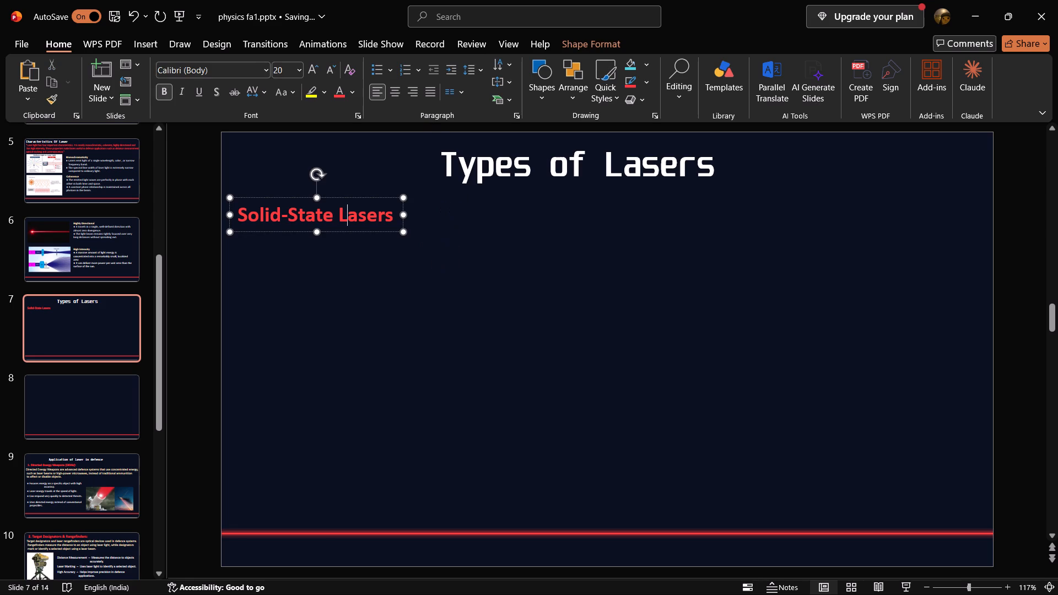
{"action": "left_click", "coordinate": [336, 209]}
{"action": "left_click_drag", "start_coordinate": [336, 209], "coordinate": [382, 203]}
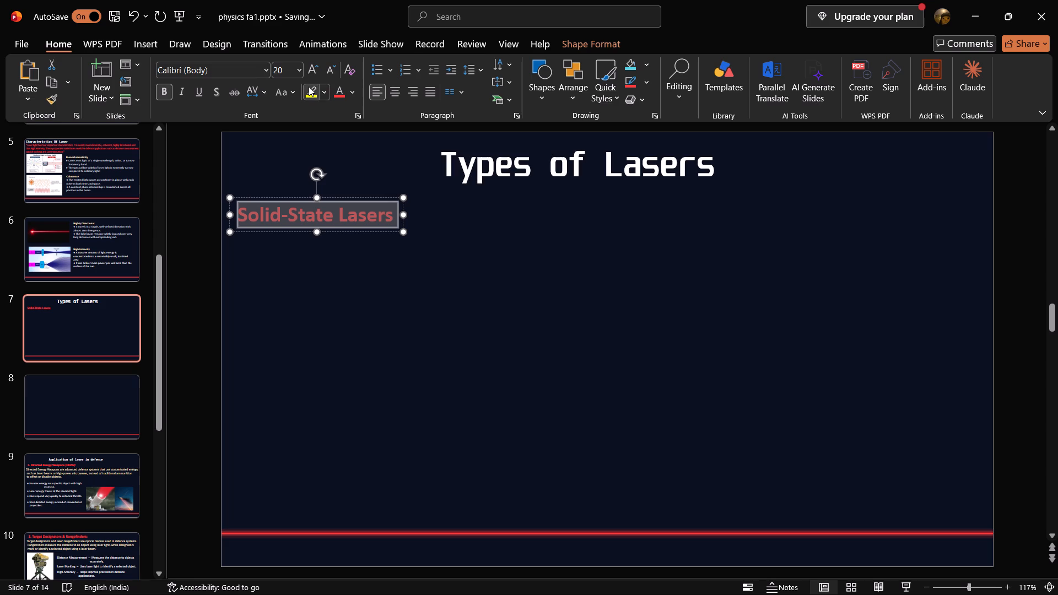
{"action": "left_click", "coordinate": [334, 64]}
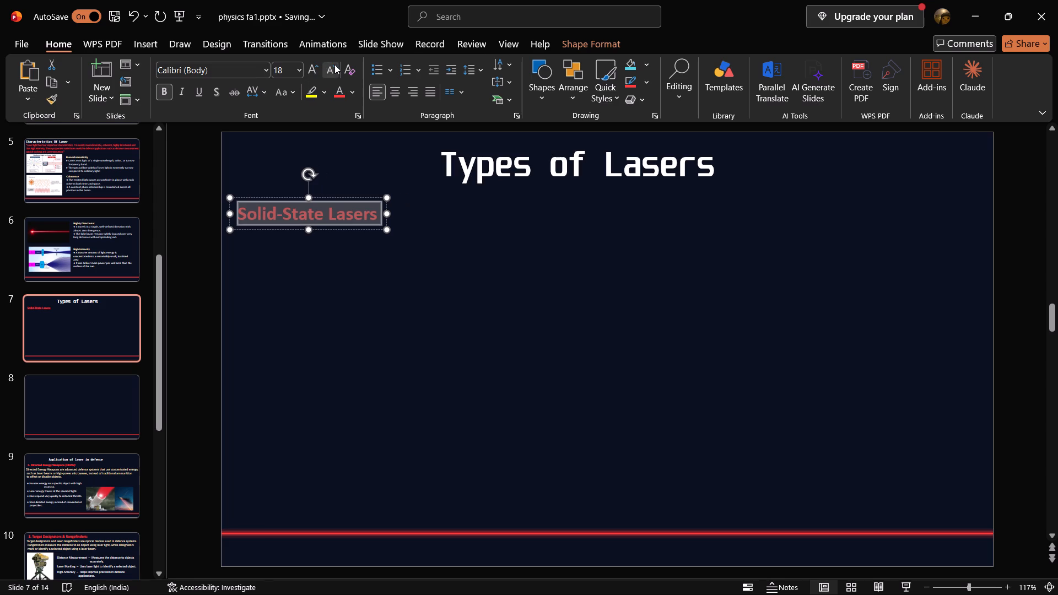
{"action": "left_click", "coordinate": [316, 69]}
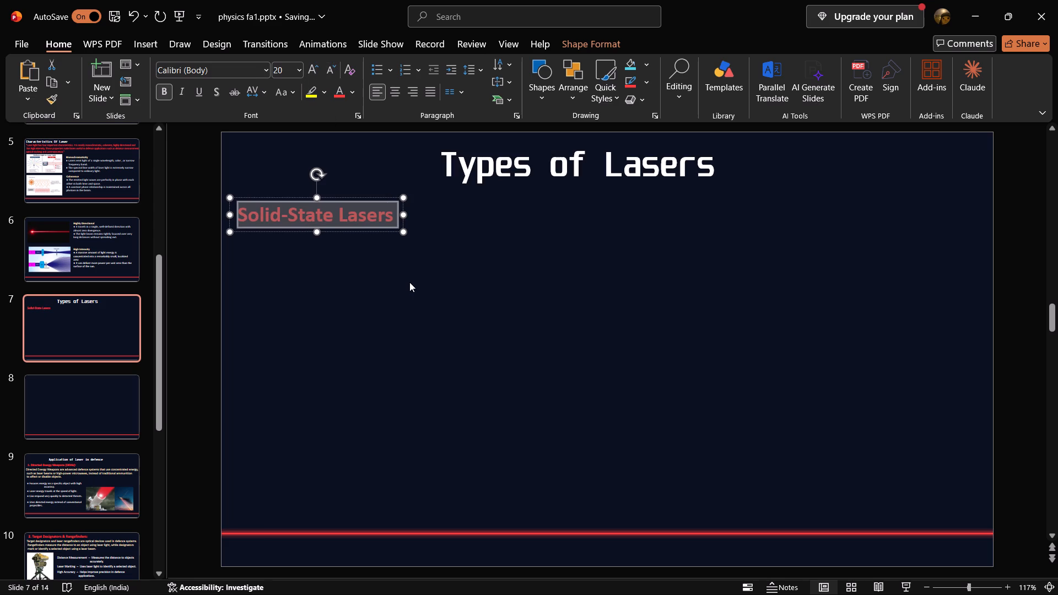
Switch to Chrome, search Google for "Solid-State Lasers" in a new tab and read the full AI Overview.
{"action": "left_click", "coordinate": [409, 282]}
{"action": "left_click", "coordinate": [603, 220]}
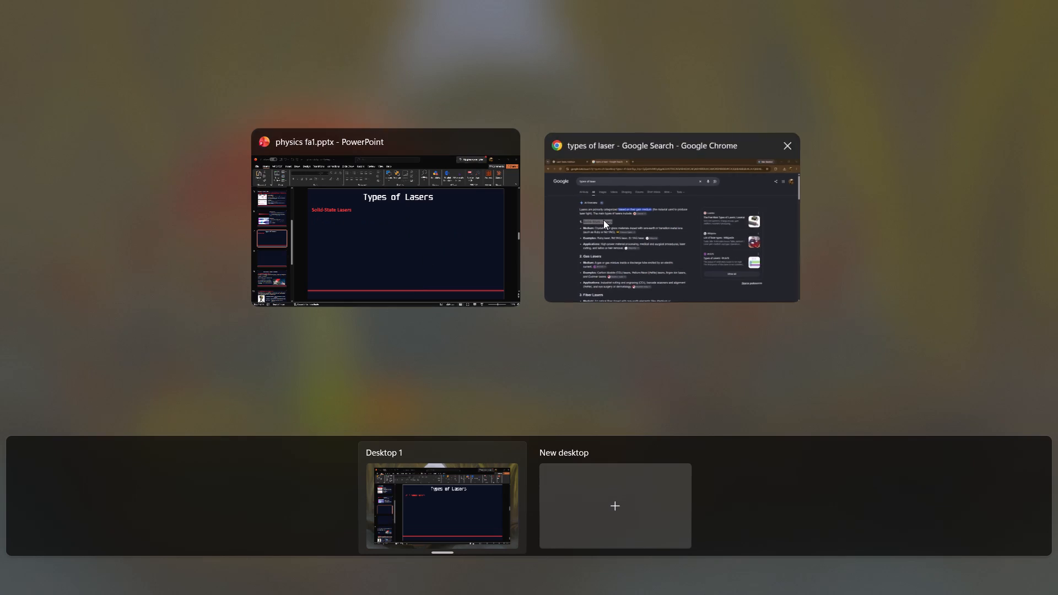
{"action": "left_click", "coordinate": [299, 257]}
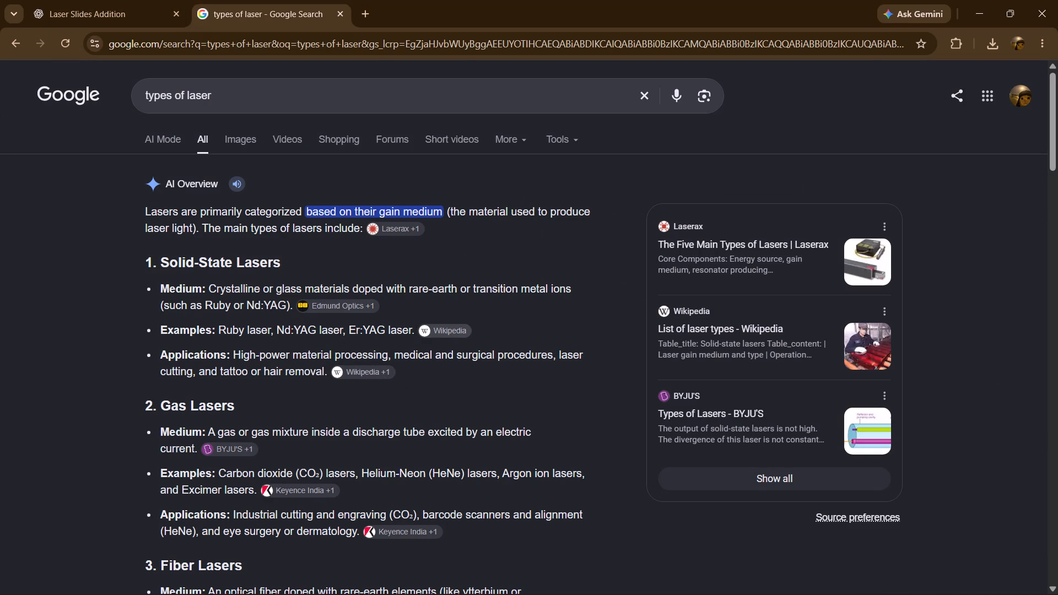
{"action": "left_click", "coordinate": [328, 95]}
{"action": "left_click", "coordinate": [328, 95]}
{"action": "left_click_drag", "start_coordinate": [328, 95], "coordinate": [250, 90]}
{"action": "double_click", "coordinate": [250, 90]}
{"action": "left_click_drag", "start_coordinate": [250, 90], "coordinate": [349, 0]}
{"action": "left_click_drag", "start_coordinate": [349, 0], "coordinate": [375, 0]}
{"action": "left_click", "coordinate": [375, 0]}
{"action": "left_click", "coordinate": [367, 4]}
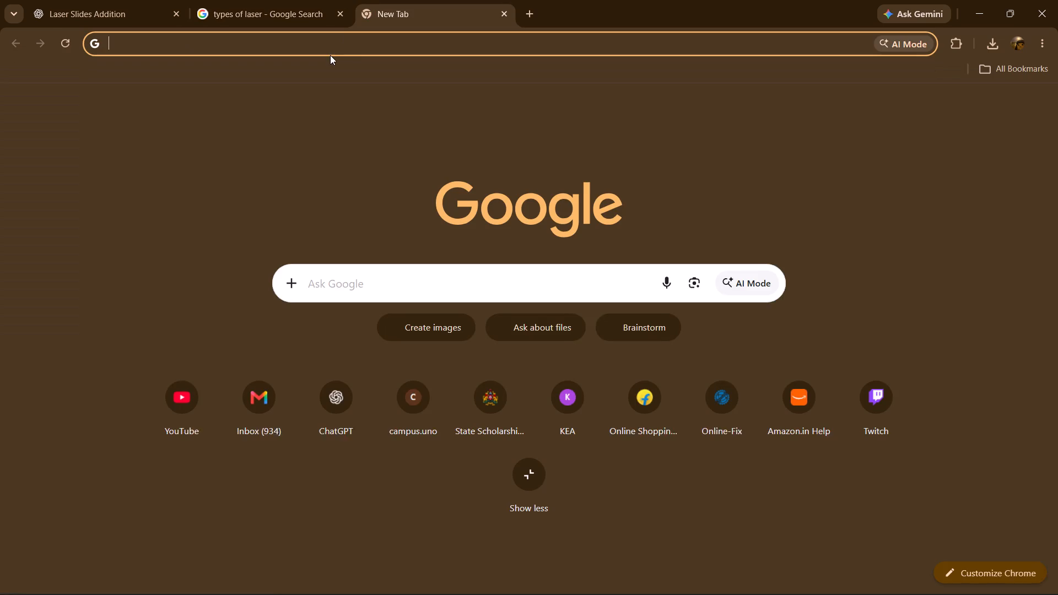
{"action": "key", "text": "ctrl+v"}
{"action": "key", "text": "Return"}
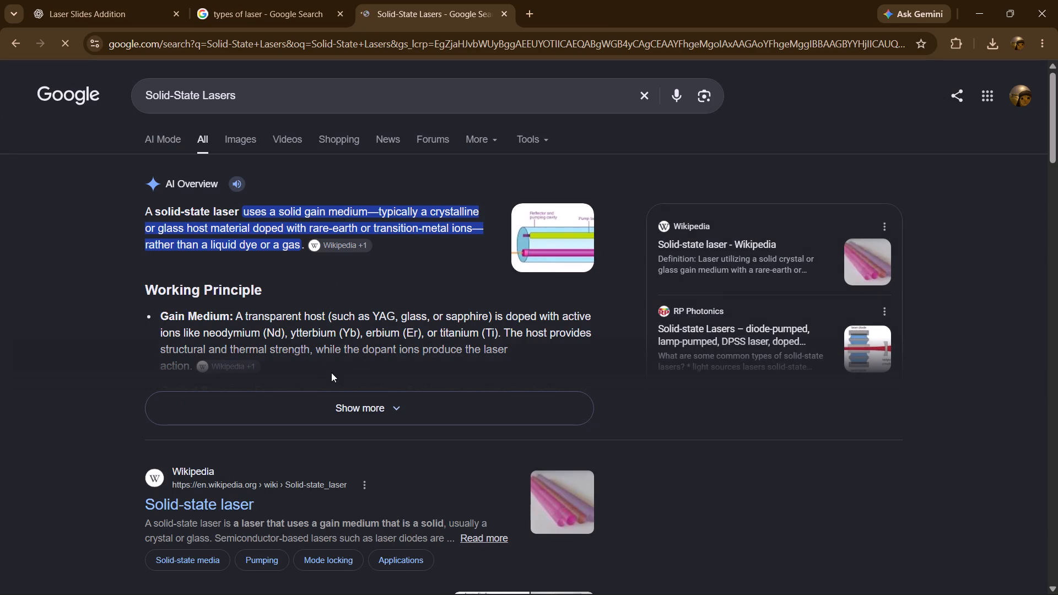
{"action": "left_click", "coordinate": [341, 396]}
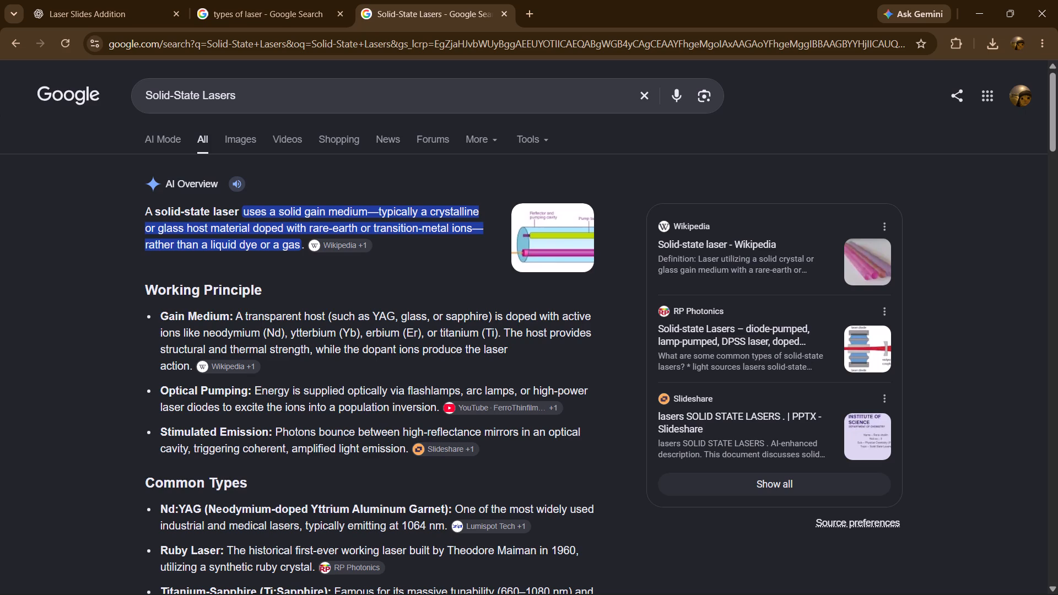
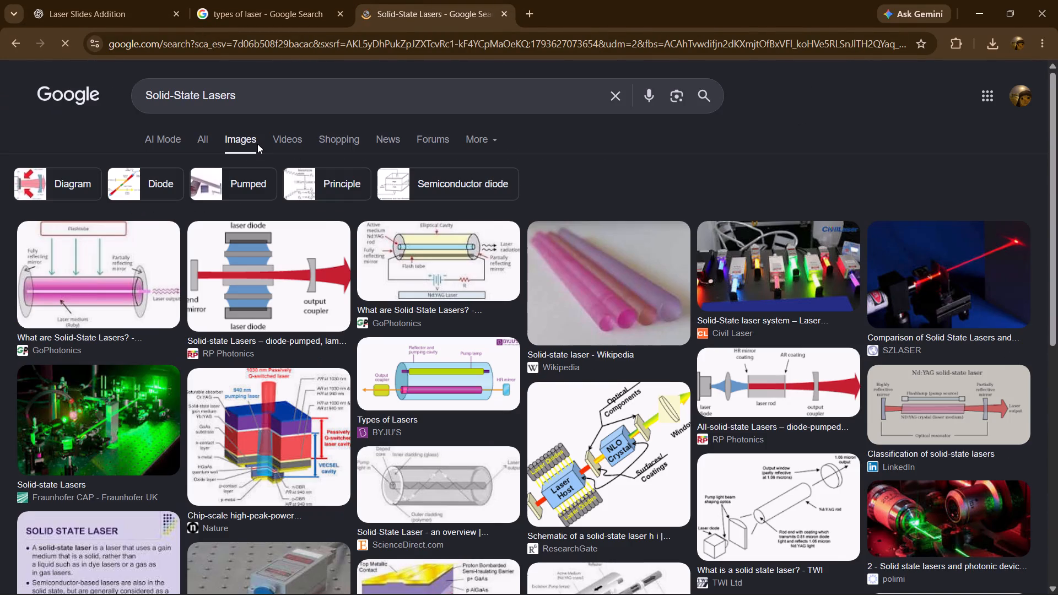
{"action": "left_click", "coordinate": [97, 445]}
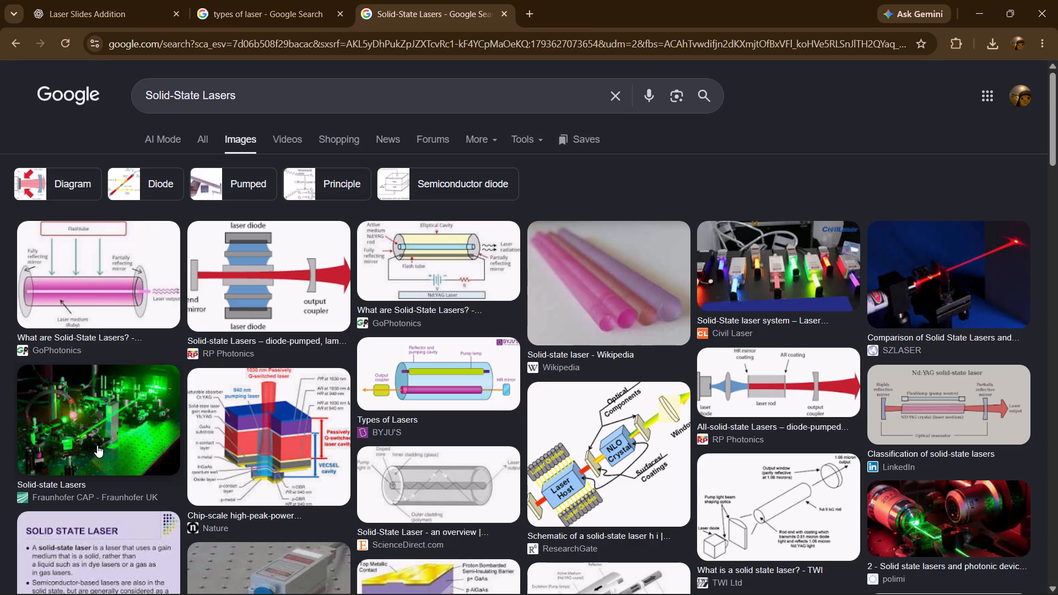
{"action": "triple_click", "coordinate": [97, 445]}
{"action": "scroll", "coordinate": [97, 445], "scroll_direction": "right", "scroll_amount": 2}
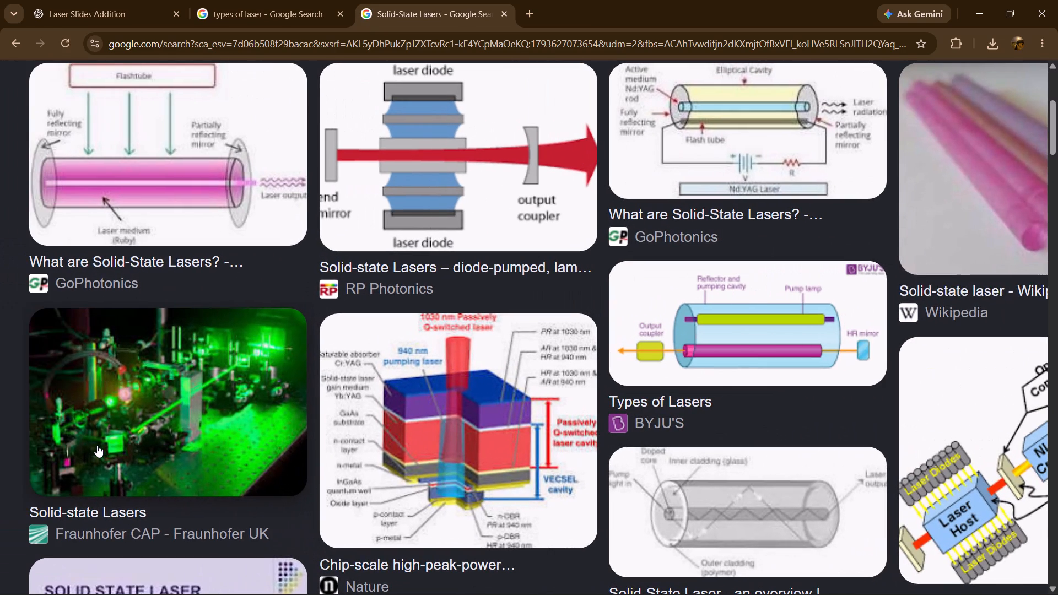
{"action": "scroll", "coordinate": [517, 258], "scroll_direction": "left", "scroll_amount": 1}
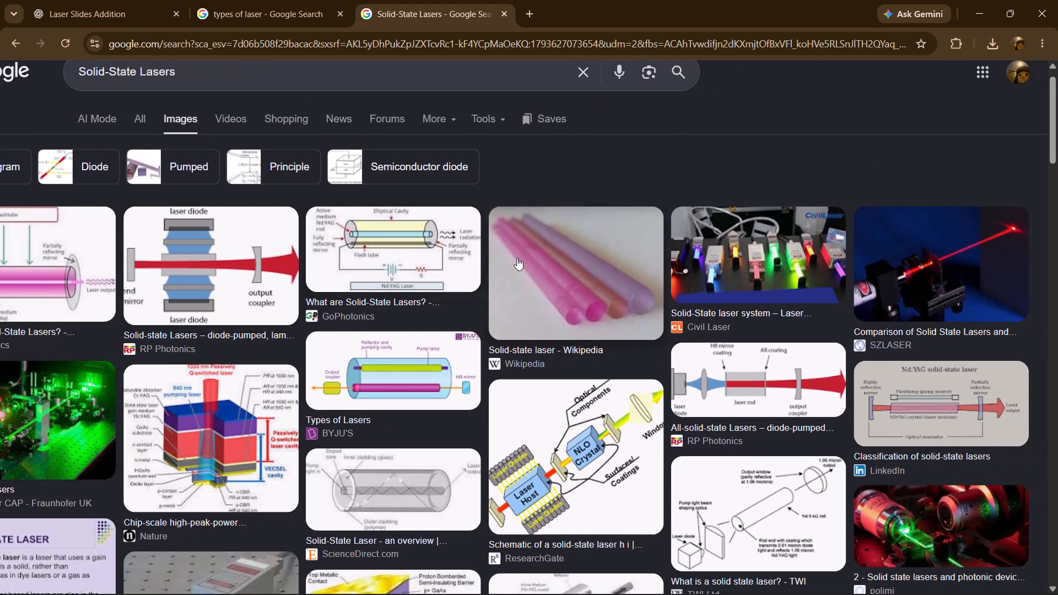
{"action": "scroll", "coordinate": [517, 258], "scroll_direction": "left", "scroll_amount": 5}
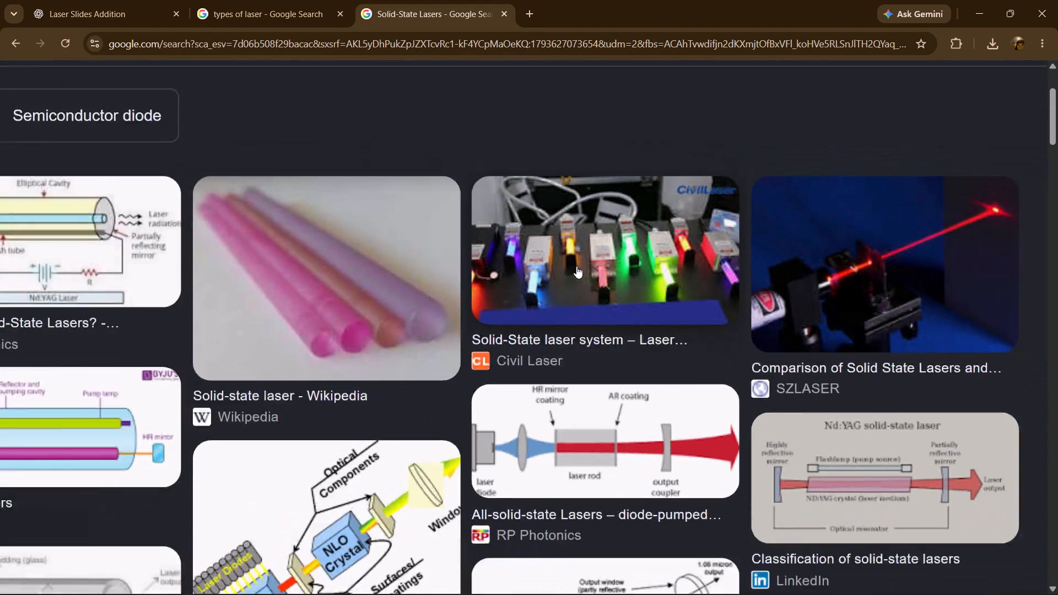
{"action": "scroll", "coordinate": [576, 266], "scroll_direction": "right", "scroll_amount": 3}
{"action": "scroll", "coordinate": [576, 266], "scroll_direction": "left", "scroll_amount": 1}
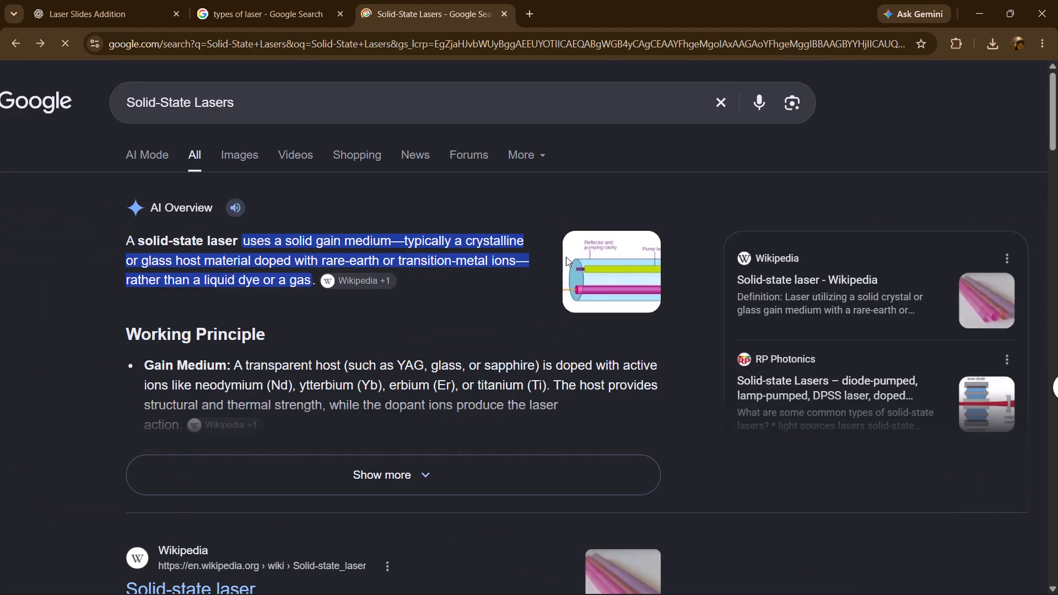
{"action": "left_click", "coordinate": [250, 169]}
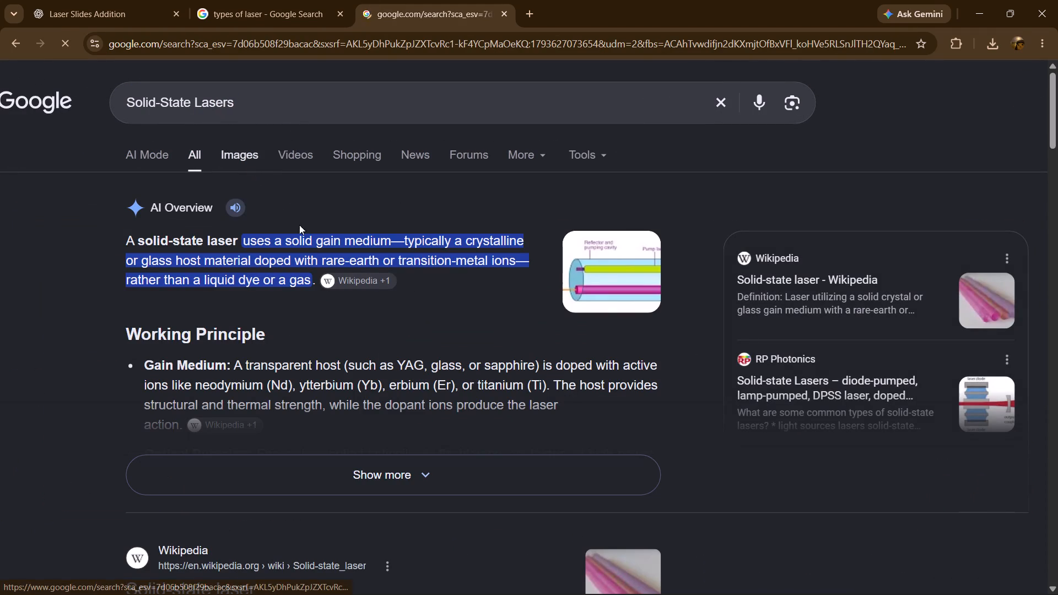
{"action": "scroll", "coordinate": [448, 423], "scroll_direction": "down", "scroll_amount": 2}
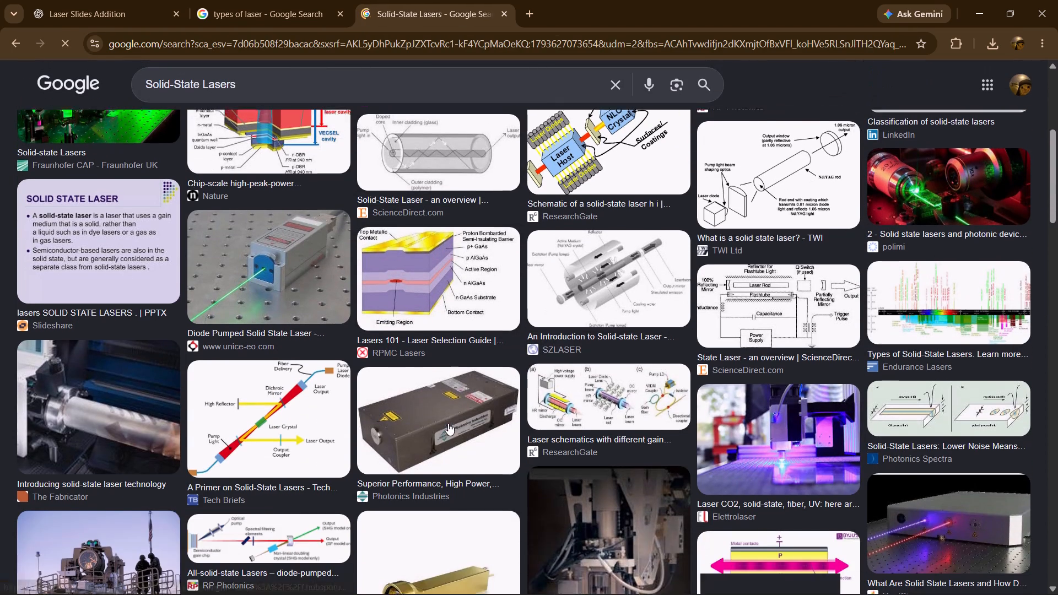
{"action": "scroll", "coordinate": [448, 423], "scroll_direction": "down", "scroll_amount": 1}
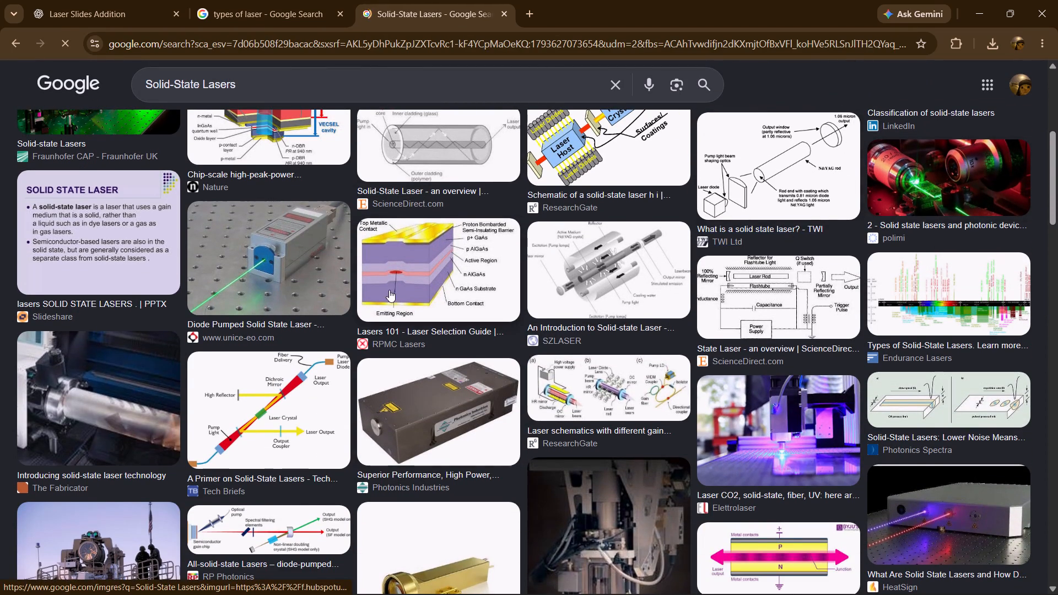
{"action": "scroll", "coordinate": [389, 290], "scroll_direction": "down", "scroll_amount": 2}
{"action": "scroll", "coordinate": [389, 290], "scroll_direction": "up", "scroll_amount": 3}
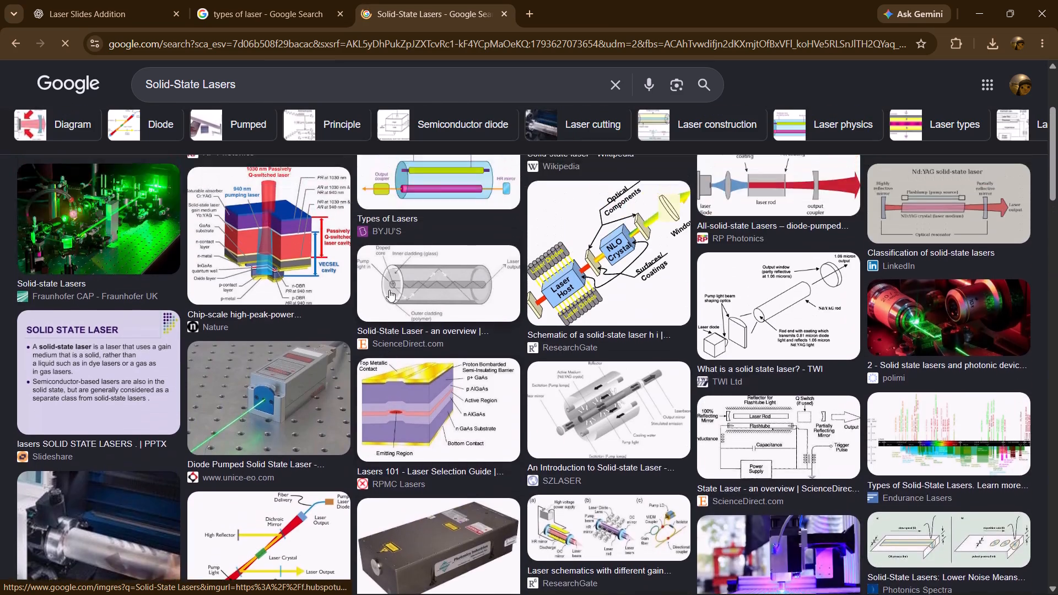
{"action": "scroll", "coordinate": [389, 290], "scroll_direction": "up", "scroll_amount": 2}
{"action": "scroll", "coordinate": [121, 397], "scroll_direction": "down", "scroll_amount": 1}
{"action": "scroll", "coordinate": [121, 397], "scroll_direction": "up", "scroll_amount": 3}
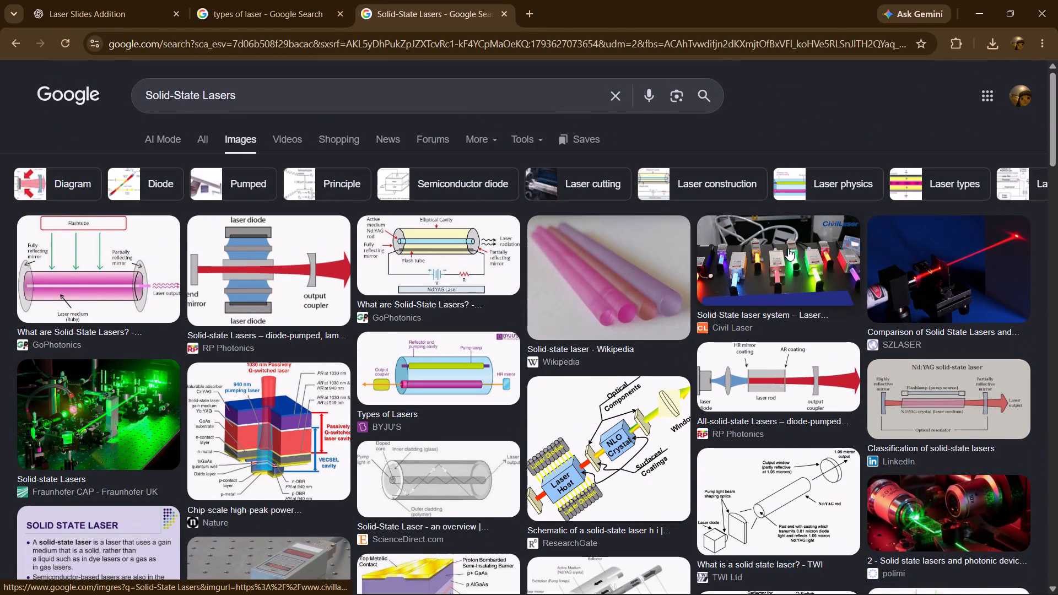
Copy the Fraunhofer CAP green laser image and paste it onto the Types of Lasers slide in PowerPoint.
{"action": "left_click", "coordinate": [90, 438]}
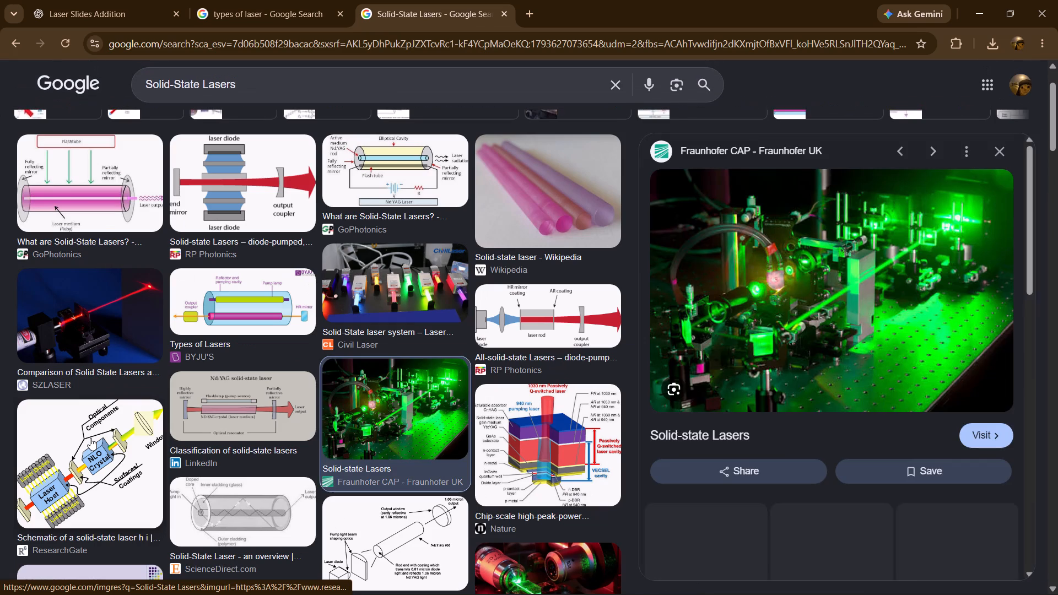
{"action": "scroll", "coordinate": [813, 283], "scroll_direction": "left", "scroll_amount": 2}
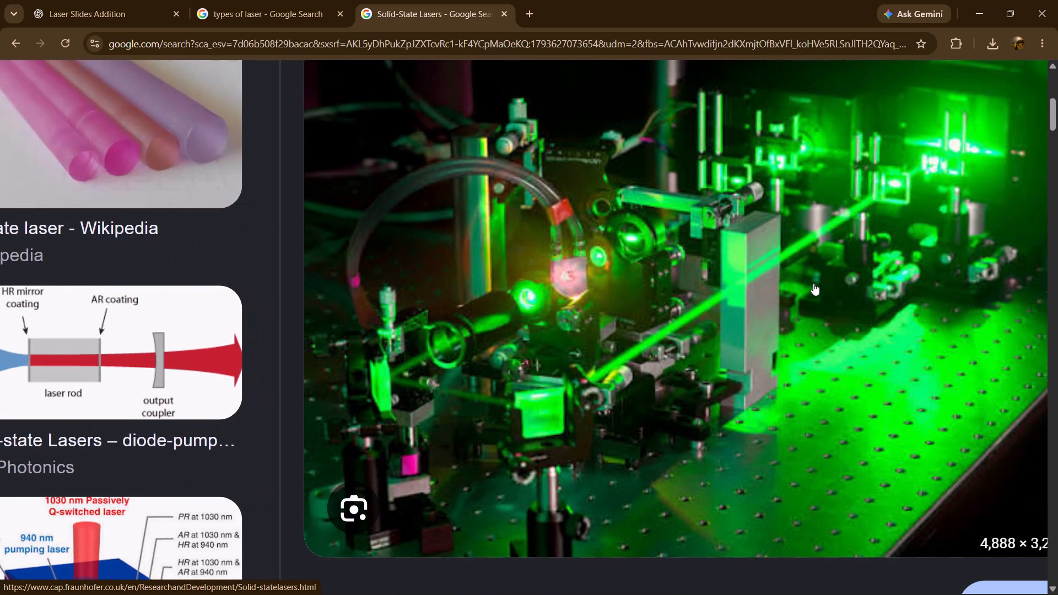
{"action": "scroll", "coordinate": [813, 283], "scroll_direction": "down", "scroll_amount": 2}
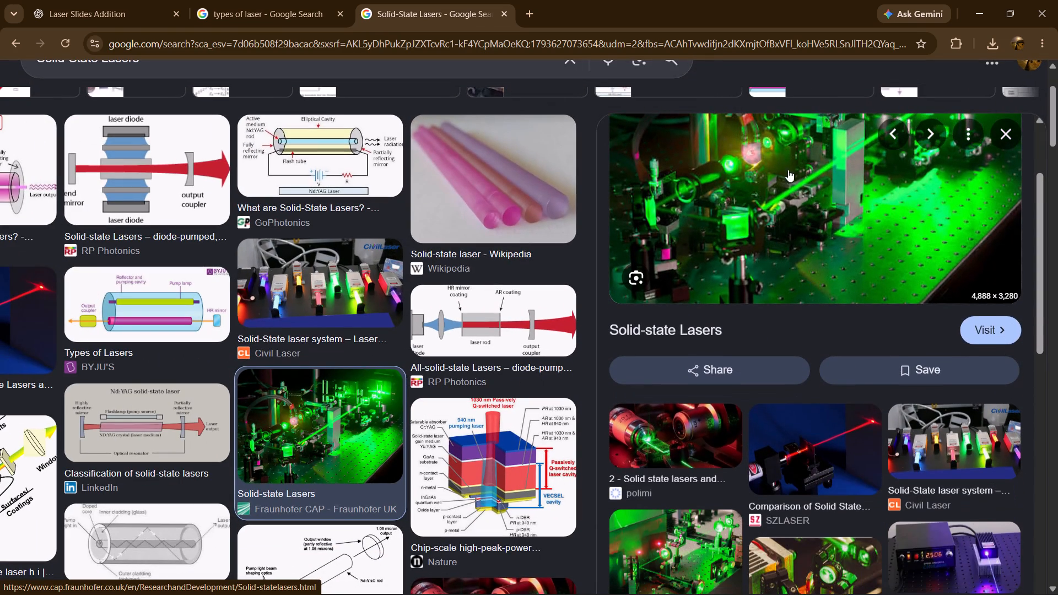
{"action": "right_click", "coordinate": [786, 149]}
{"action": "left_click", "coordinate": [852, 369]}
{"action": "left_click", "coordinate": [588, 199]}
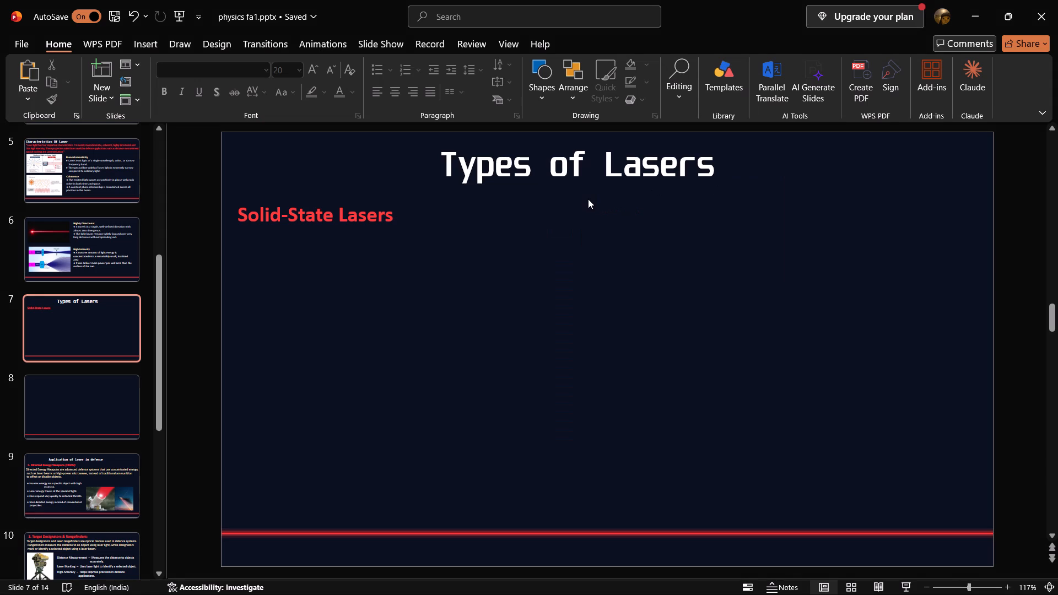
{"action": "key", "text": "ctrl+v"}
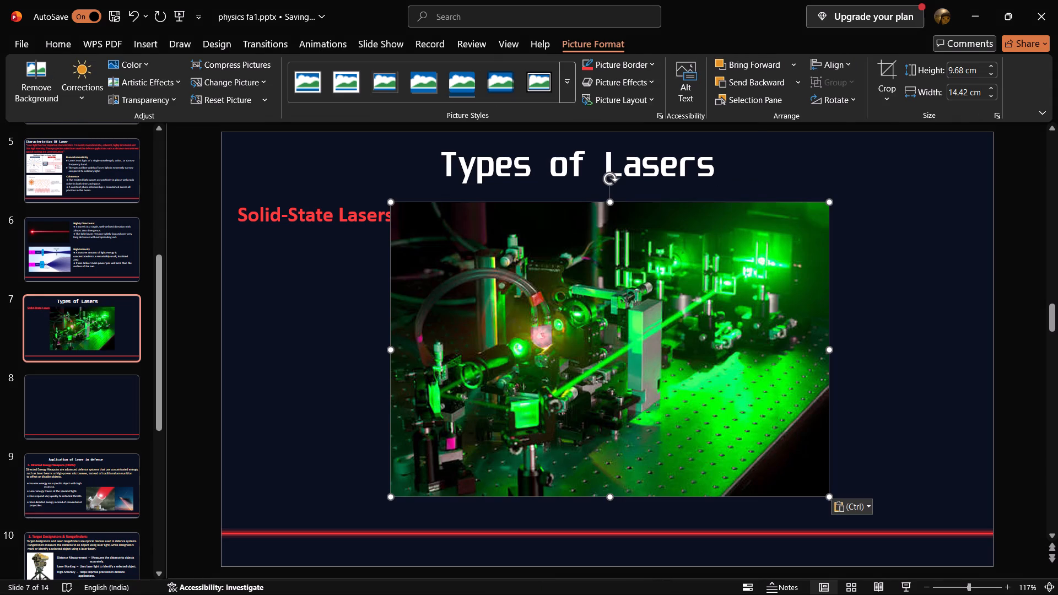
Shrink the pasted laser picture to about 3.55 cm high by 7 cm wide and place it below the "Solid-State Lasers" heading.
{"action": "left_click_drag", "start_coordinate": [390, 202], "coordinate": [563, 356]}
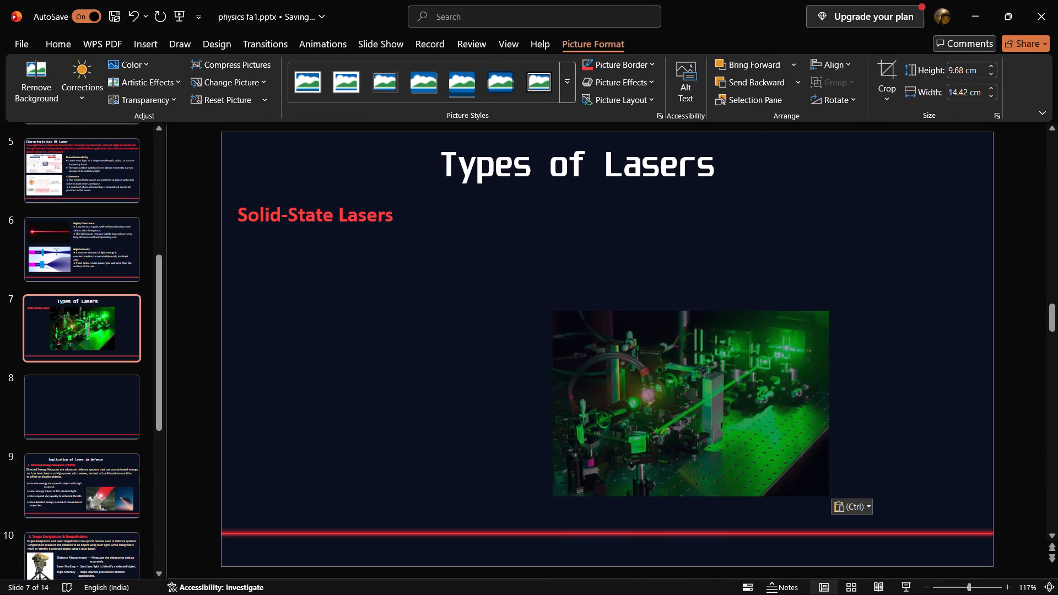
{"action": "left_click_drag", "start_coordinate": [563, 356], "coordinate": [579, 361]}
{"action": "left_click_drag", "start_coordinate": [662, 376], "coordinate": [332, 295]}
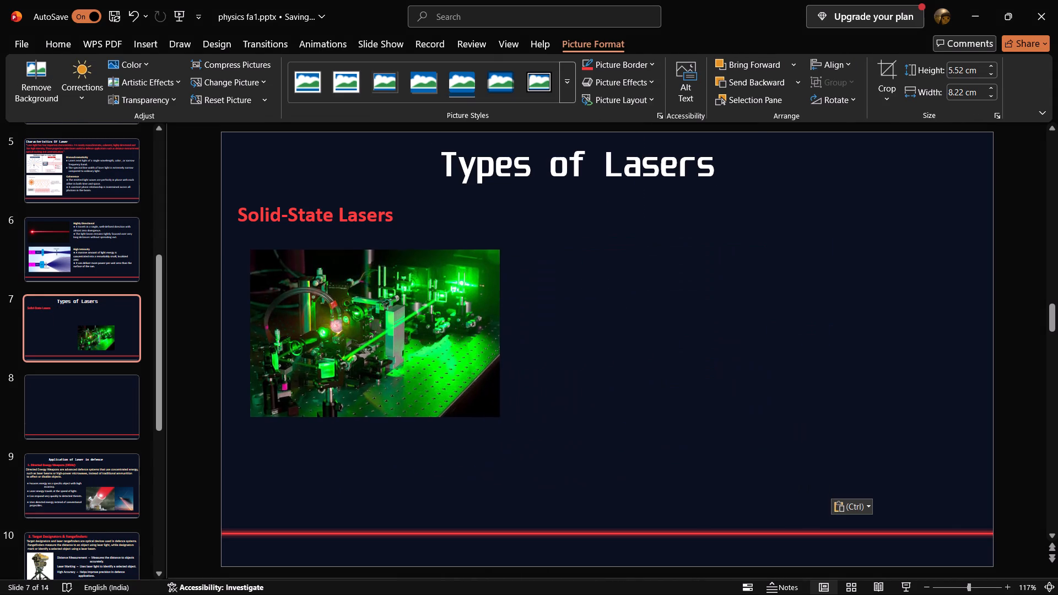
{"action": "left_click_drag", "start_coordinate": [332, 295], "coordinate": [300, 286]}
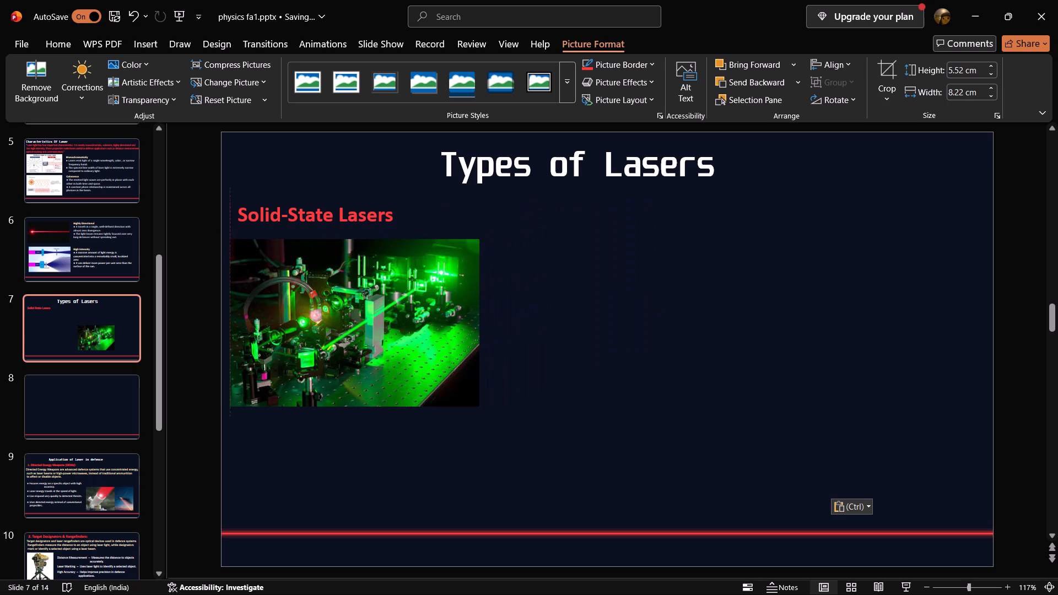
{"action": "left_click_drag", "start_coordinate": [300, 286], "coordinate": [484, 253]}
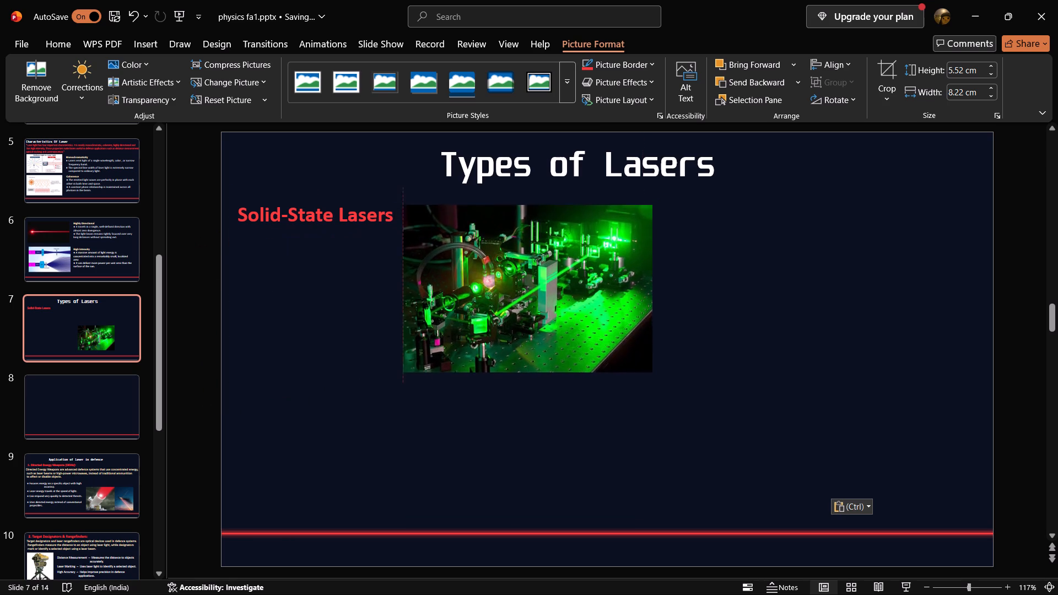
{"action": "left_click_drag", "start_coordinate": [484, 253], "coordinate": [337, 285]}
{"action": "left_click", "coordinate": [337, 285]}
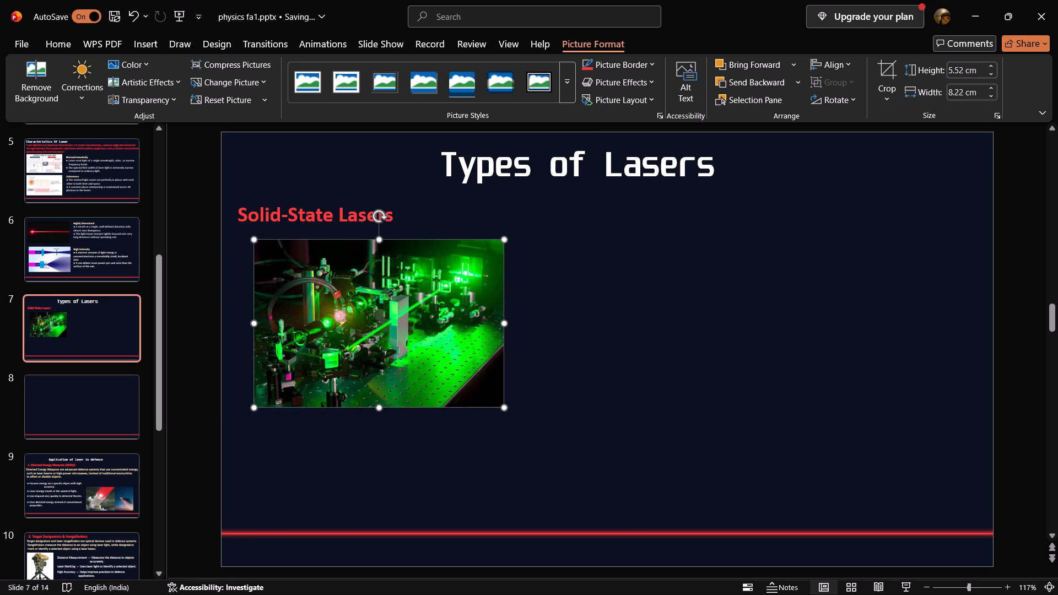
{"action": "left_click_drag", "start_coordinate": [504, 410], "coordinate": [454, 358]}
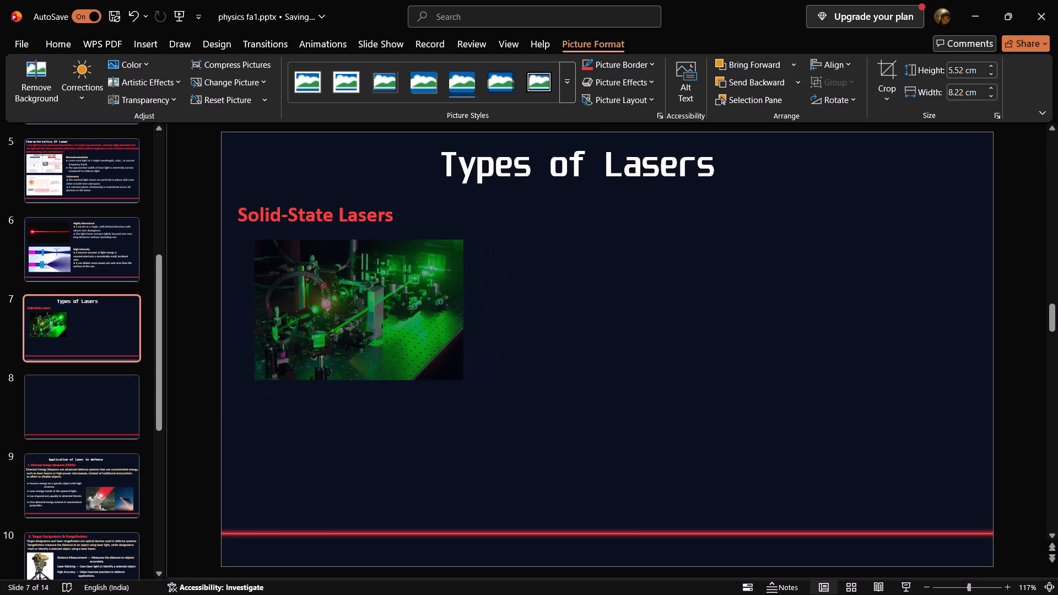
{"action": "left_click_drag", "start_coordinate": [454, 358], "coordinate": [413, 321]}
{"action": "left_click_drag", "start_coordinate": [414, 295], "coordinate": [467, 285]}
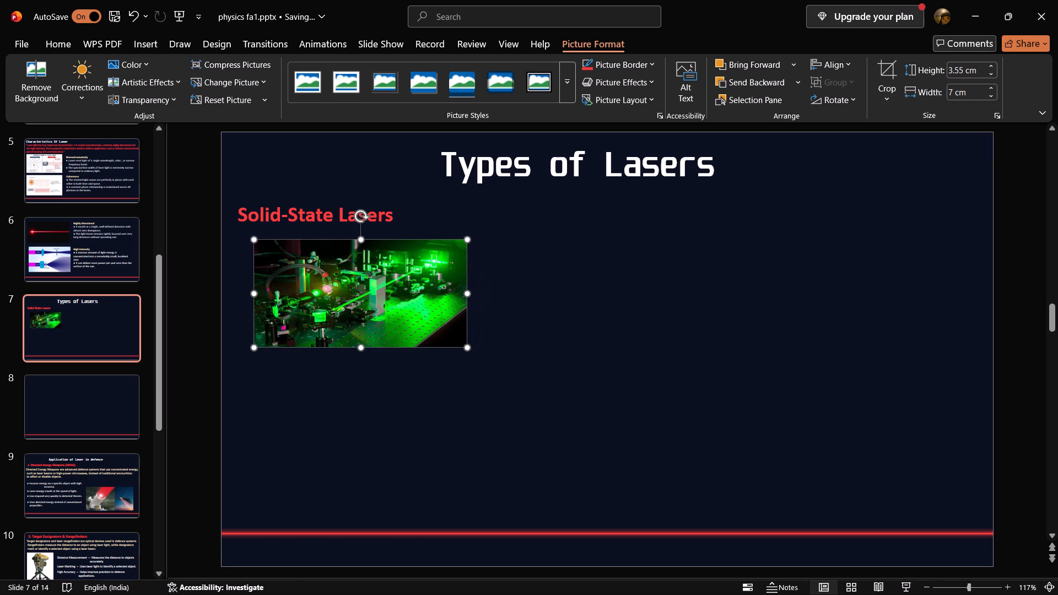
Align the picture's left edge with the left edge of the "Solid-State Lasers" text box, directly beneath it.
{"action": "left_click", "coordinate": [365, 289]}
{"action": "left_click_drag", "start_coordinate": [365, 289], "coordinate": [339, 286]}
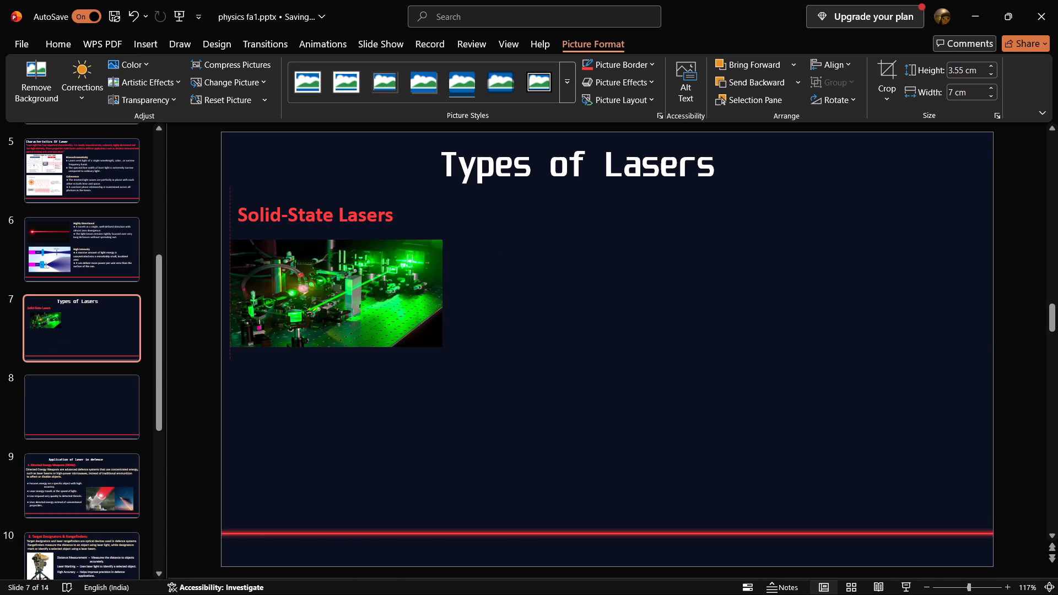
{"action": "left_click_drag", "start_coordinate": [339, 286], "coordinate": [342, 285]}
{"action": "left_click_drag", "start_coordinate": [342, 285], "coordinate": [343, 285]}
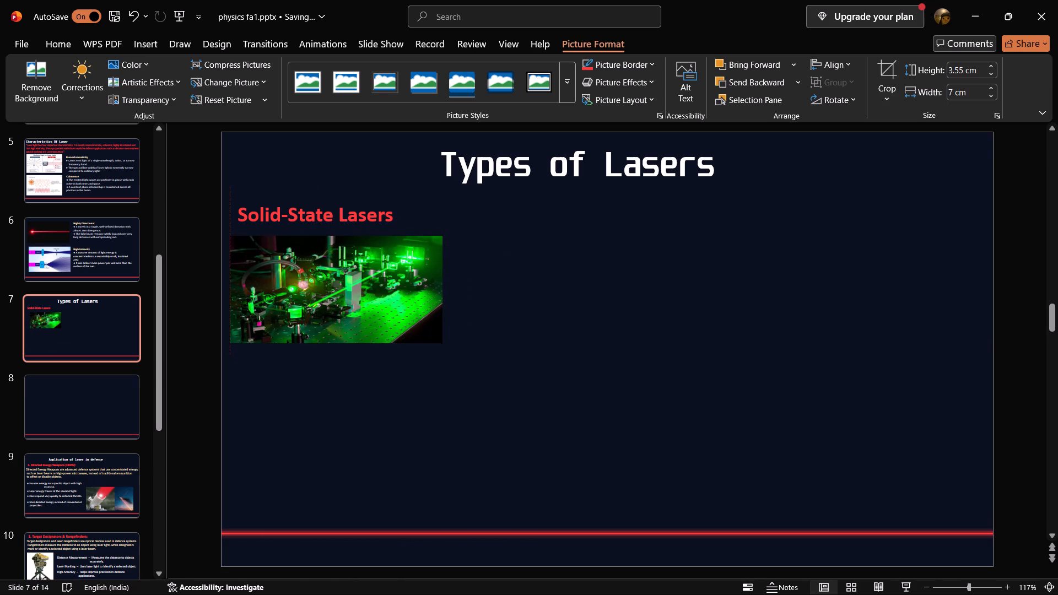
{"action": "left_click_drag", "start_coordinate": [343, 285], "coordinate": [343, 286]}
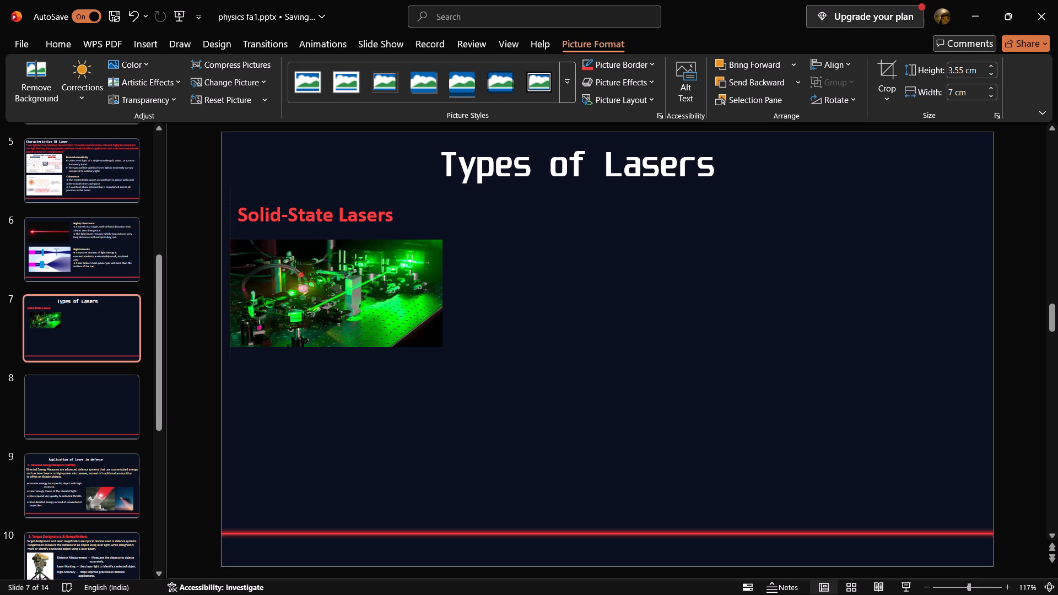
{"action": "left_click_drag", "start_coordinate": [343, 286], "coordinate": [344, 285]}
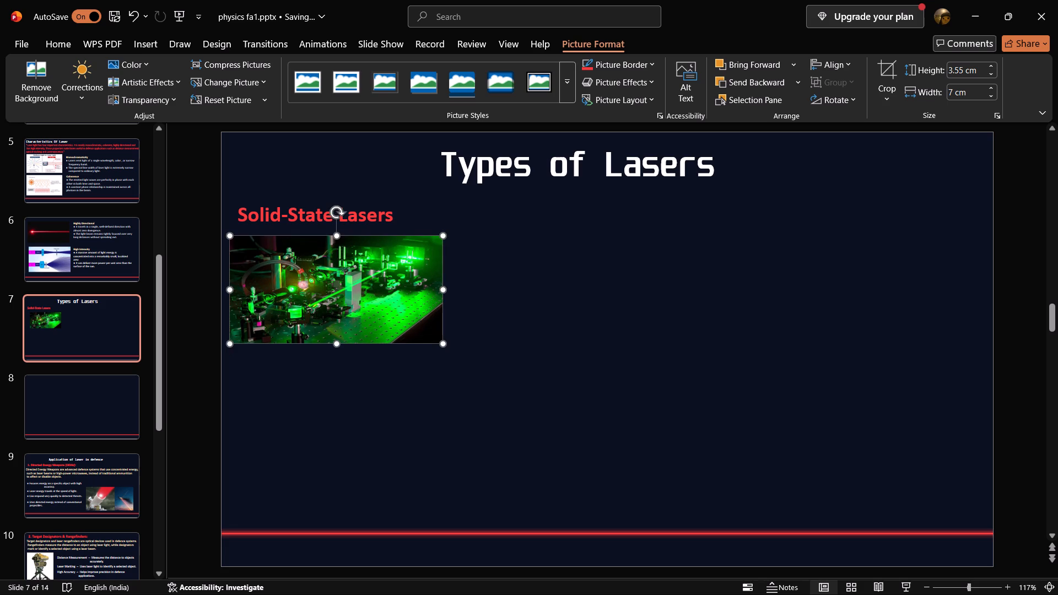
{"action": "left_click", "coordinate": [629, 276]}
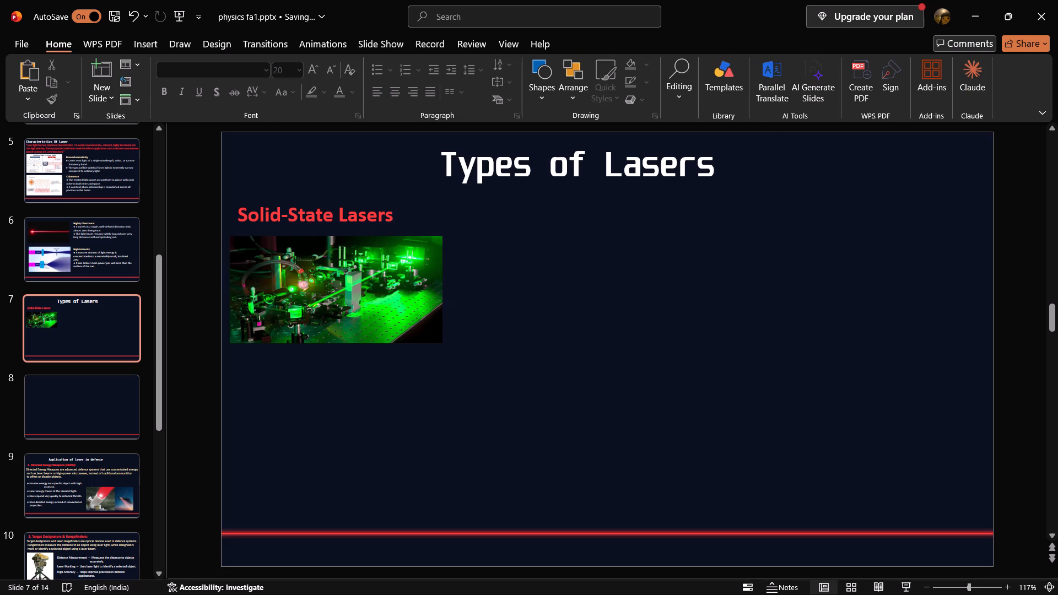
Stretch the "Solid-State Lasers" text box slightly wider and upward so the heading sits higher above the picture.
{"action": "left_click", "coordinate": [379, 217]}
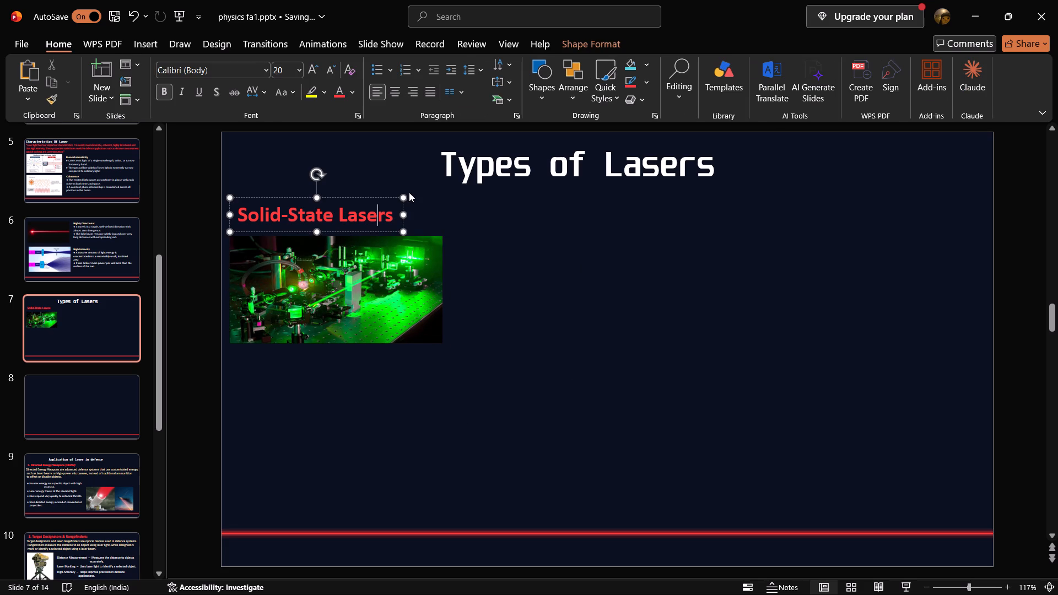
{"action": "left_click_drag", "start_coordinate": [403, 195], "coordinate": [410, 192]}
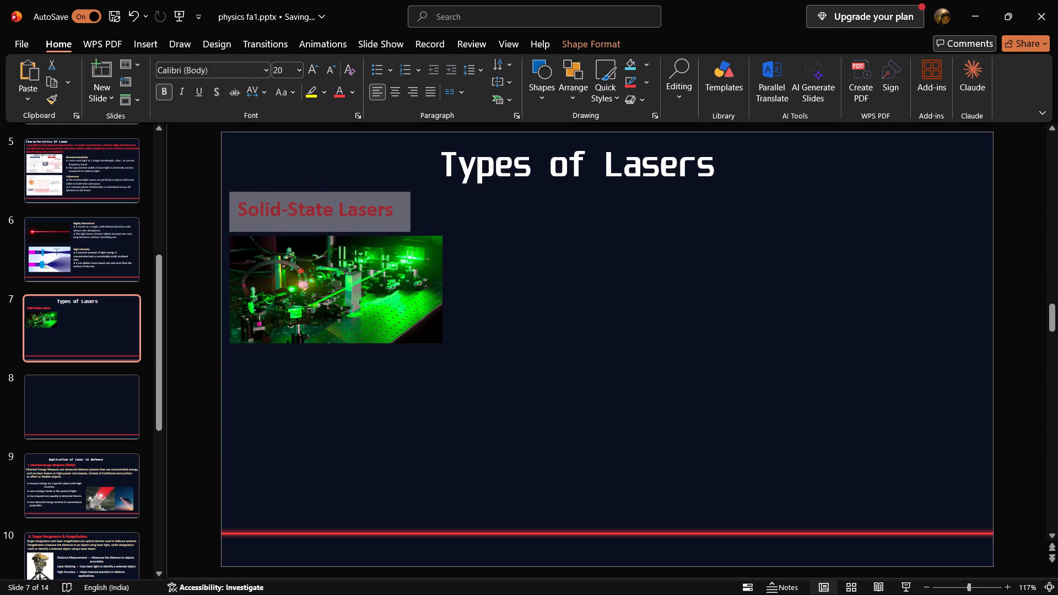
{"action": "left_click_drag", "start_coordinate": [410, 192], "coordinate": [410, 191]}
{"action": "left_click_drag", "start_coordinate": [383, 201], "coordinate": [391, 195]}
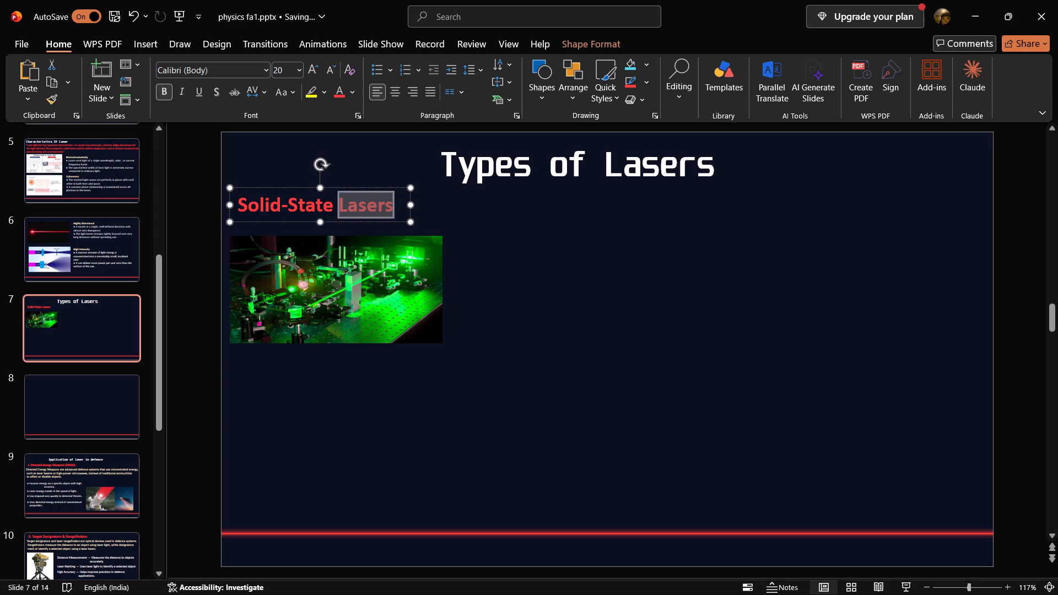
{"action": "left_click_drag", "start_coordinate": [391, 195], "coordinate": [391, 193]}
{"action": "left_click", "coordinate": [366, 177]}
{"action": "left_click", "coordinate": [374, 192]}
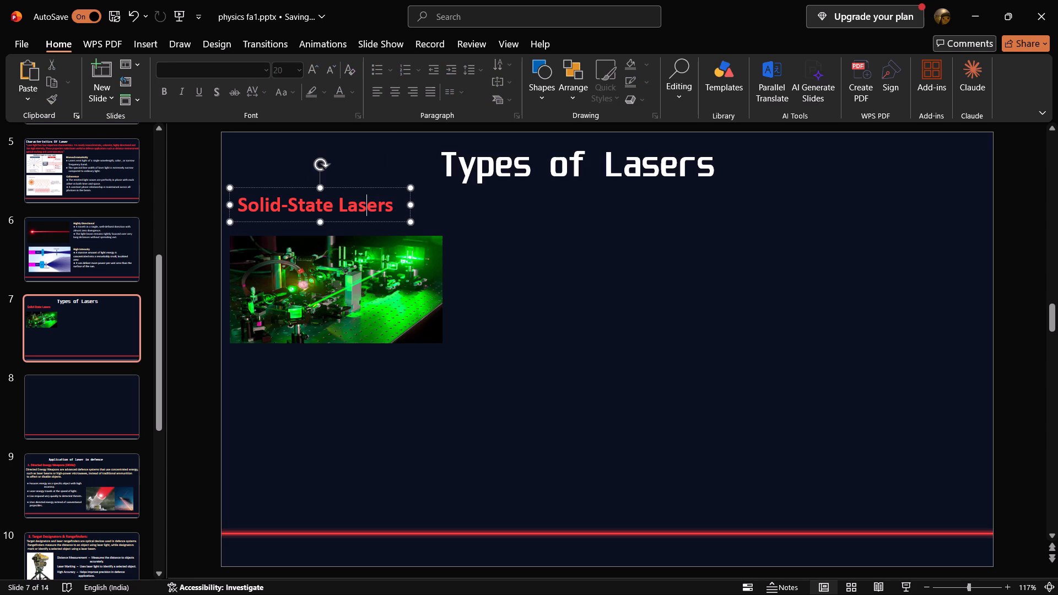
Move the "Solid-State Lasers" heading down and slightly to the right, closer to the top of the picture.
{"action": "left_click_drag", "start_coordinate": [374, 188], "coordinate": [381, 193]}
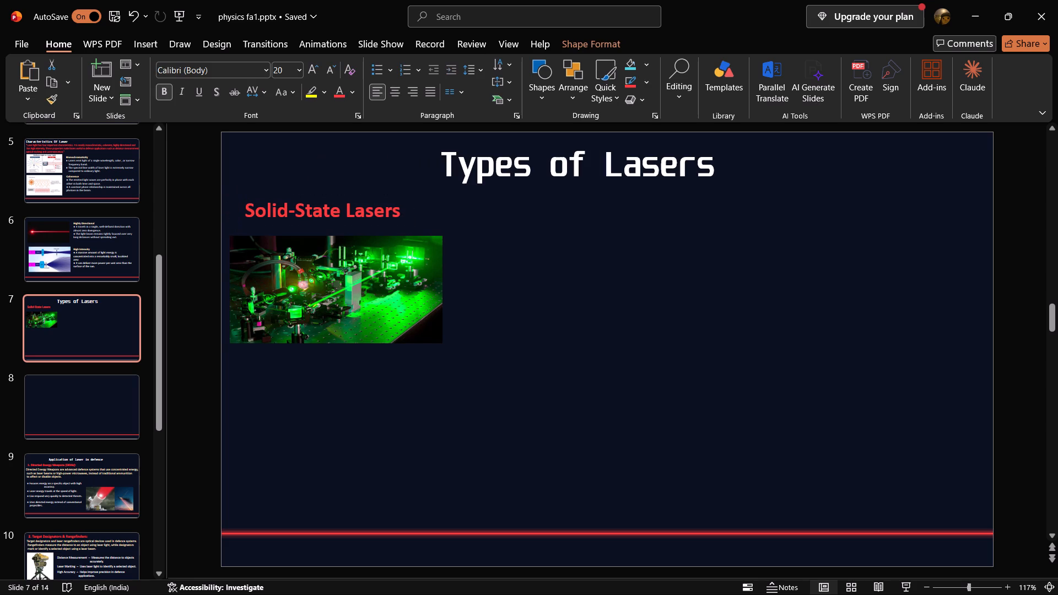
{"action": "left_click_drag", "start_coordinate": [381, 193], "coordinate": [385, 199]}
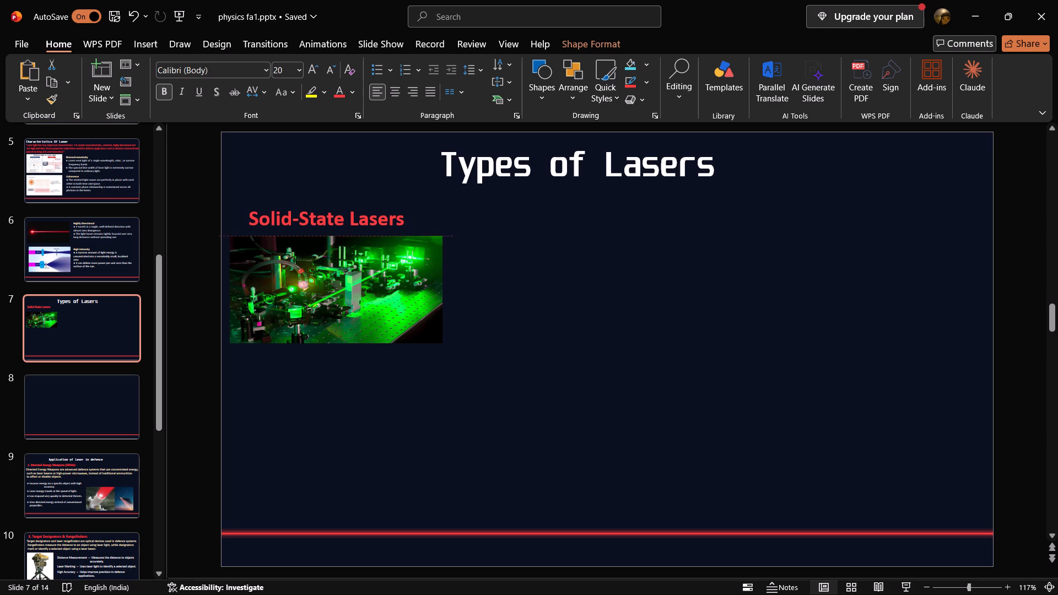
{"action": "left_click_drag", "start_coordinate": [385, 199], "coordinate": [387, 197]}
Add the number "1. " in front of the "Solid-State Lasers" heading.
{"action": "left_click", "coordinate": [277, 209]}
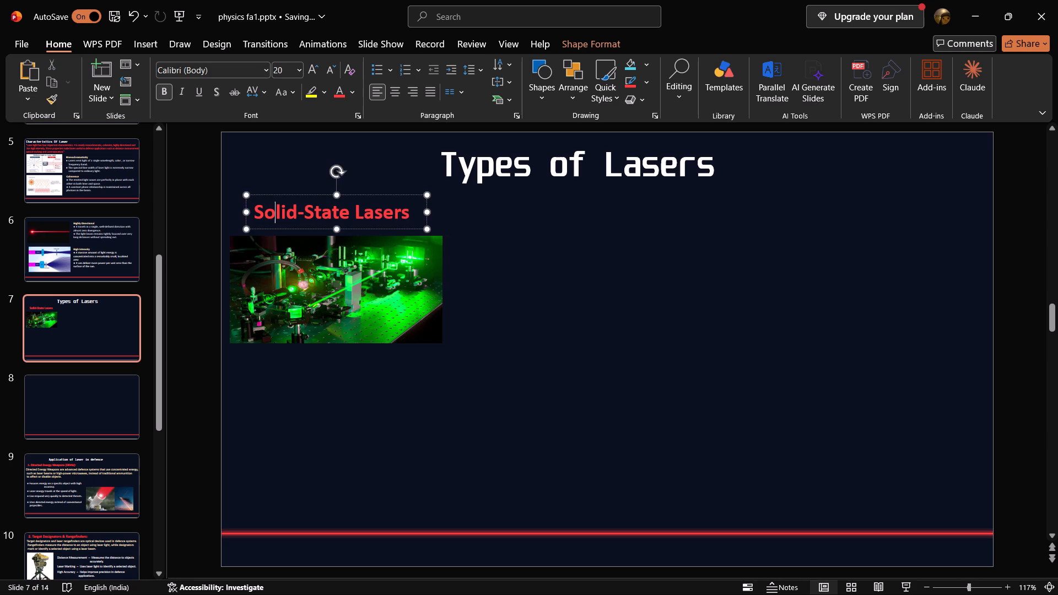
{"action": "key", "text": "Left"}
{"action": "key", "text": "Left"}
{"action": "key", "text": "Left"}
{"action": "key", "text": "1"}
{"action": "type", "text": "."}
{"action": "key", "text": "space"}
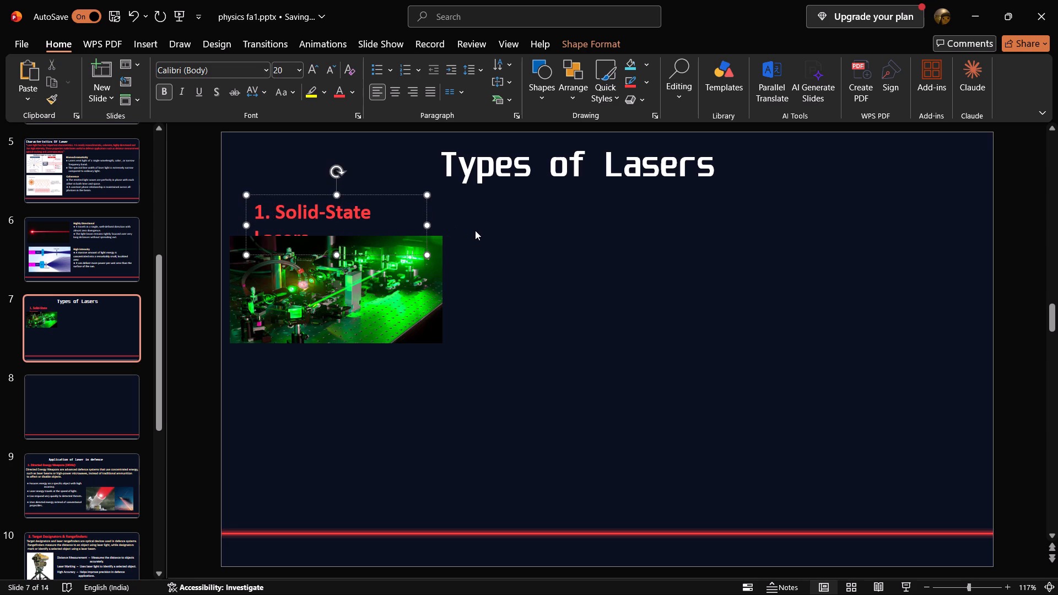
Widen the numbered heading's text box so it fits on one line, and align its left edge with the picture's.
{"action": "left_click", "coordinate": [475, 230]}
{"action": "left_click", "coordinate": [396, 208]}
{"action": "left_click_drag", "start_coordinate": [428, 223], "coordinate": [454, 219]}
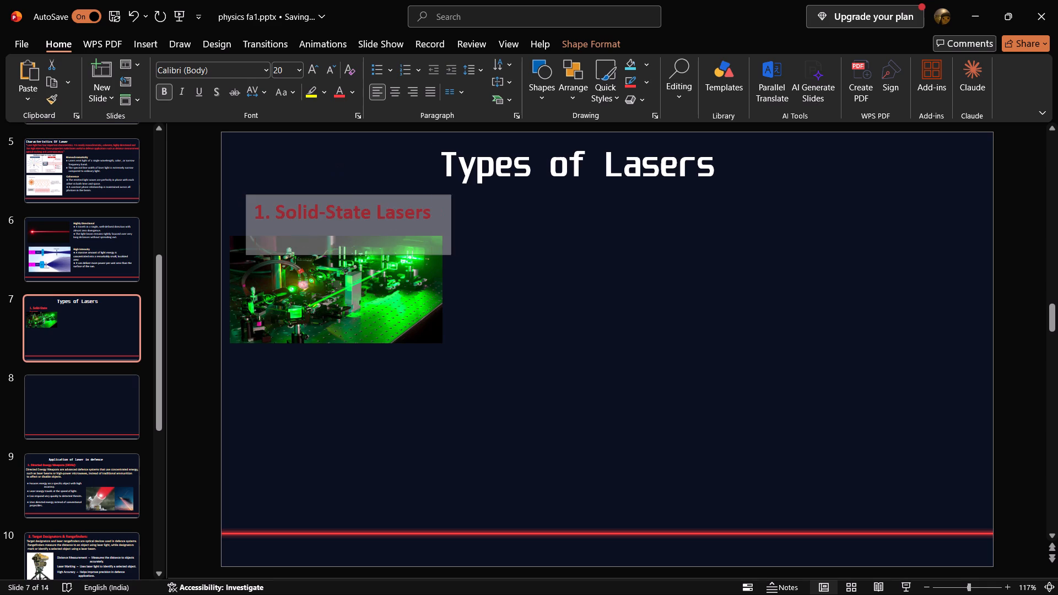
{"action": "left_click_drag", "start_coordinate": [454, 219], "coordinate": [469, 219]}
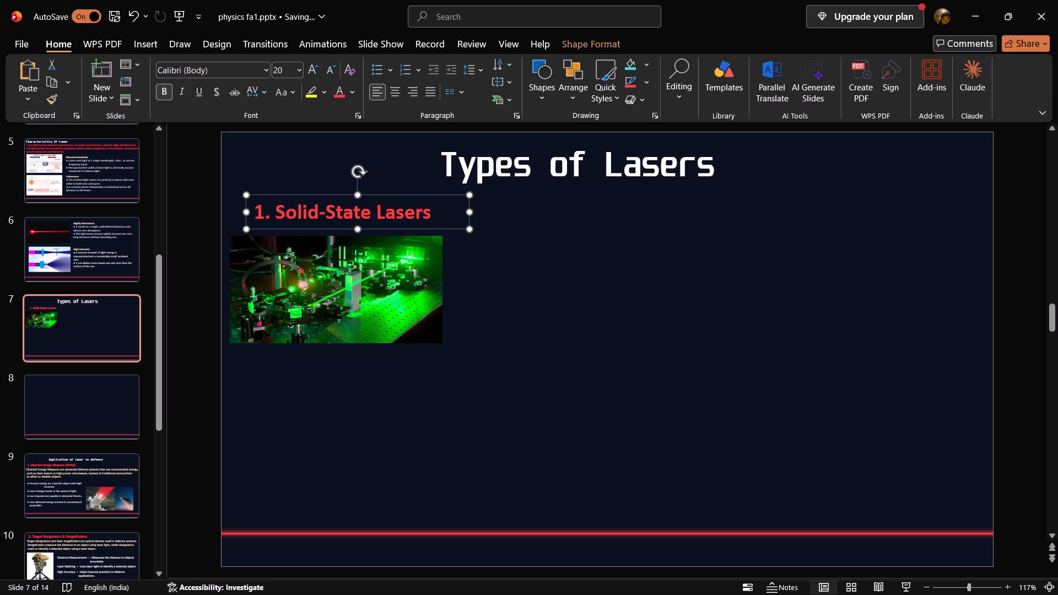
{"action": "left_click_drag", "start_coordinate": [407, 192], "coordinate": [389, 196]}
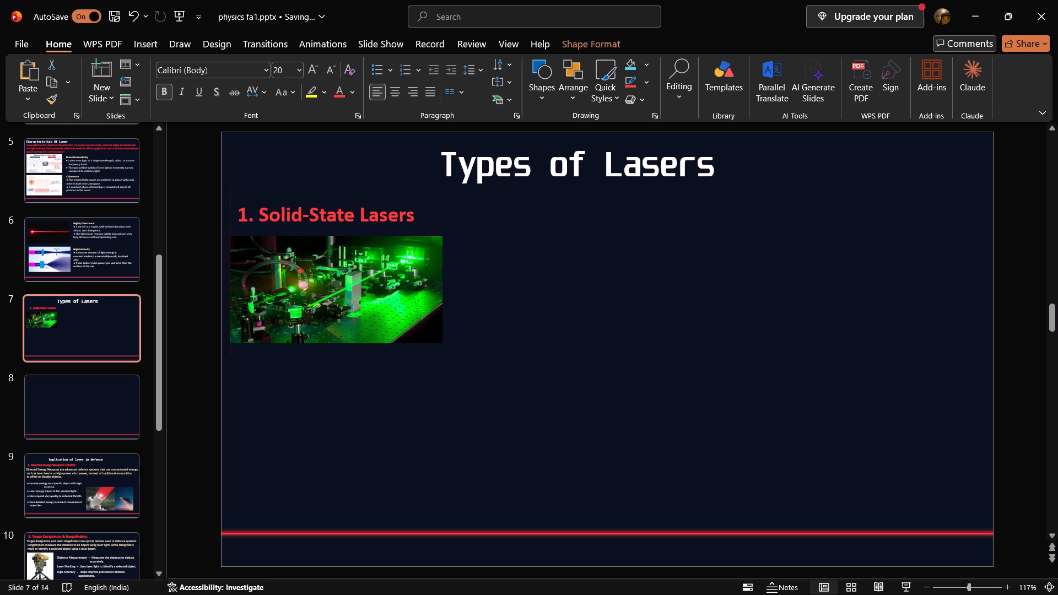
{"action": "left_click_drag", "start_coordinate": [389, 196], "coordinate": [388, 196]}
{"action": "left_click", "coordinate": [629, 305]}
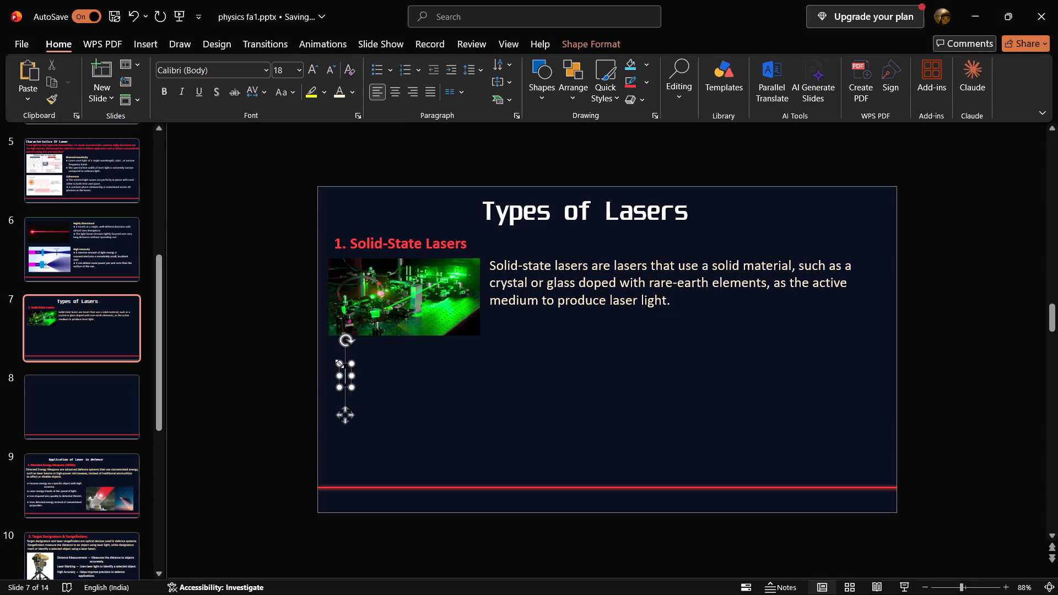
{"action": "key", "text": "ctrl+v"}
Format the "2. Gas Lasers" heading in the theme red, bold, at 24 pt.
{"action": "key", "text": "ctrl+a"}
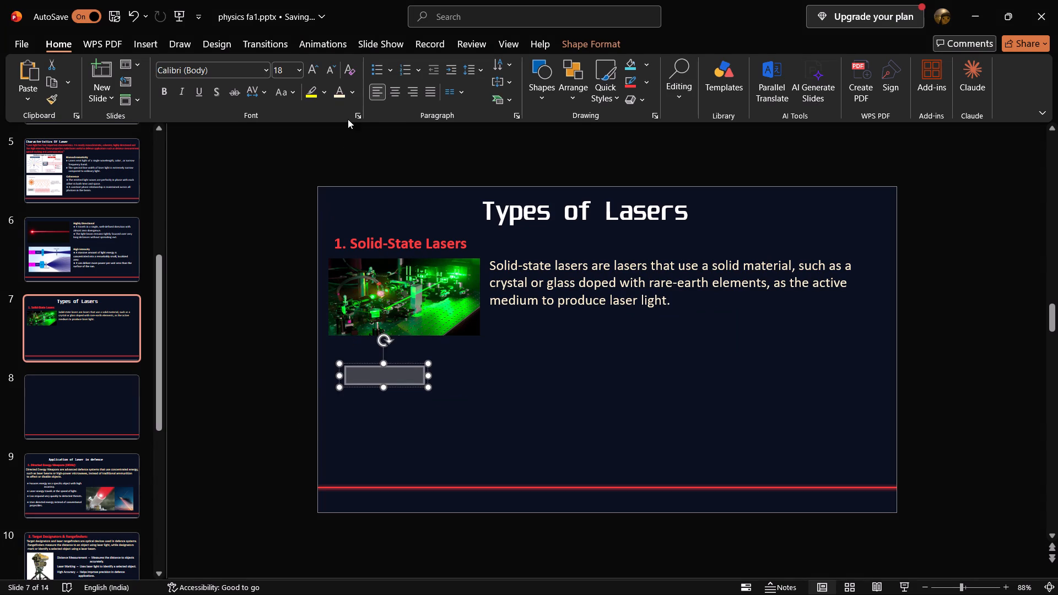
{"action": "left_click", "coordinate": [355, 88]}
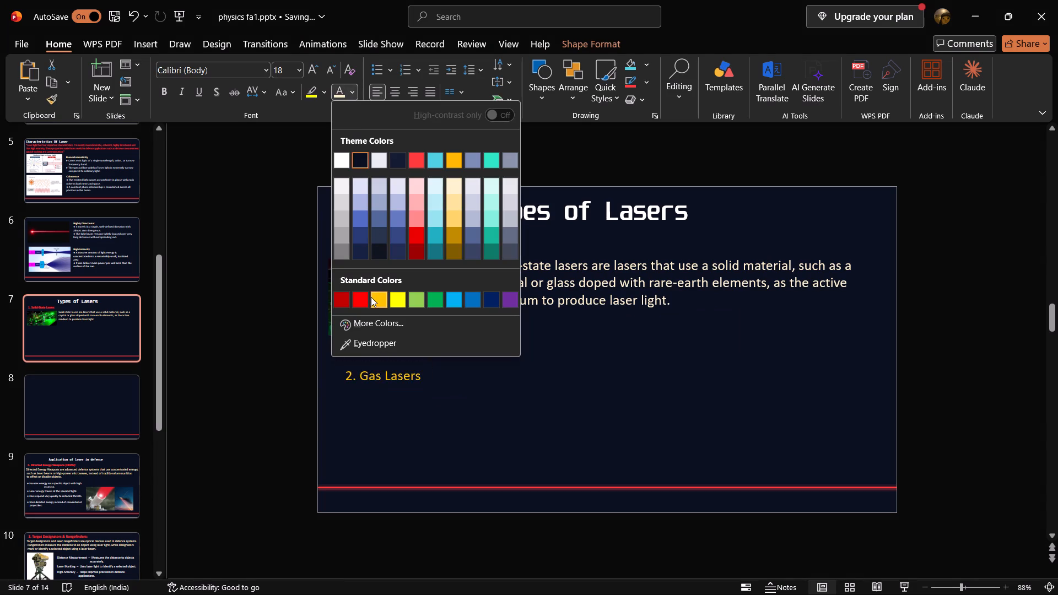
{"action": "left_click", "coordinate": [421, 158]}
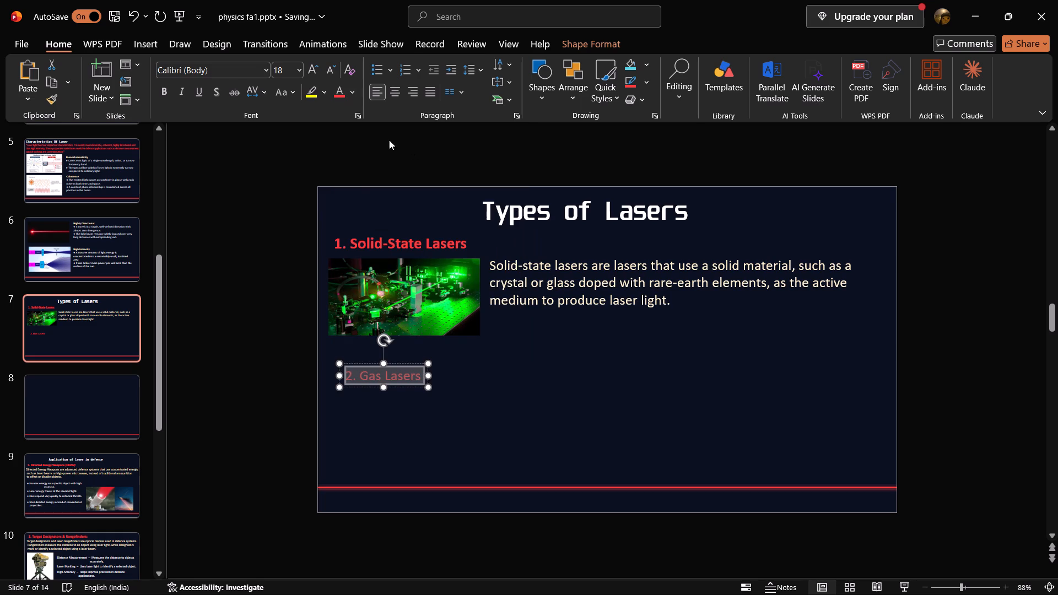
{"action": "left_click", "coordinate": [316, 70]}
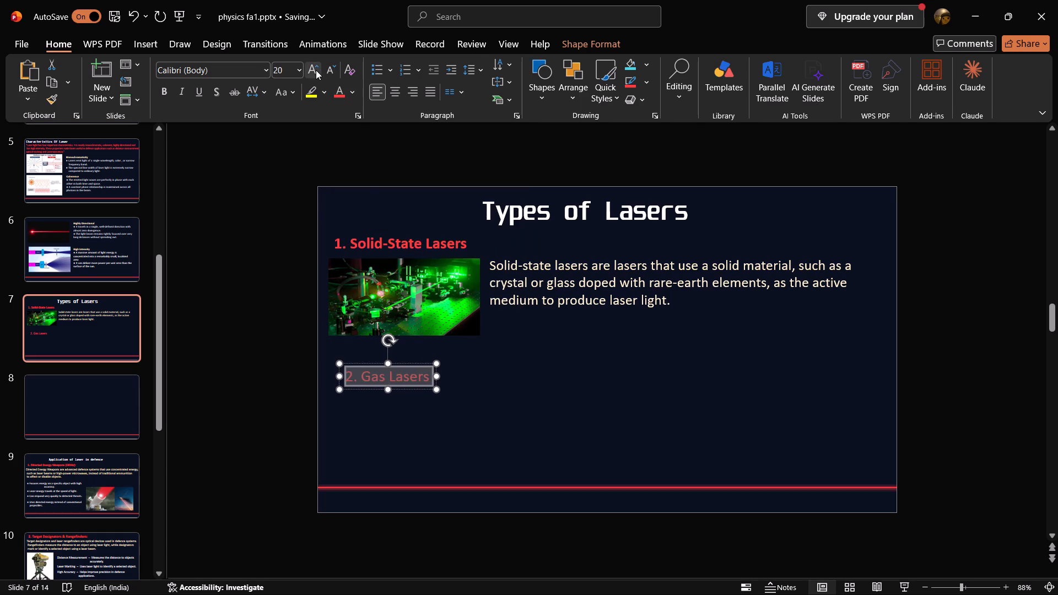
{"action": "left_click", "coordinate": [316, 70]}
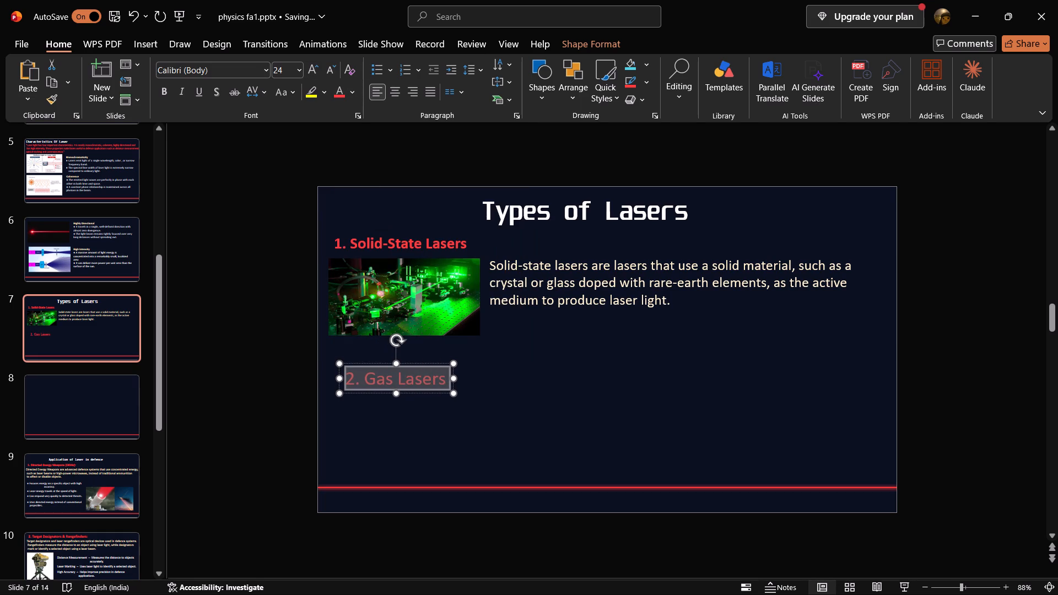
{"action": "right_click", "coordinate": [423, 376]}
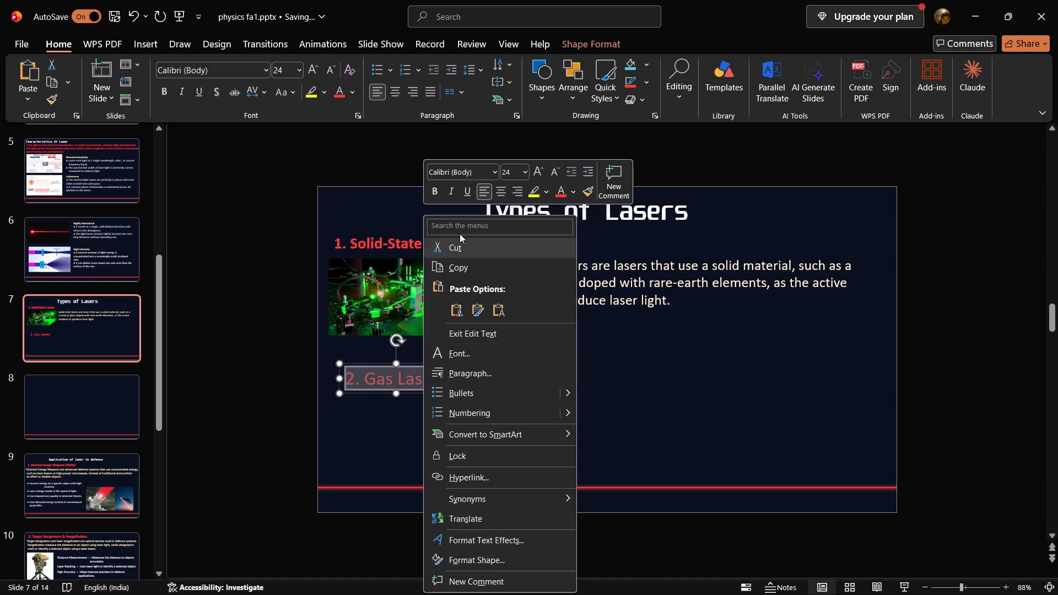
{"action": "left_click", "coordinate": [438, 196]}
{"action": "left_click", "coordinate": [562, 420]}
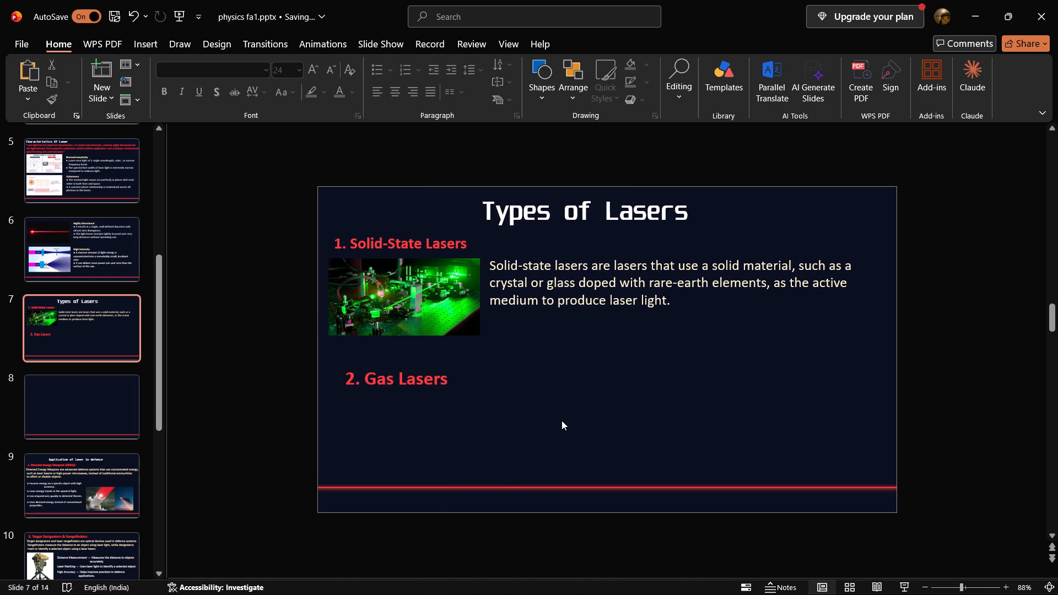
Reduce the "2. Gas Lasers" heading to 20 pt to match the "1. Solid-State Lasers" heading.
{"action": "left_click", "coordinate": [377, 212]}
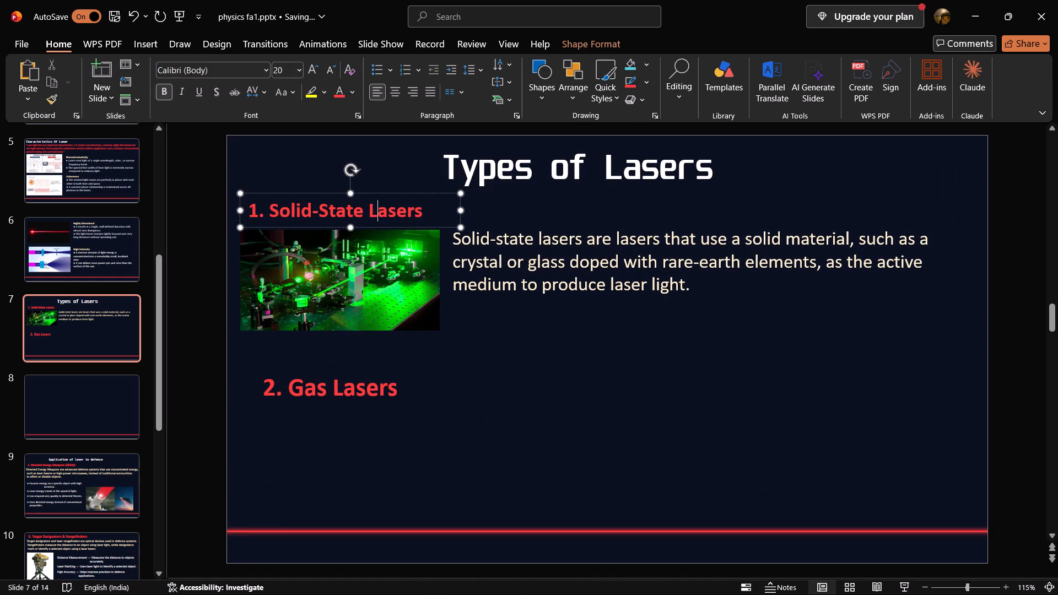
{"action": "left_click", "coordinate": [342, 386]}
{"action": "key", "text": "ctrl+a"}
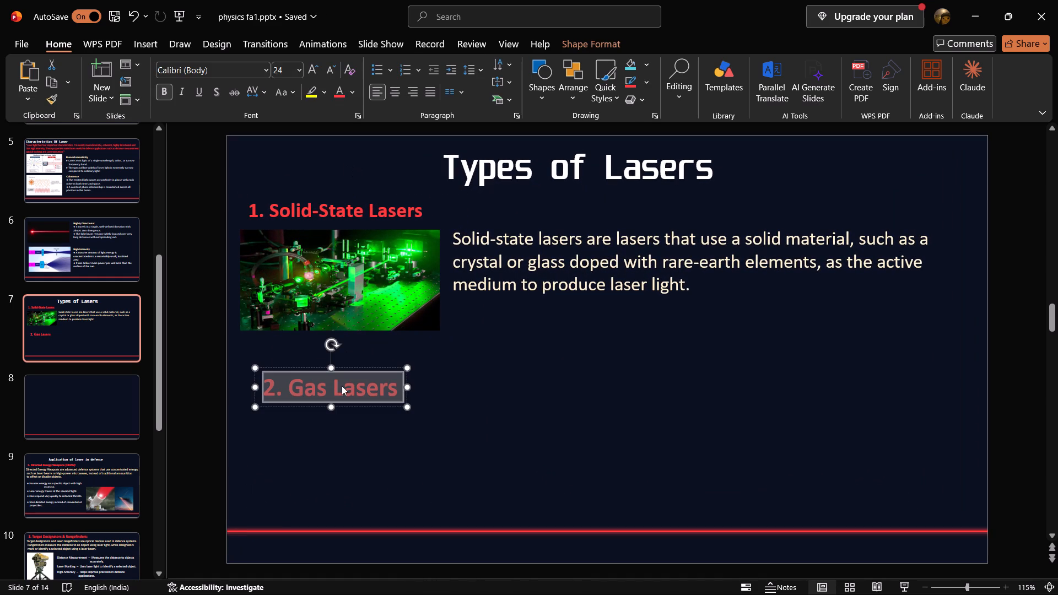
{"action": "left_click", "coordinate": [330, 63]}
{"action": "left_click", "coordinate": [533, 406]}
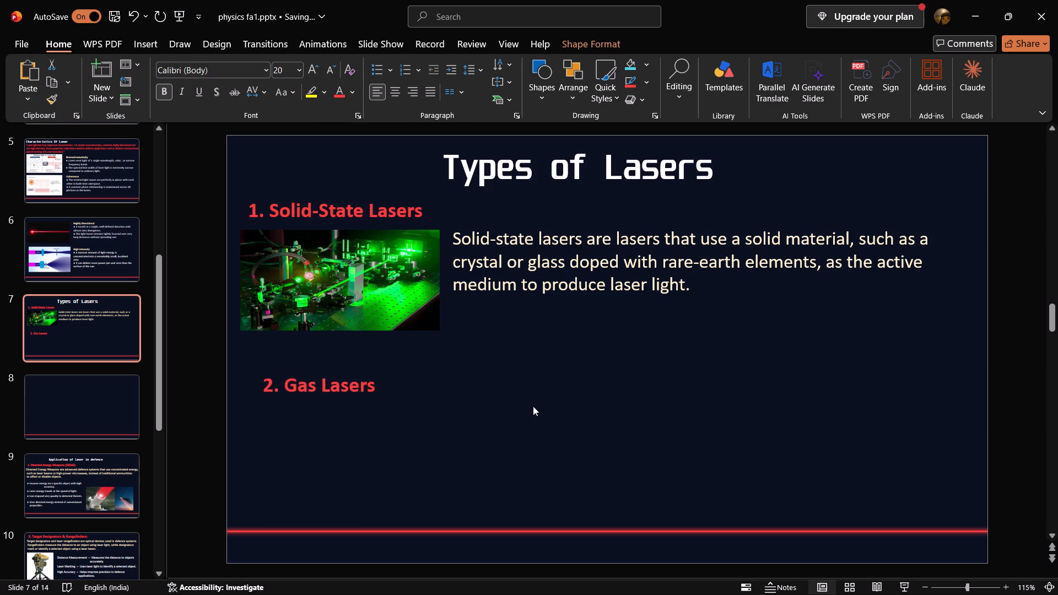
Move the "2. Gas Lasers" heading to the right side of the slide, just below the solid-state definition text.
{"action": "left_click", "coordinate": [365, 385]}
{"action": "left_click_drag", "start_coordinate": [354, 365], "coordinate": [339, 362]}
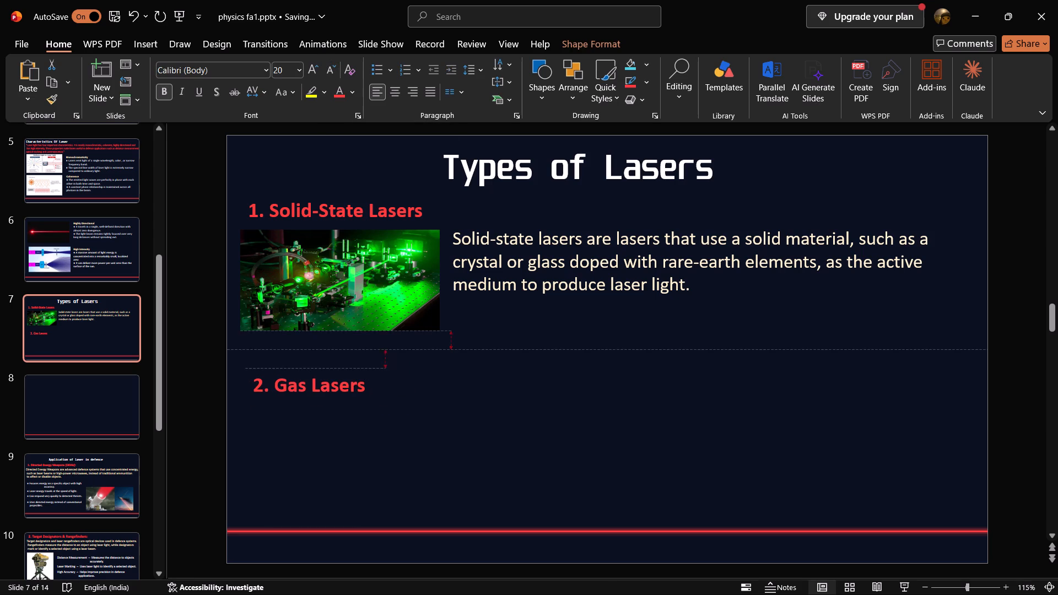
{"action": "left_click_drag", "start_coordinate": [339, 362], "coordinate": [887, 332]}
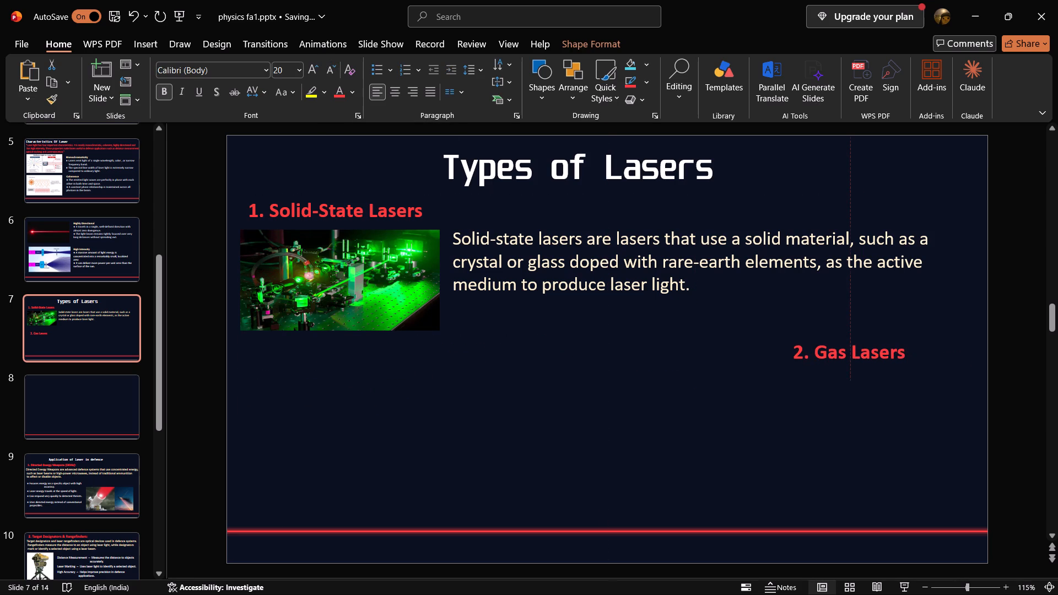
{"action": "left_click_drag", "start_coordinate": [887, 332], "coordinate": [366, 350]}
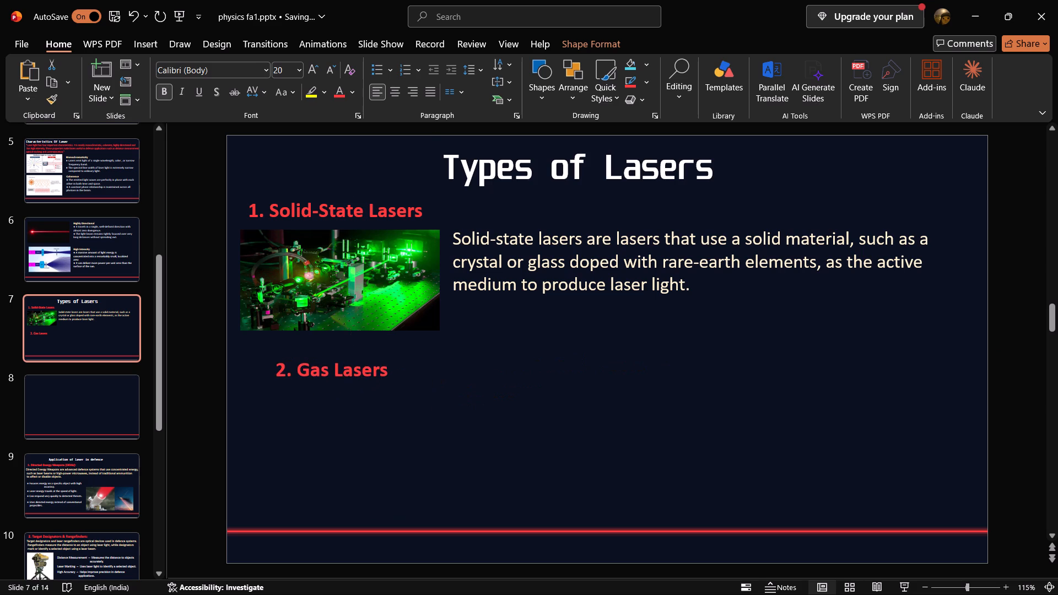
{"action": "left_click_drag", "start_coordinate": [366, 350], "coordinate": [343, 353]}
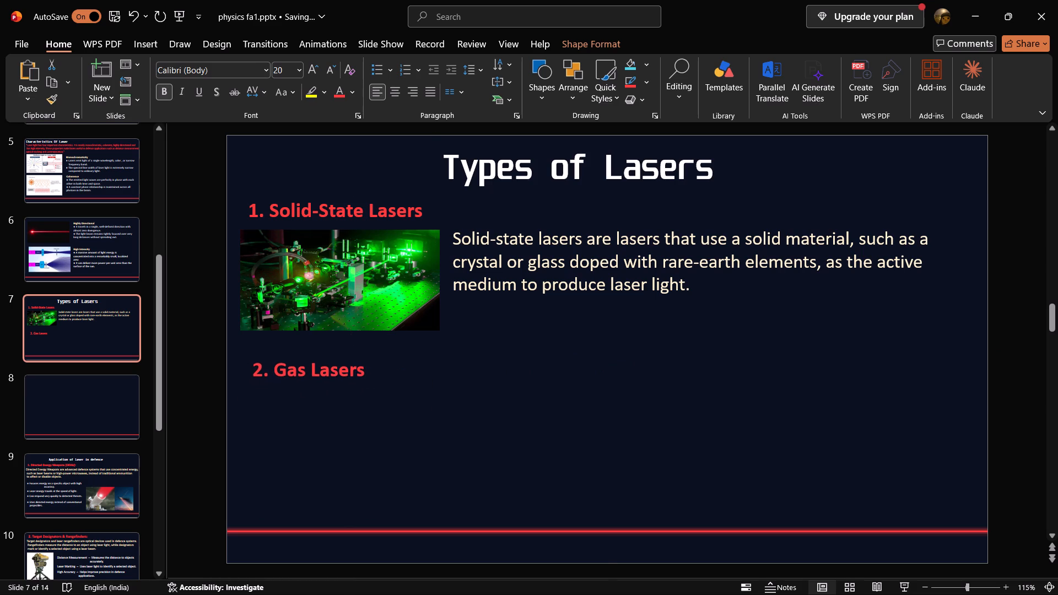
{"action": "left_click_drag", "start_coordinate": [343, 353], "coordinate": [914, 337]}
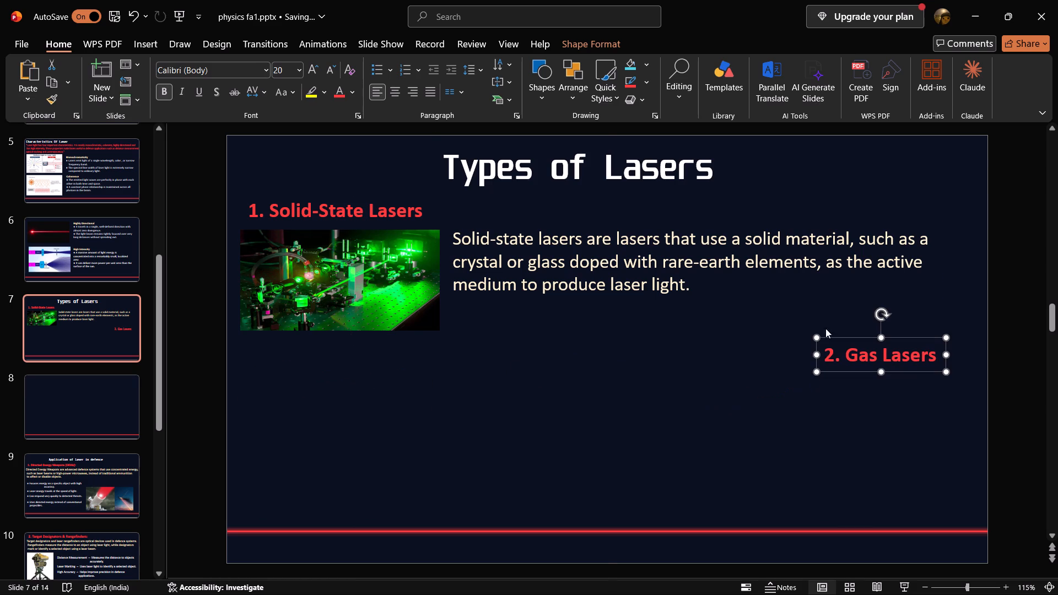
{"action": "left_click", "coordinate": [425, 212]}
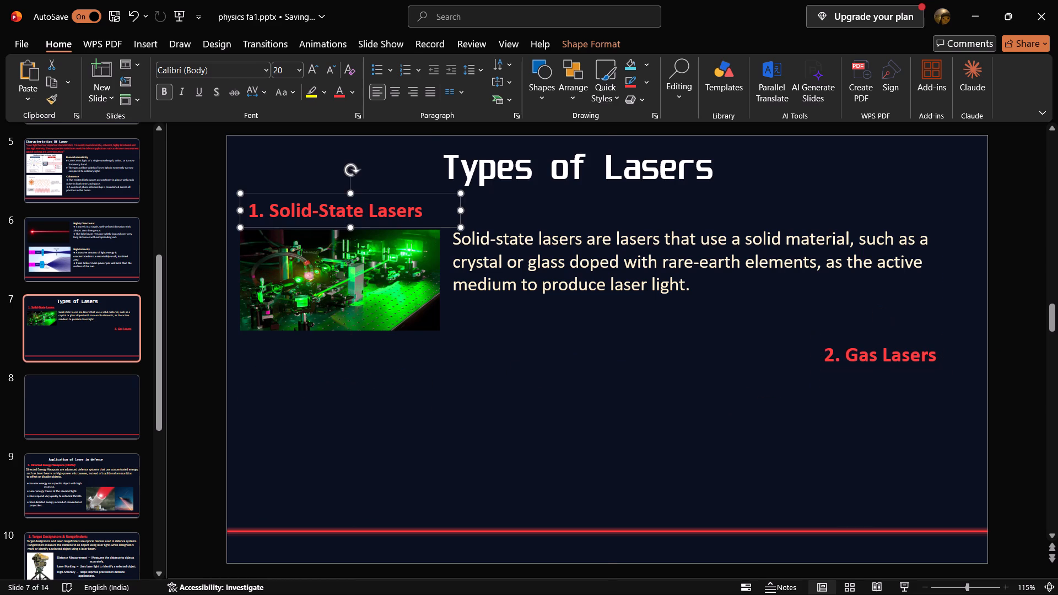
{"action": "left_click", "coordinate": [419, 208]}
{"action": "left_click", "coordinate": [905, 364]}
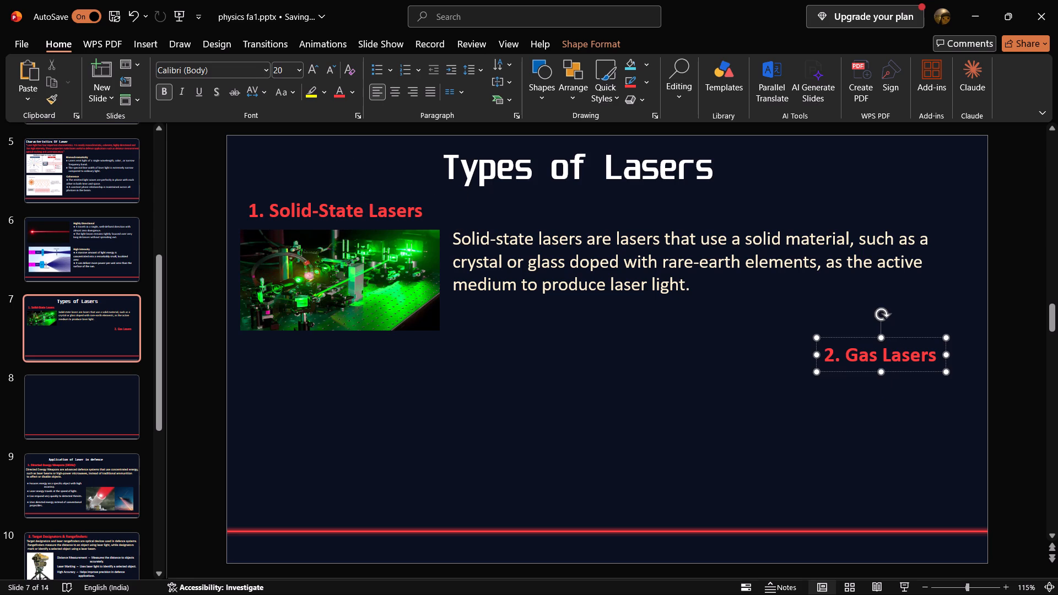
{"action": "left_click_drag", "start_coordinate": [905, 337], "coordinate": [890, 337]}
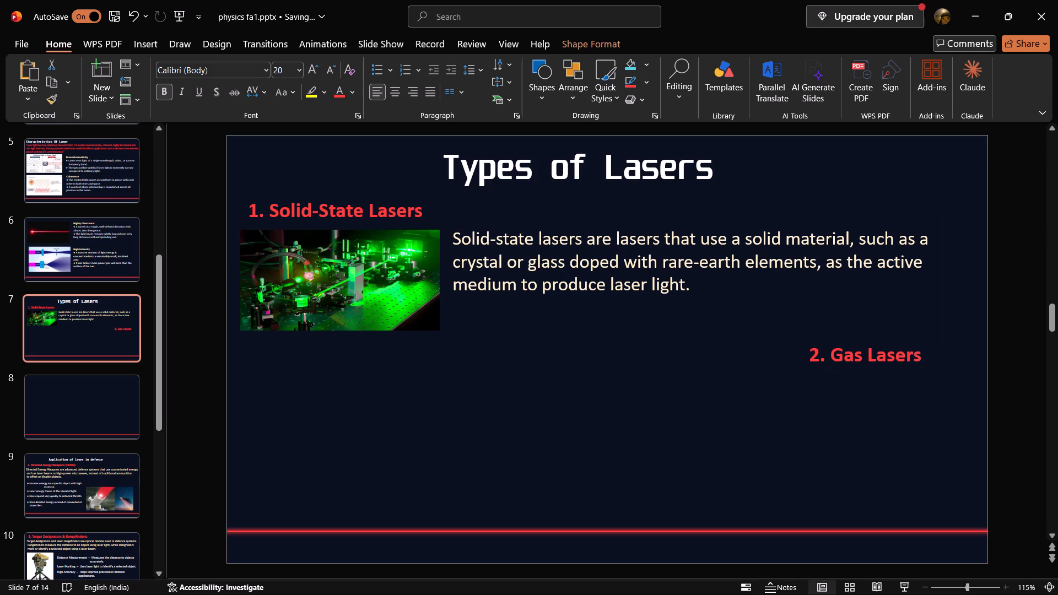
{"action": "left_click_drag", "start_coordinate": [890, 337], "coordinate": [894, 345]}
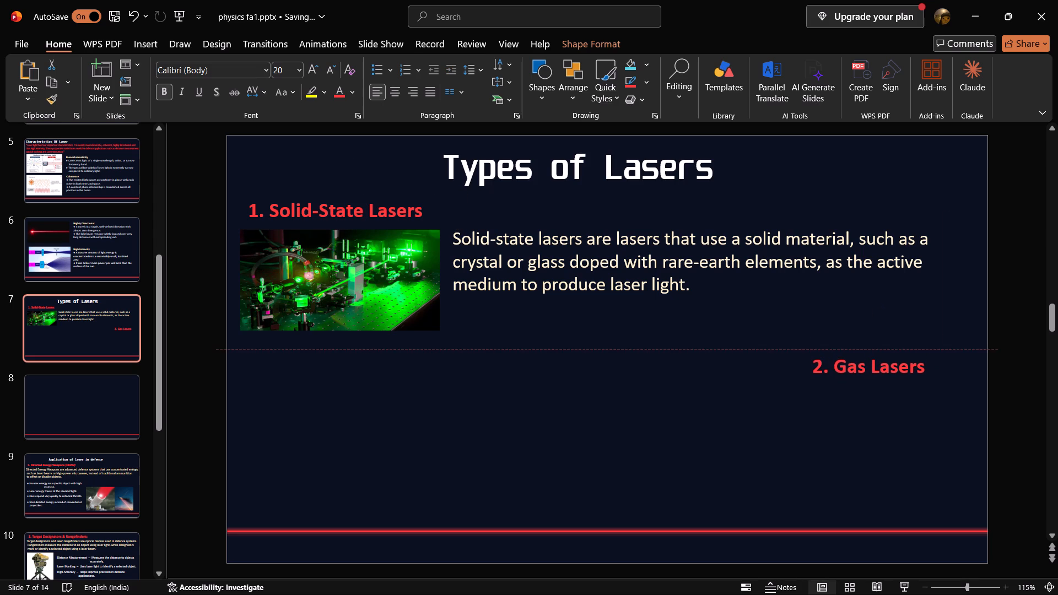
{"action": "left_click_drag", "start_coordinate": [894, 345], "coordinate": [894, 341]}
Search Google Images in Chrome for "gas lasers" and copy FindLight's picture of the glowing red laser tube.
{"action": "left_click", "coordinate": [627, 251]}
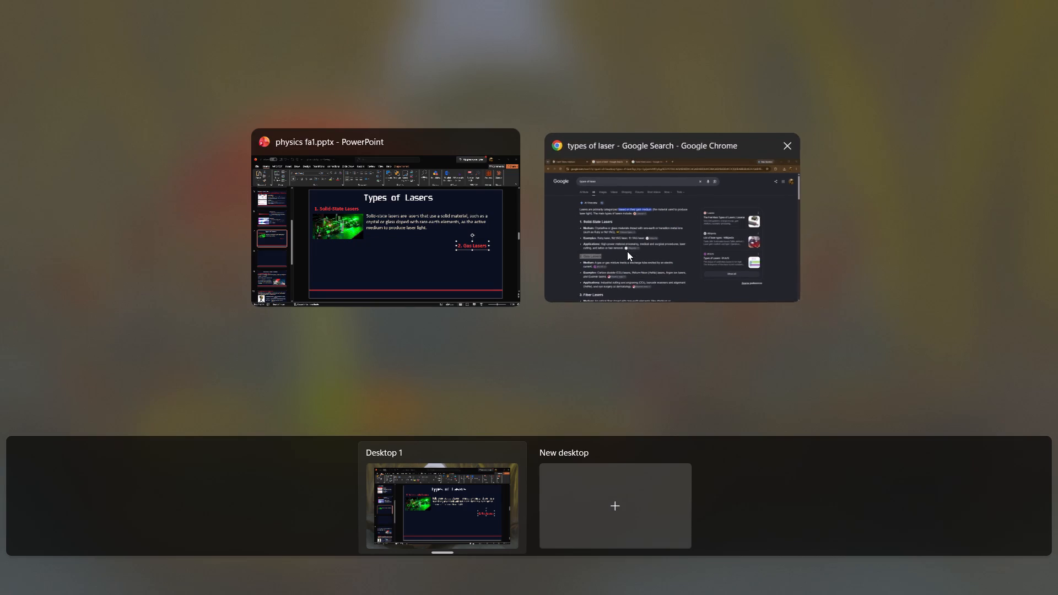
{"action": "left_click", "coordinate": [447, 1]}
{"action": "scroll", "coordinate": [350, 91], "scroll_direction": "up", "scroll_amount": 3}
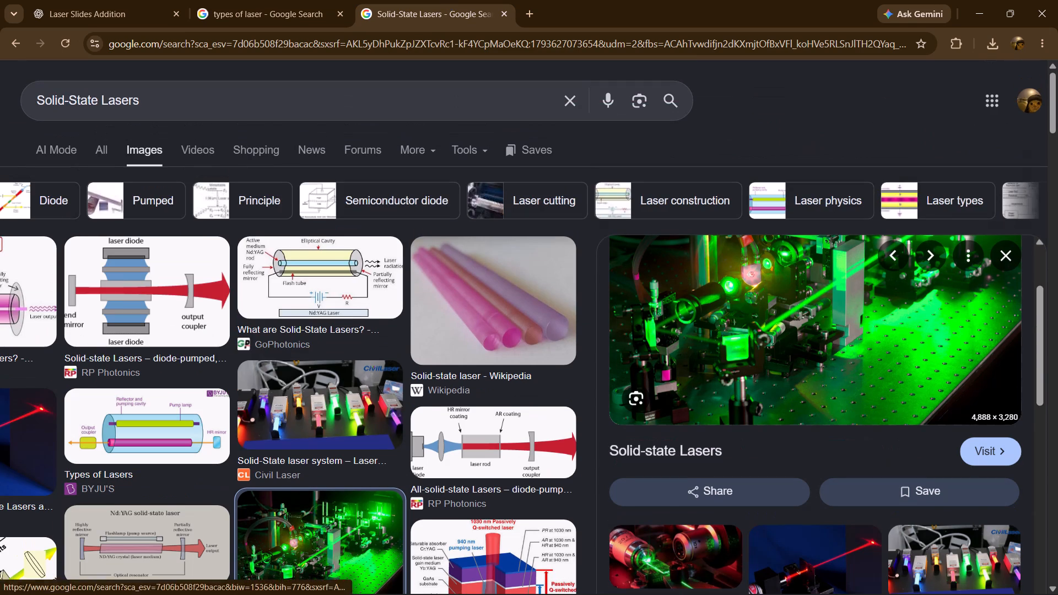
{"action": "left_click_drag", "start_coordinate": [229, 106], "coordinate": [6, 87]}
{"action": "key", "text": "BackSpace"}
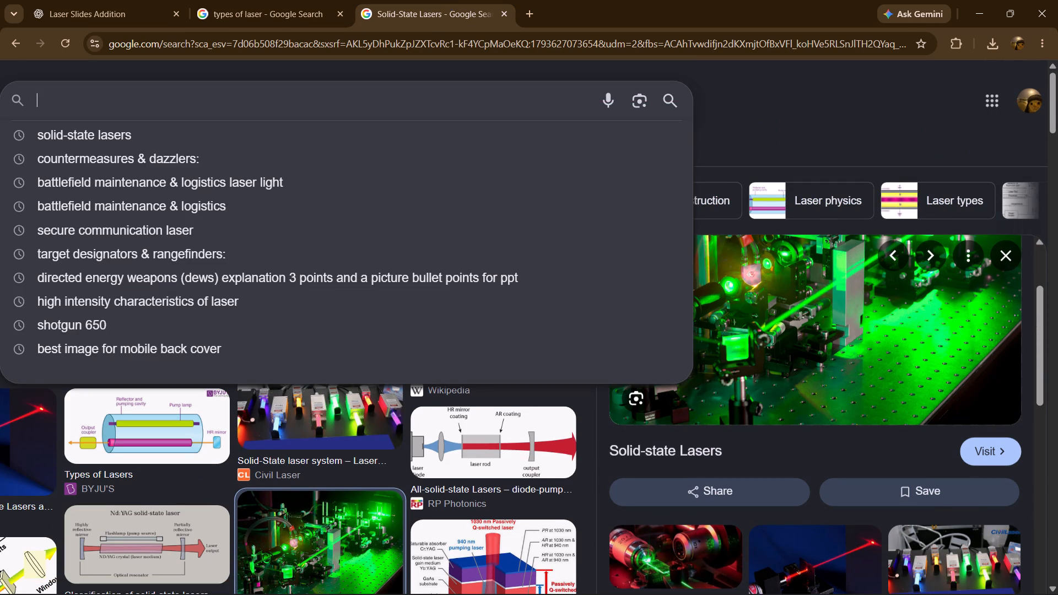
{"action": "type", "text": "gas"}
{"action": "key", "text": "space"}
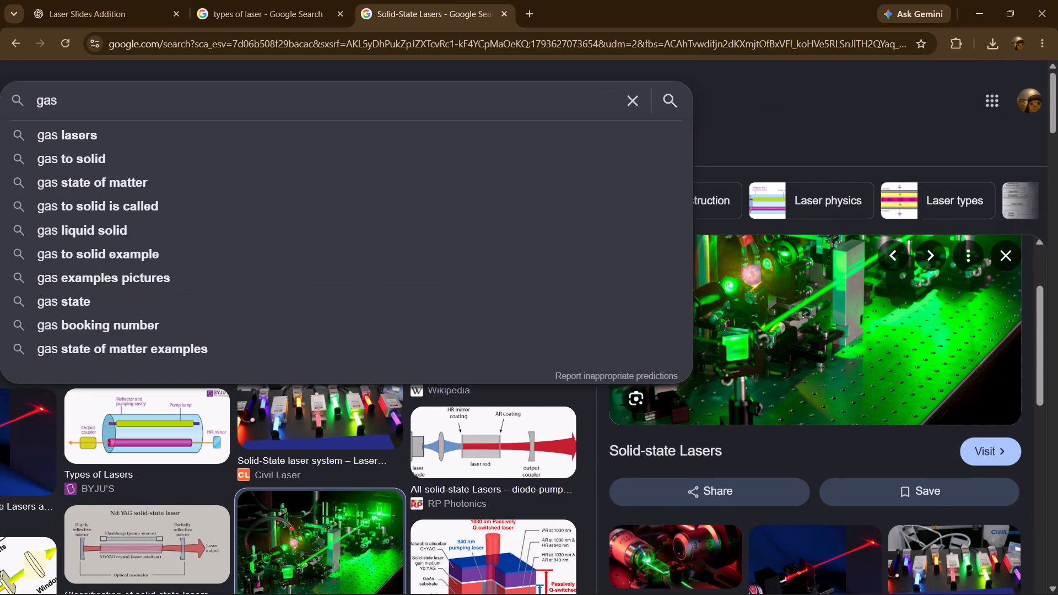
{"action": "left_click", "coordinate": [38, 123]}
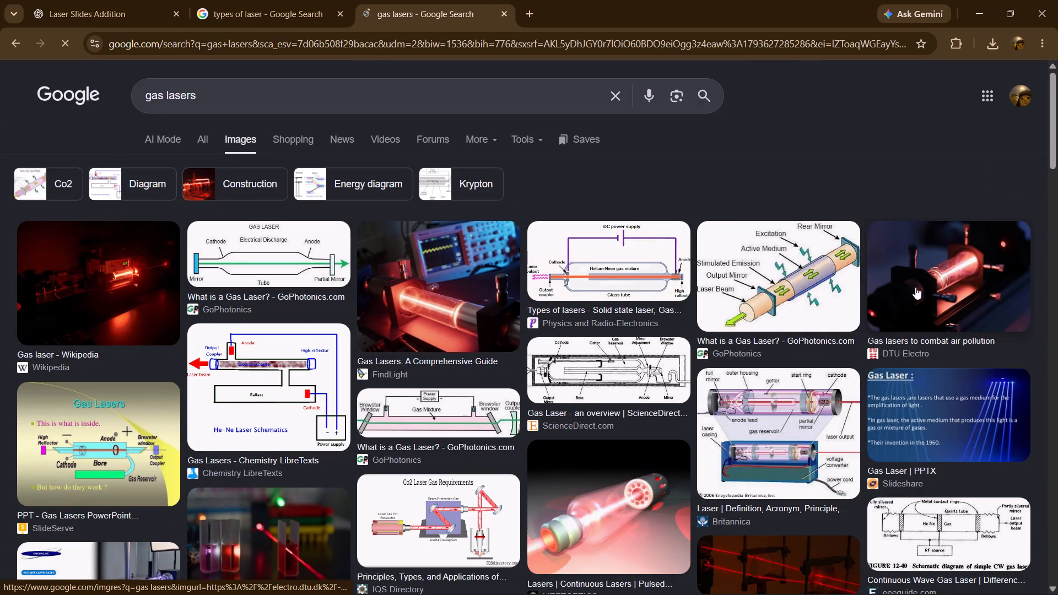
{"action": "left_click", "coordinate": [448, 285]}
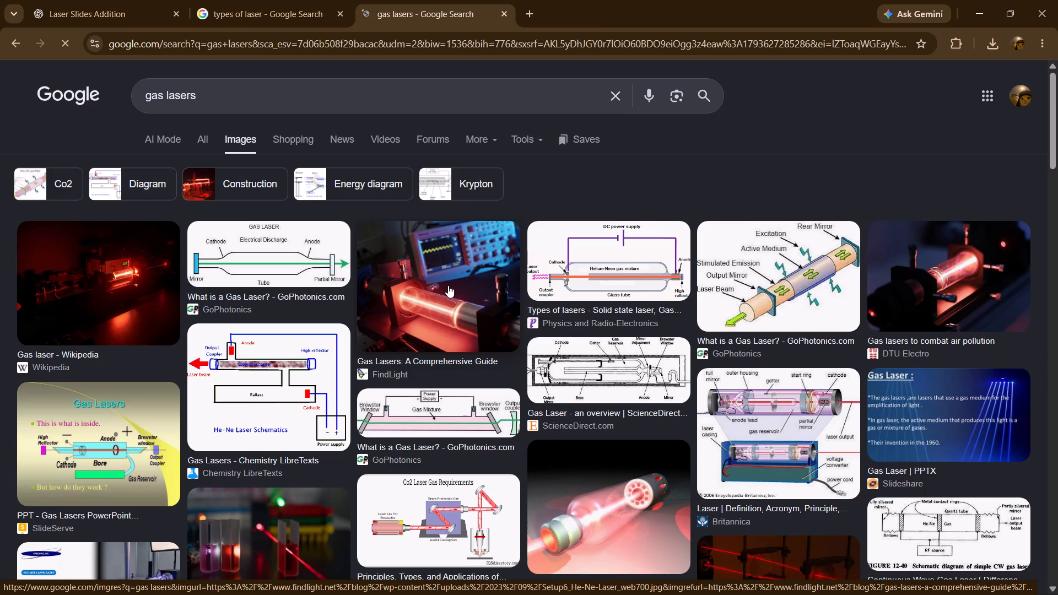
{"action": "right_click", "coordinate": [448, 285]}
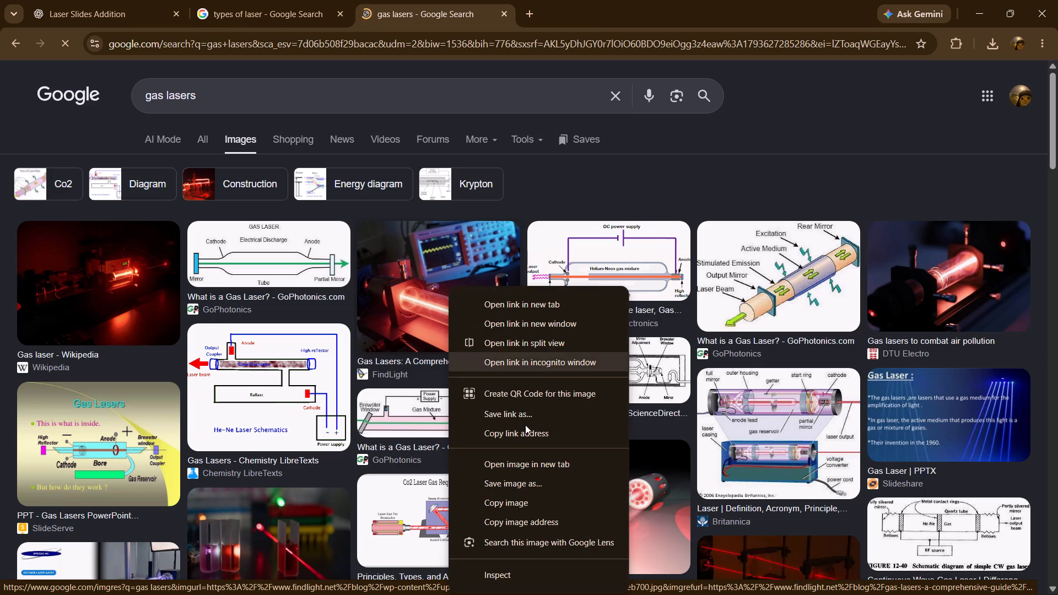
{"action": "left_click", "coordinate": [539, 495]}
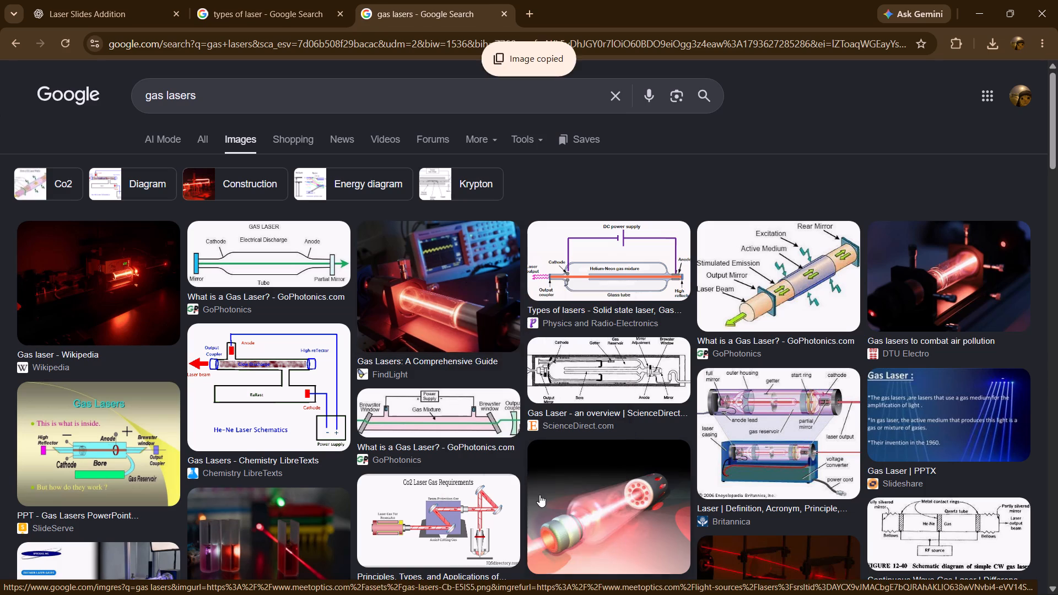
In PowerPoint, paste the copied gas laser picture onto the Types of Lasers slide and resize it to about 4.14 cm high by 7.58 cm wide.
{"action": "left_click", "coordinate": [576, 234]}
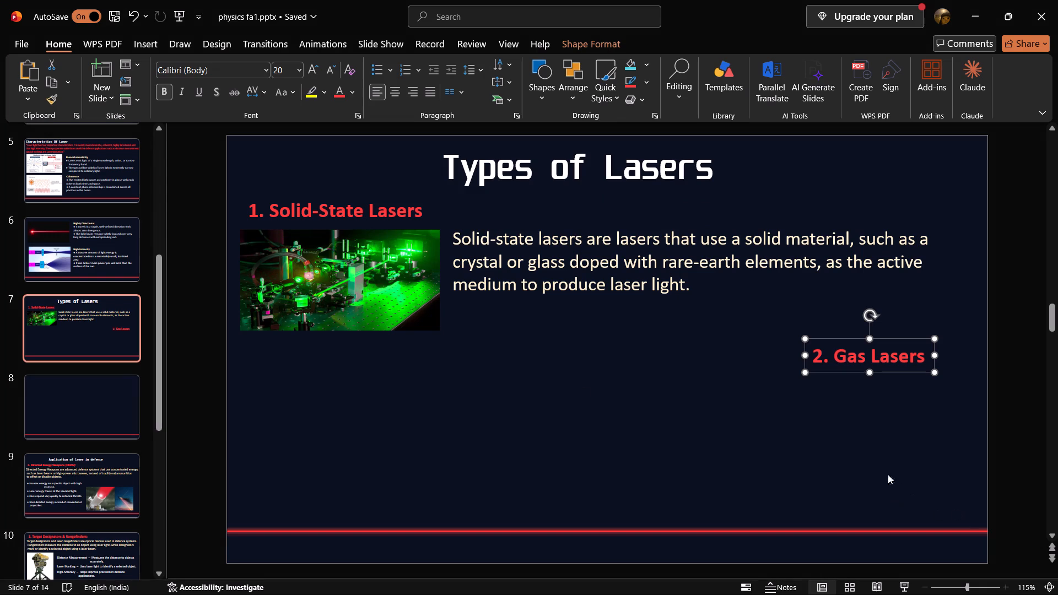
{"action": "right_click", "coordinate": [865, 463]}
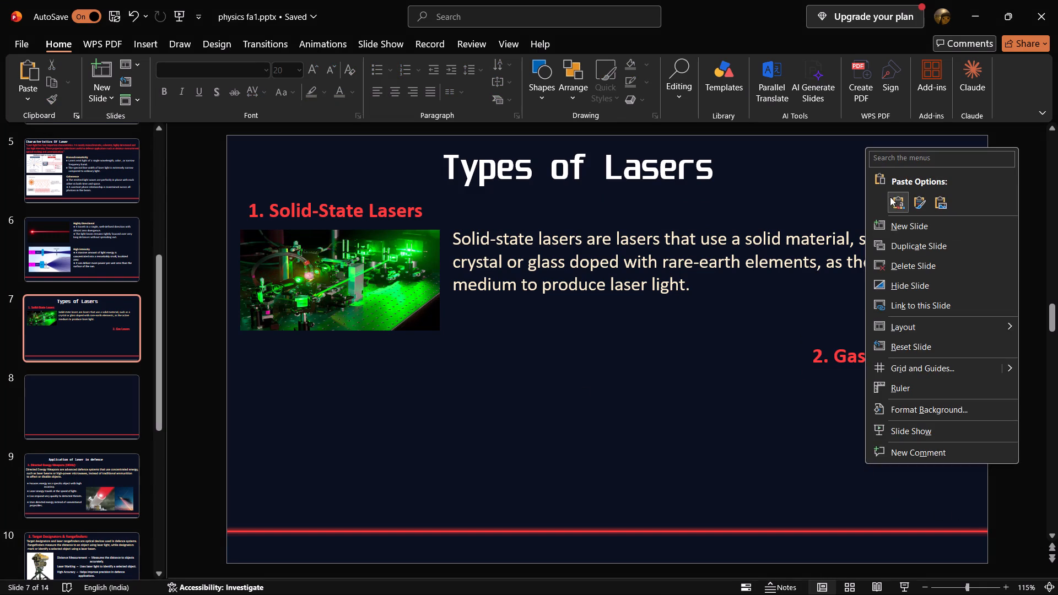
{"action": "left_click", "coordinate": [892, 198]}
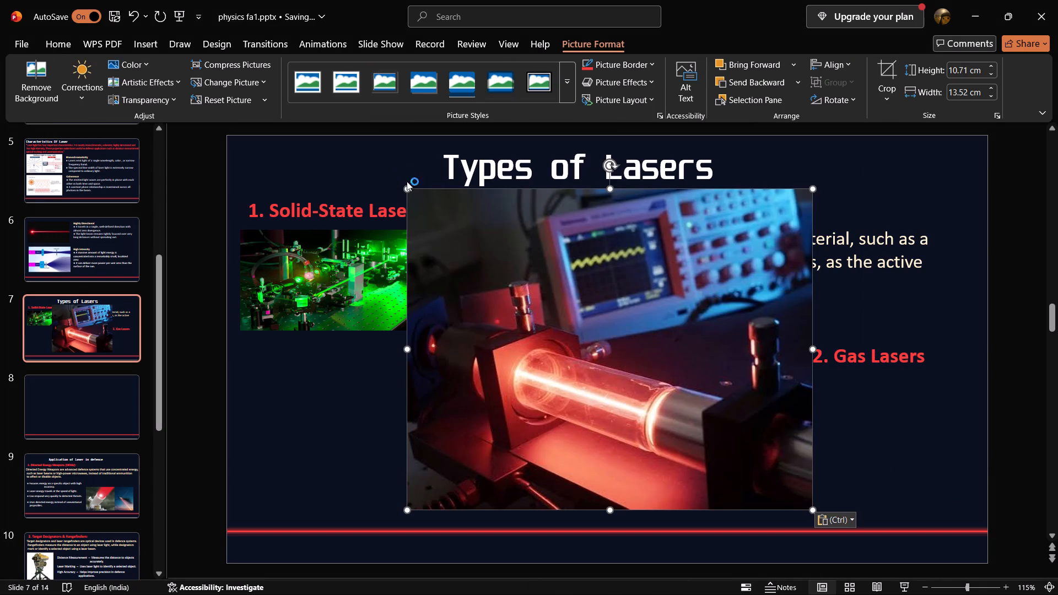
{"action": "left_click_drag", "start_coordinate": [407, 190], "coordinate": [601, 378]}
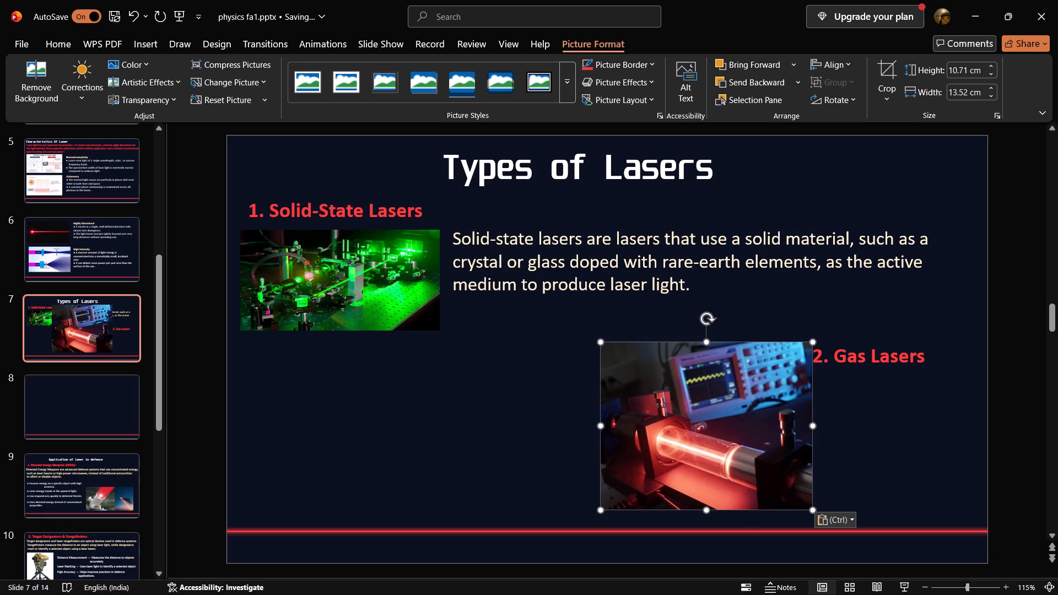
{"action": "left_click_drag", "start_coordinate": [705, 340], "coordinate": [724, 401]}
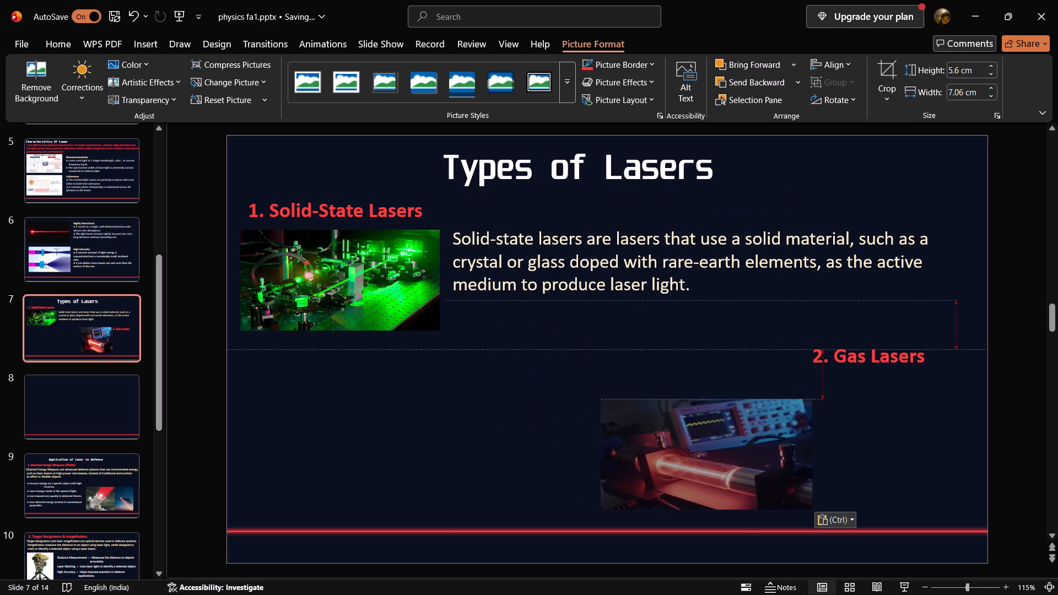
{"action": "left_click_drag", "start_coordinate": [724, 401], "coordinate": [729, 386]}
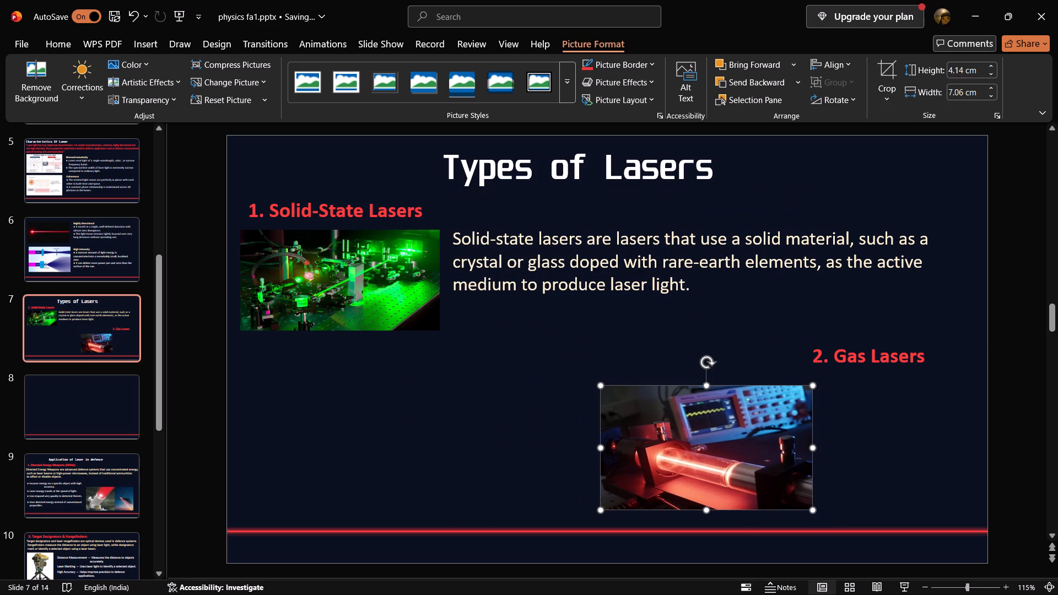
{"action": "left_click_drag", "start_coordinate": [813, 445], "coordinate": [855, 436]}
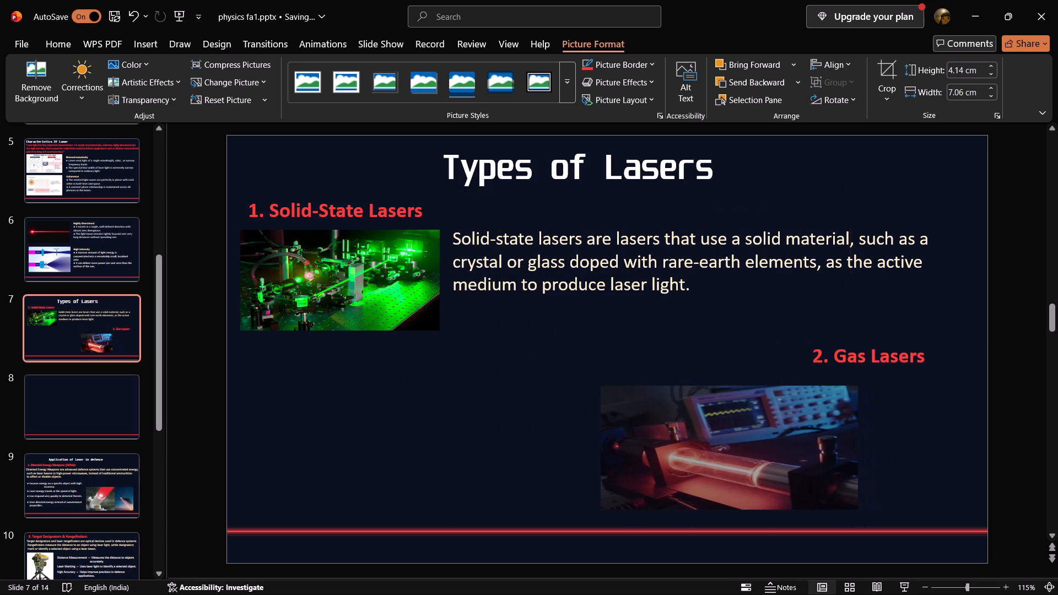
{"action": "left_click_drag", "start_coordinate": [855, 436], "coordinate": [828, 431]}
Move the gas laser picture to the slide's lower-right area, just above the red line.
{"action": "left_click_drag", "start_coordinate": [749, 412], "coordinate": [765, 412]}
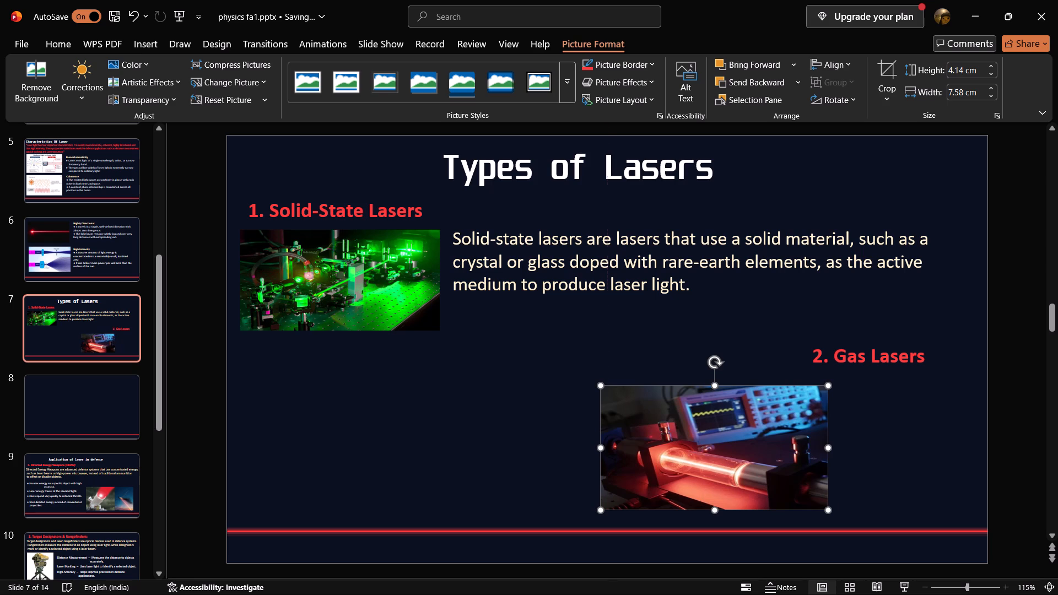
{"action": "left_click_drag", "start_coordinate": [765, 412], "coordinate": [636, 431]}
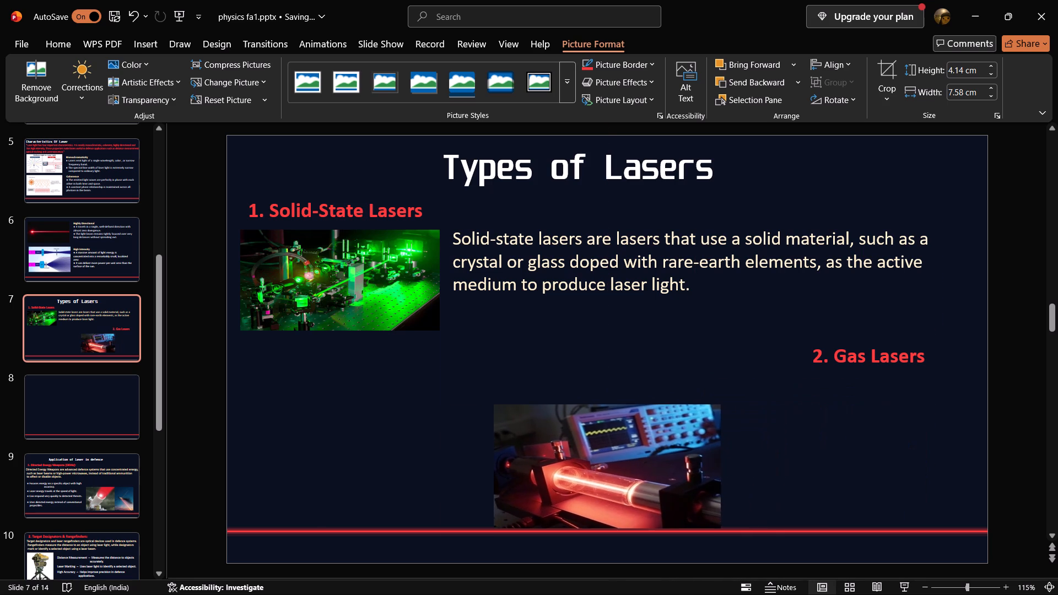
{"action": "left_click_drag", "start_coordinate": [636, 431], "coordinate": [888, 416]}
Move the "2. Gas Lasers" heading to the slide's left side below the green laser picture, left-aligned with the "1. Solid-State Lasers" heading.
{"action": "left_click", "coordinate": [893, 360]}
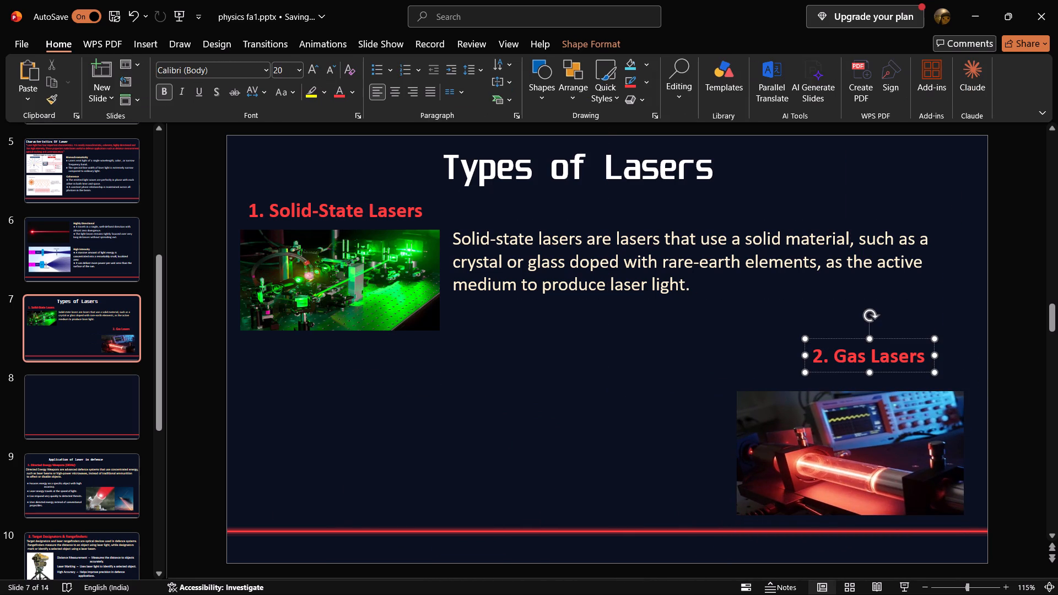
{"action": "left_click_drag", "start_coordinate": [893, 336], "coordinate": [273, 348]}
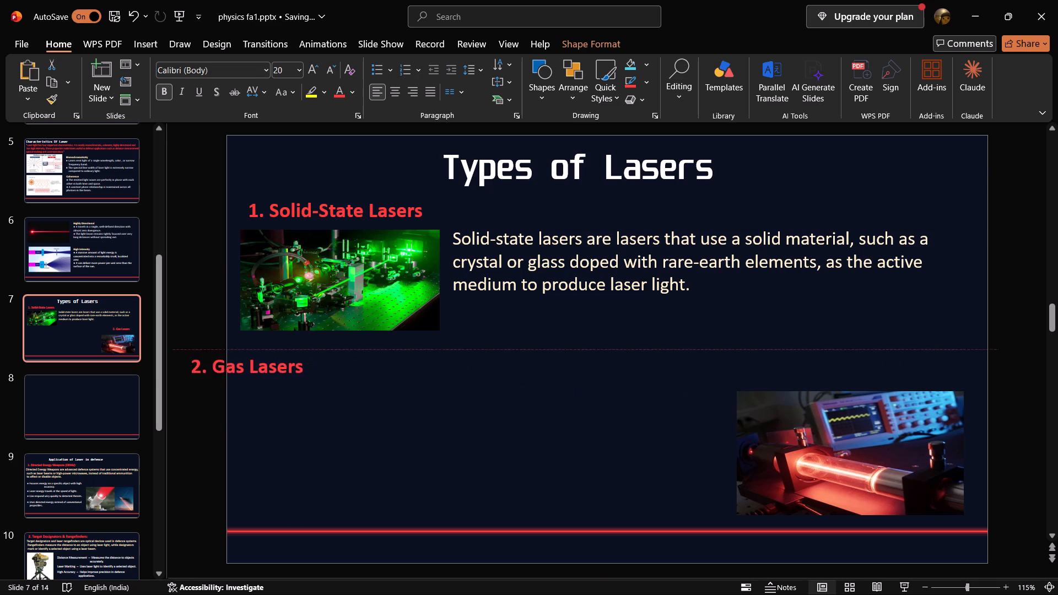
{"action": "left_click_drag", "start_coordinate": [273, 348], "coordinate": [850, 333]}
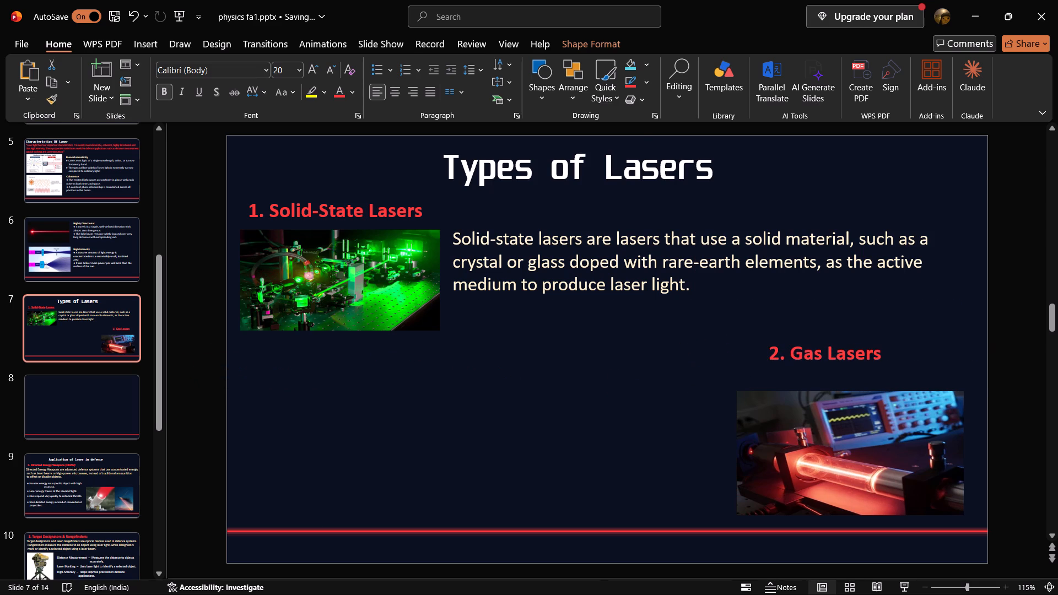
{"action": "left_click_drag", "start_coordinate": [850, 333], "coordinate": [888, 347]}
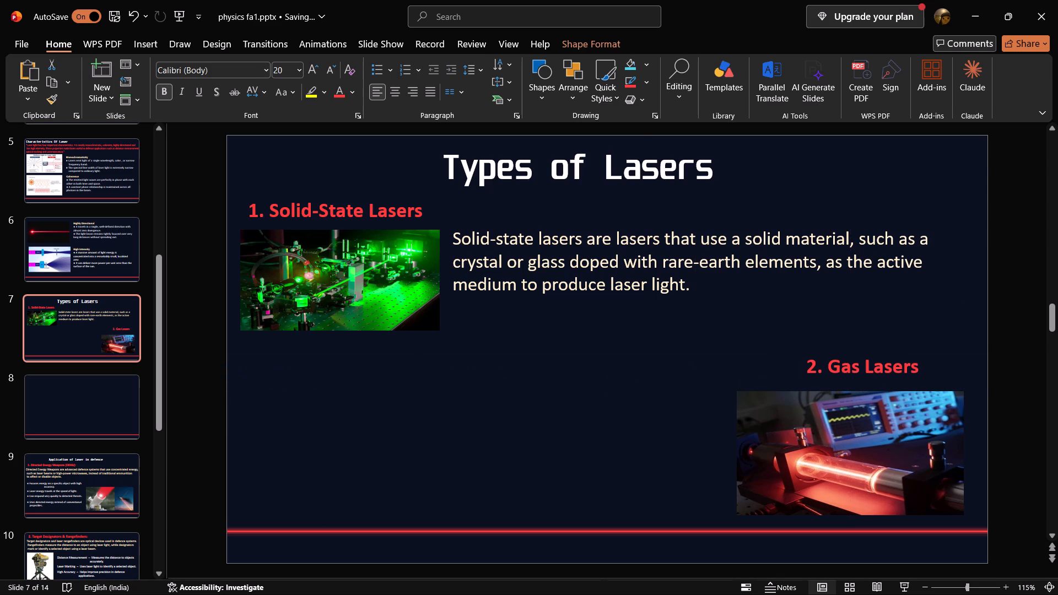
{"action": "left_click_drag", "start_coordinate": [888, 347], "coordinate": [352, 354]}
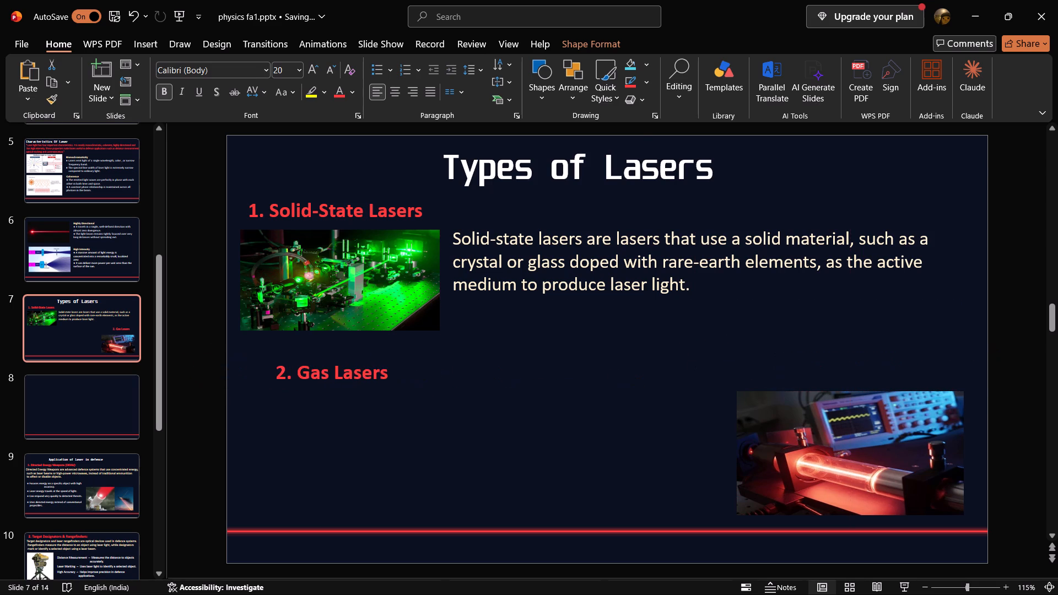
{"action": "left_click_drag", "start_coordinate": [352, 354], "coordinate": [326, 347]}
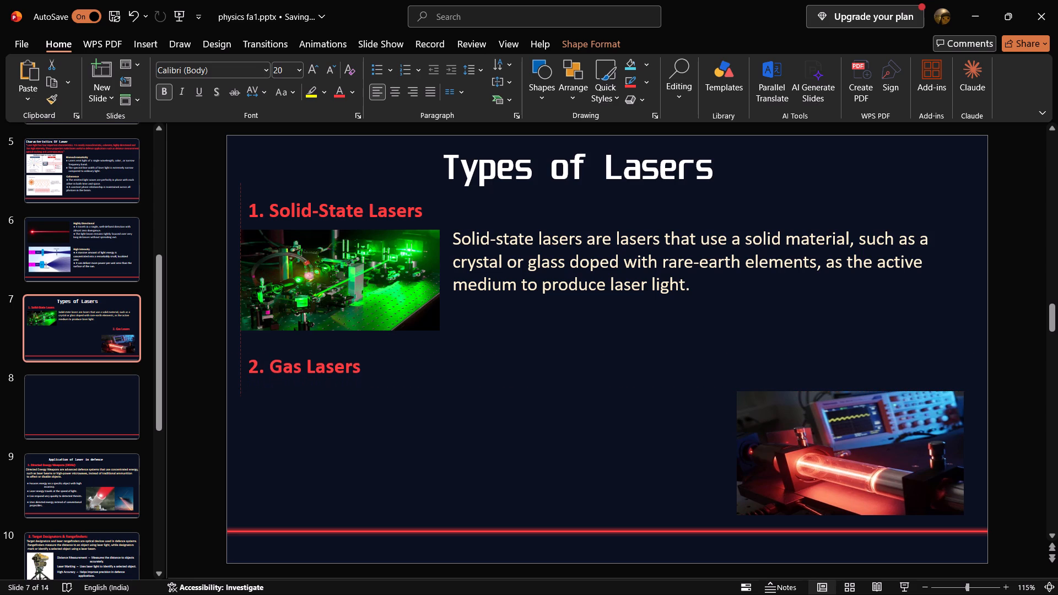
{"action": "left_click_drag", "start_coordinate": [326, 347], "coordinate": [330, 347]}
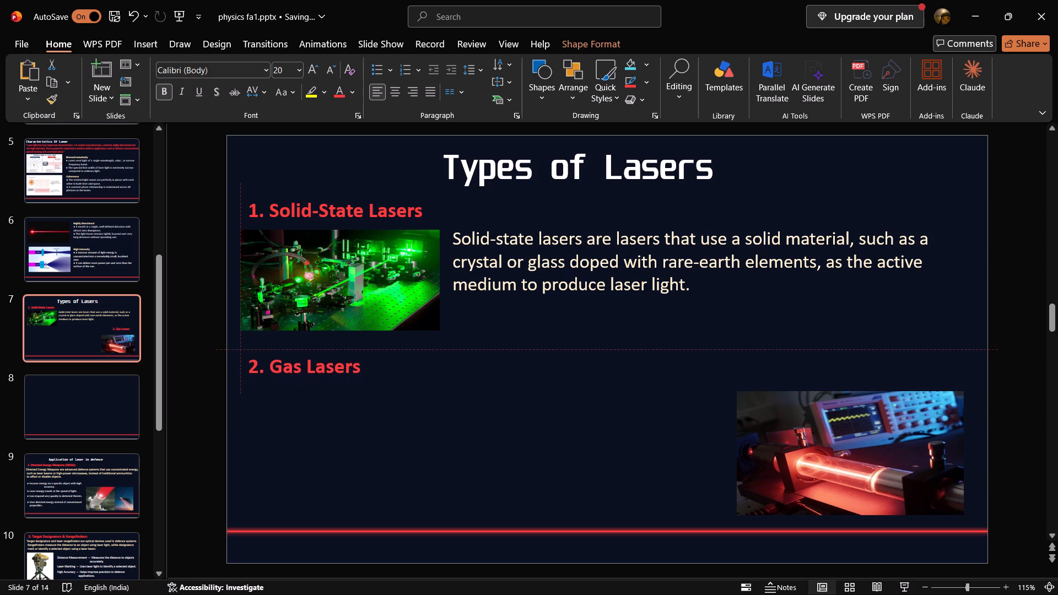
{"action": "left_click_drag", "start_coordinate": [330, 347], "coordinate": [329, 348]}
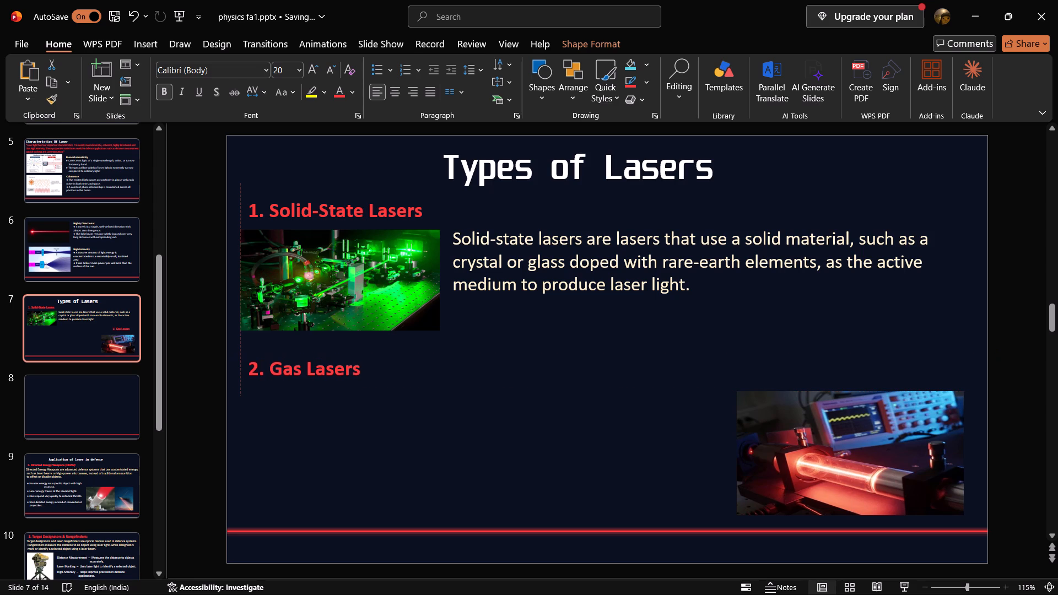
{"action": "left_click_drag", "start_coordinate": [329, 348], "coordinate": [330, 347]}
{"action": "left_click", "coordinate": [597, 396]}
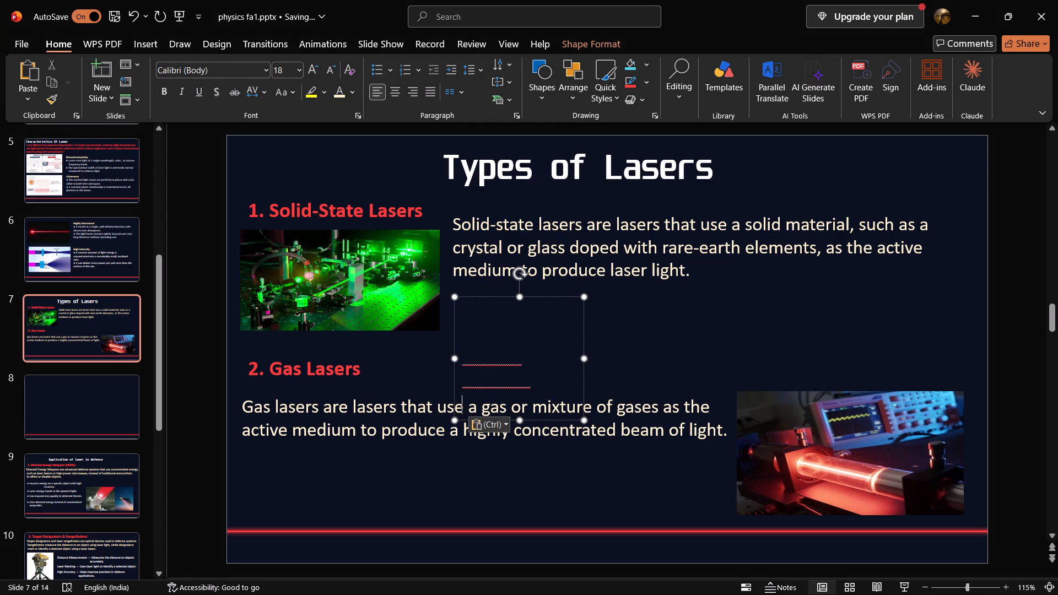
Colour all of the pasted examples text white.
{"action": "key", "text": "ctrl+a"}
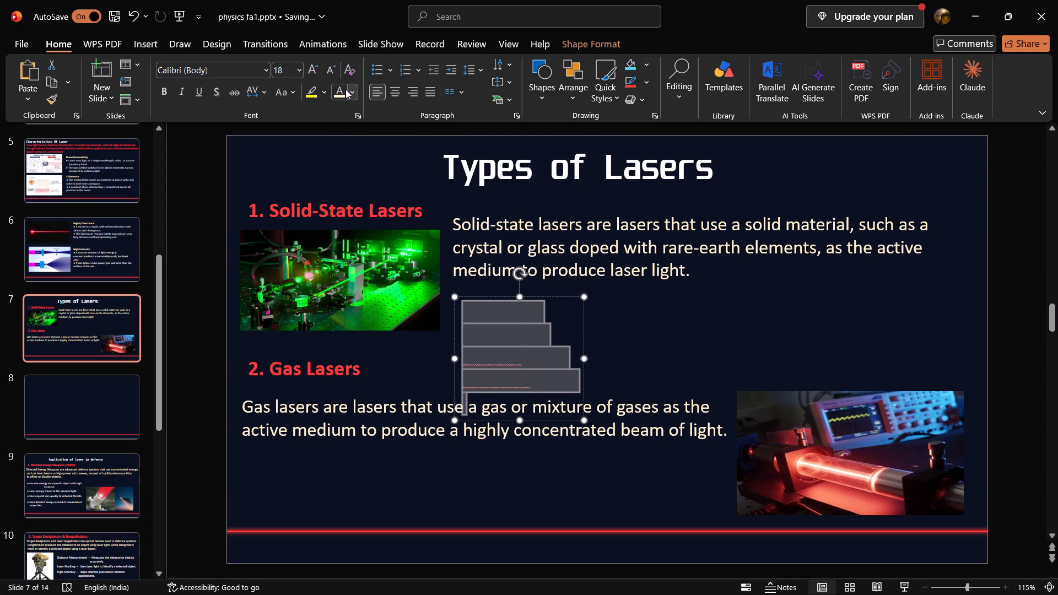
{"action": "left_click", "coordinate": [355, 90]}
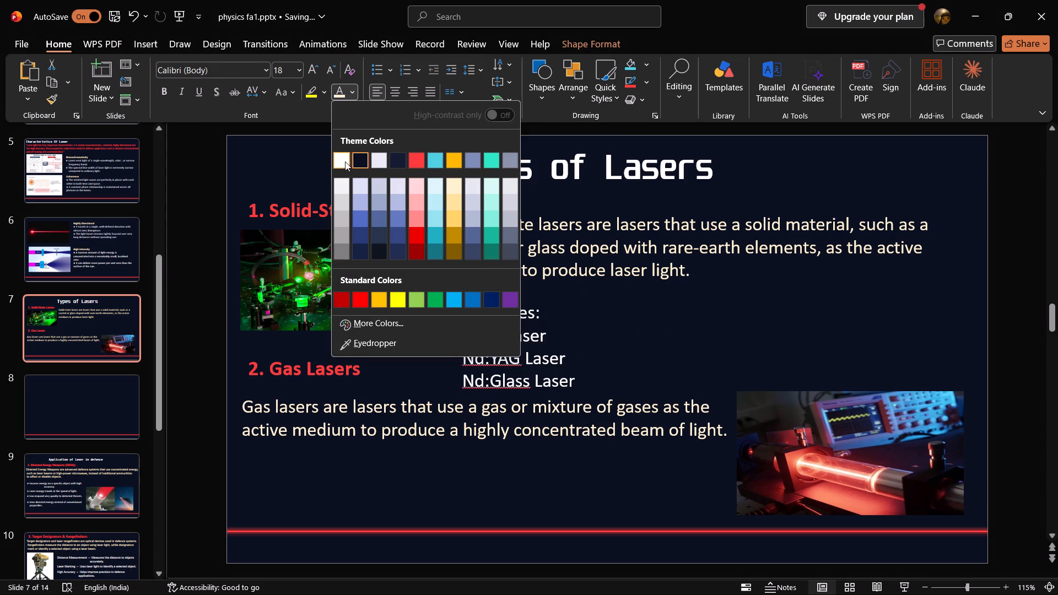
{"action": "left_click", "coordinate": [345, 161]}
Join the Examples heading and the three laser names into one line, widening the text box to match the solid-state definition.
{"action": "left_click", "coordinate": [467, 363]}
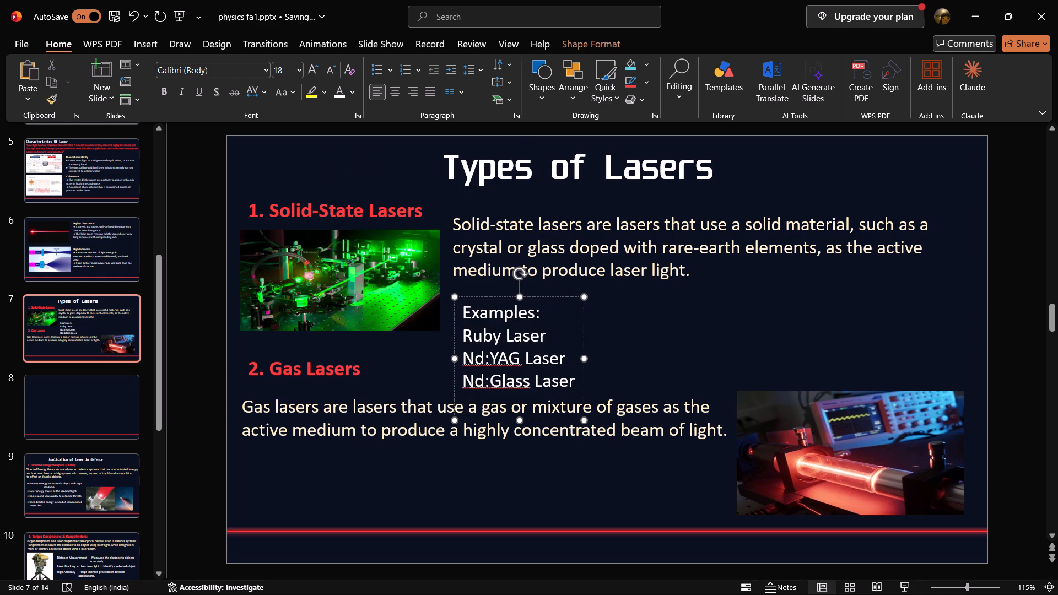
{"action": "key", "text": "BackSpace"}
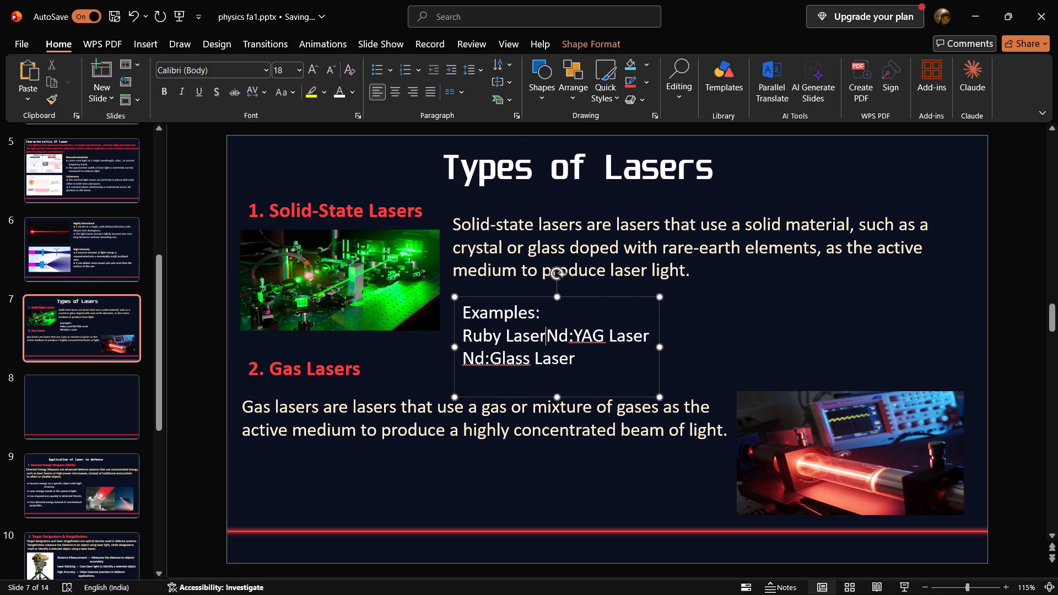
{"action": "left_click", "coordinate": [463, 336]}
{"action": "key", "text": "BackSpace"}
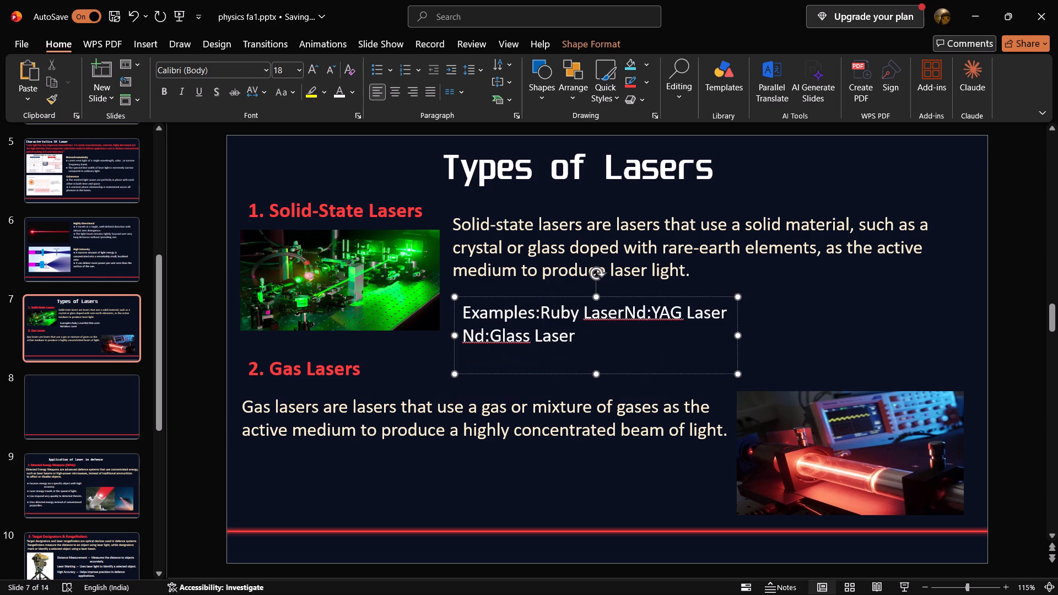
{"action": "left_click", "coordinate": [479, 337]}
{"action": "key", "text": "Left"}
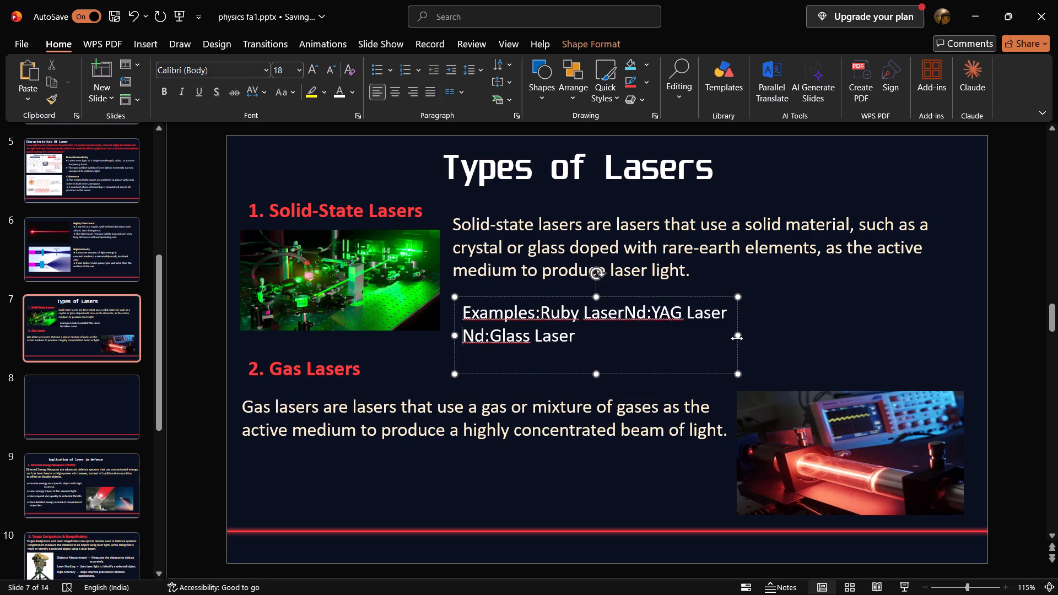
{"action": "left_click_drag", "start_coordinate": [737, 338], "coordinate": [943, 296]}
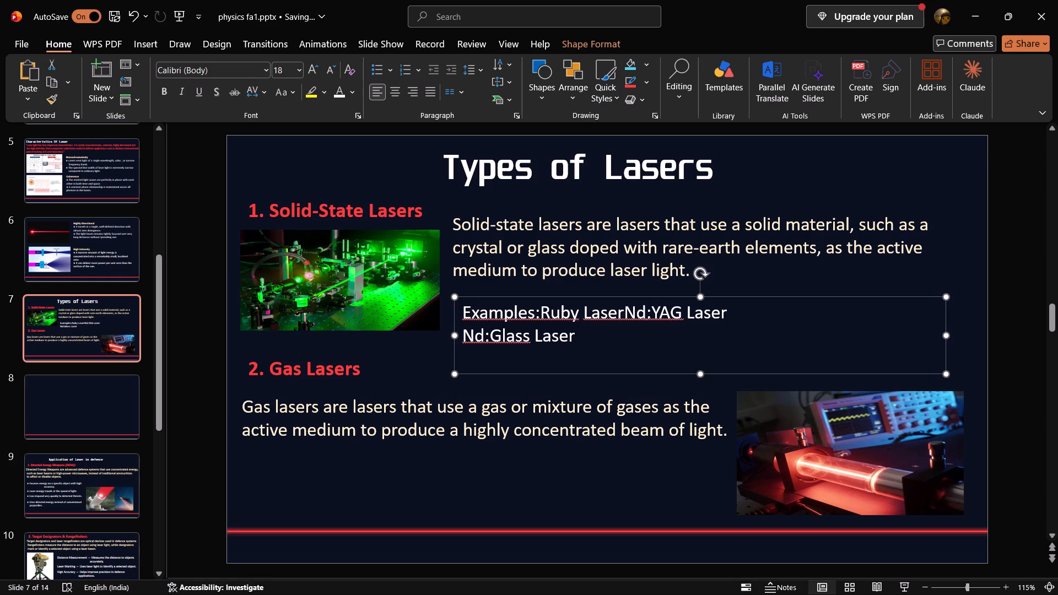
{"action": "left_click", "coordinate": [495, 344]}
{"action": "key", "text": "Left"}
{"action": "key", "text": "Left"}
{"action": "key", "text": "Left"}
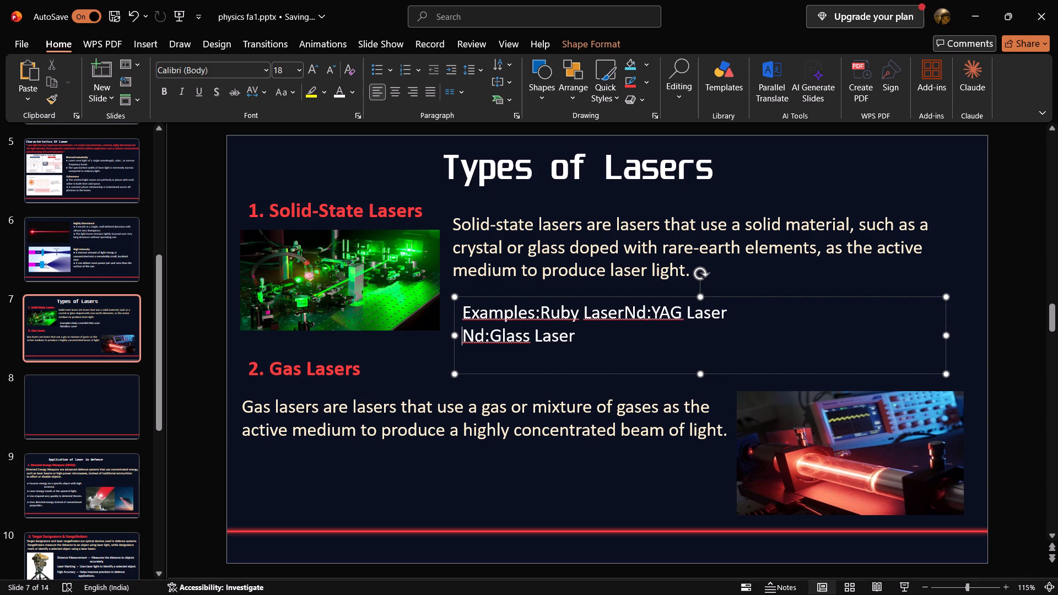
{"action": "key", "text": "BackSpace"}
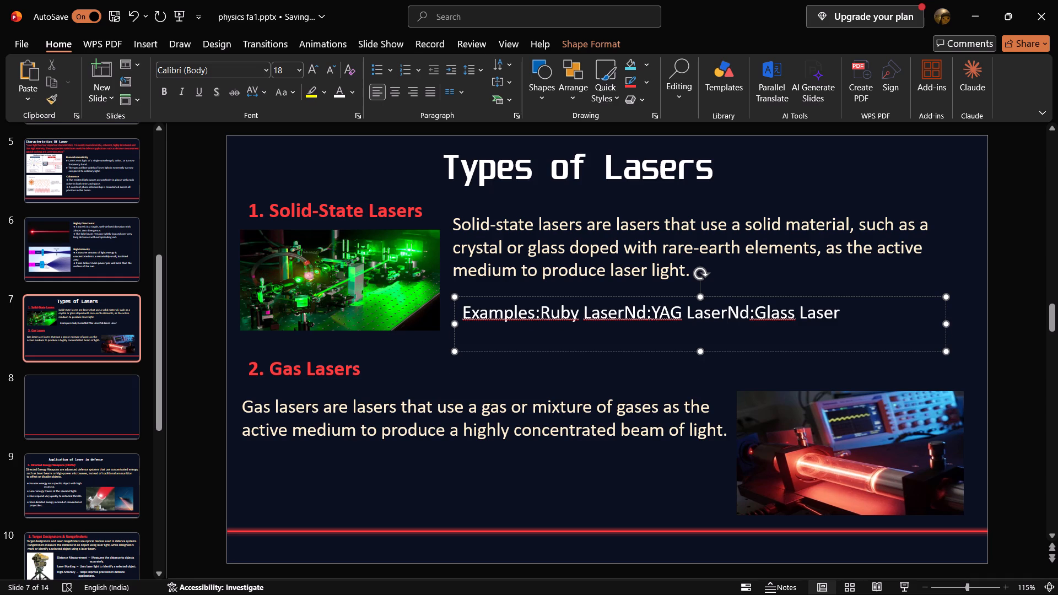
Add a space on each side of the colon after "Examples".
{"action": "left_click", "coordinate": [538, 307]}
{"action": "key", "text": "space"}
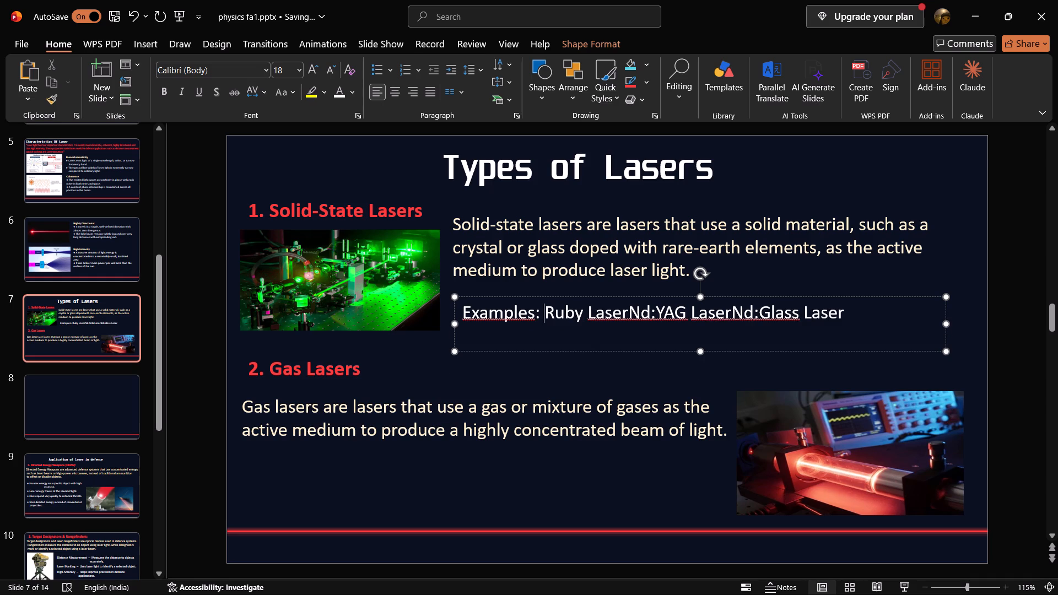
{"action": "left_click", "coordinate": [536, 315]}
{"action": "key", "text": "space"}
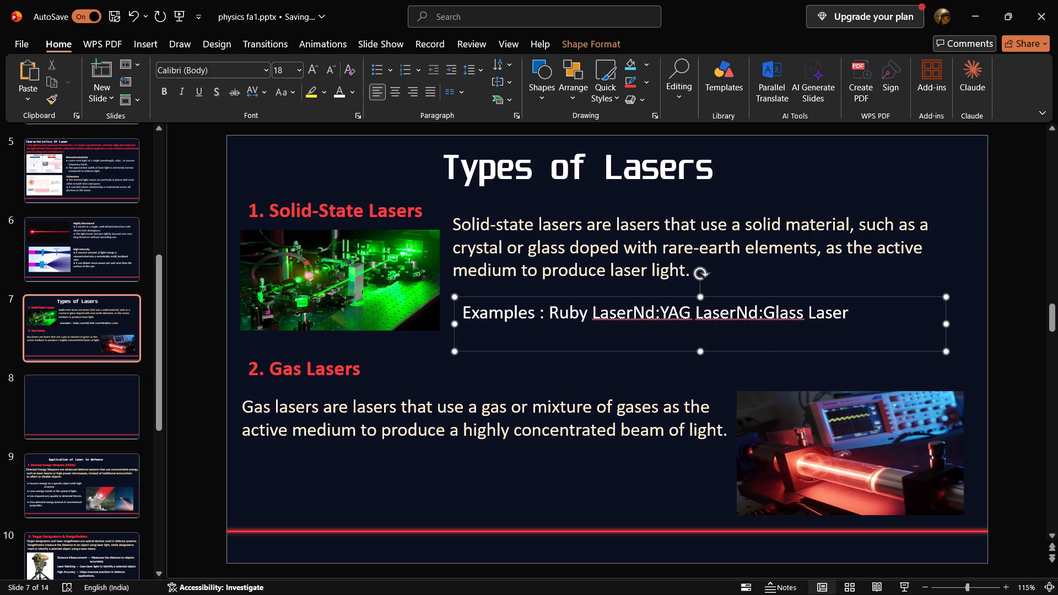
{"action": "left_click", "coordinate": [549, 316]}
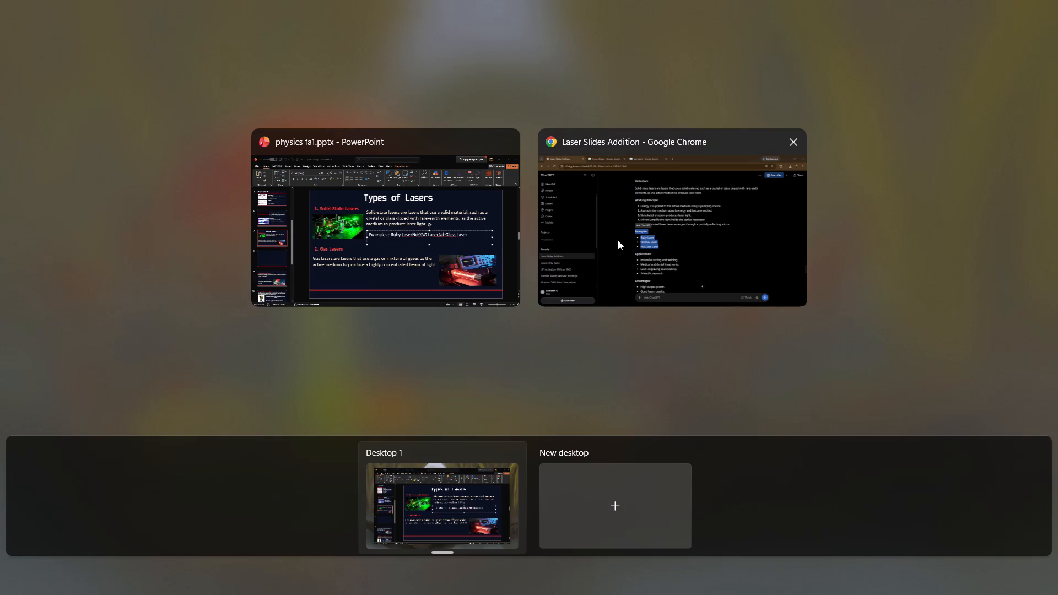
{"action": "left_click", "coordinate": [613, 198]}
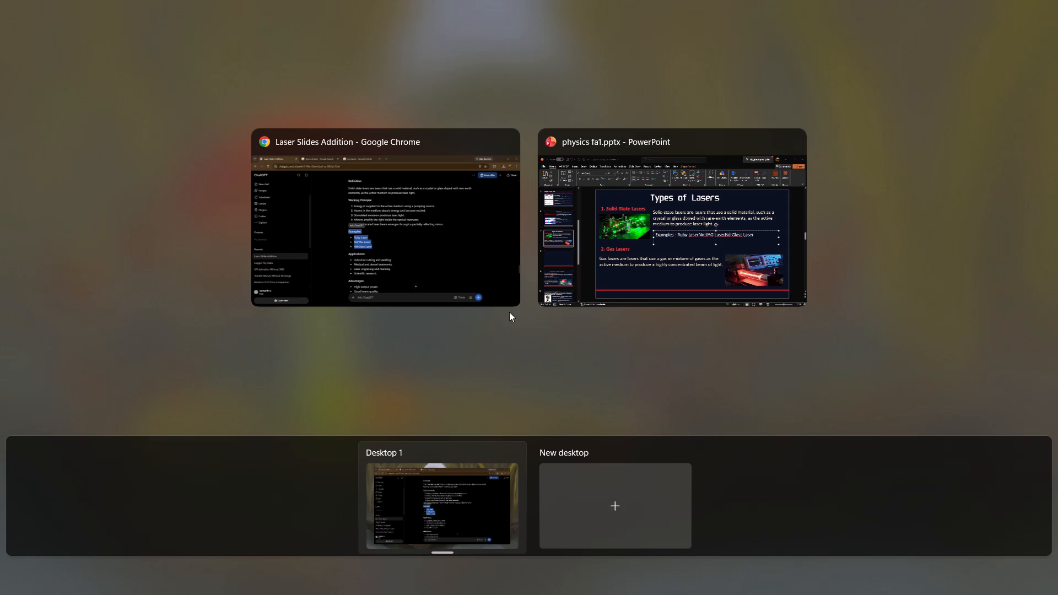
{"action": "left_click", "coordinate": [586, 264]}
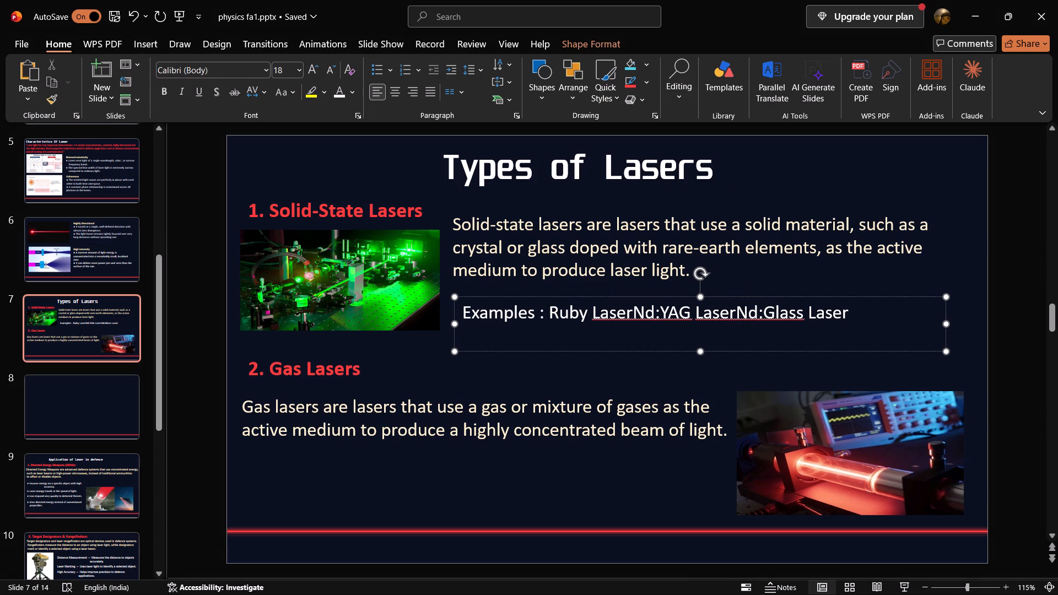
Separate the example names with commas and spaces to read "Ruby Laser, Nd:YAG Laser, Nd:Glass Laser".
{"action": "left_click", "coordinate": [631, 309]}
{"action": "key", "text": "space"}
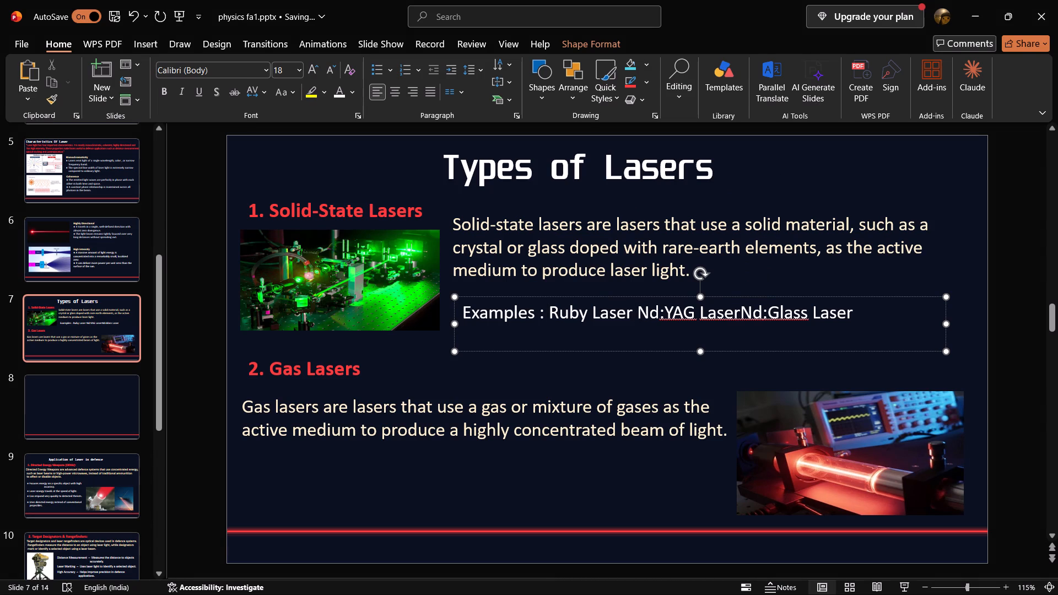
{"action": "left_click", "coordinate": [741, 312]}
{"action": "key", "text": "space"}
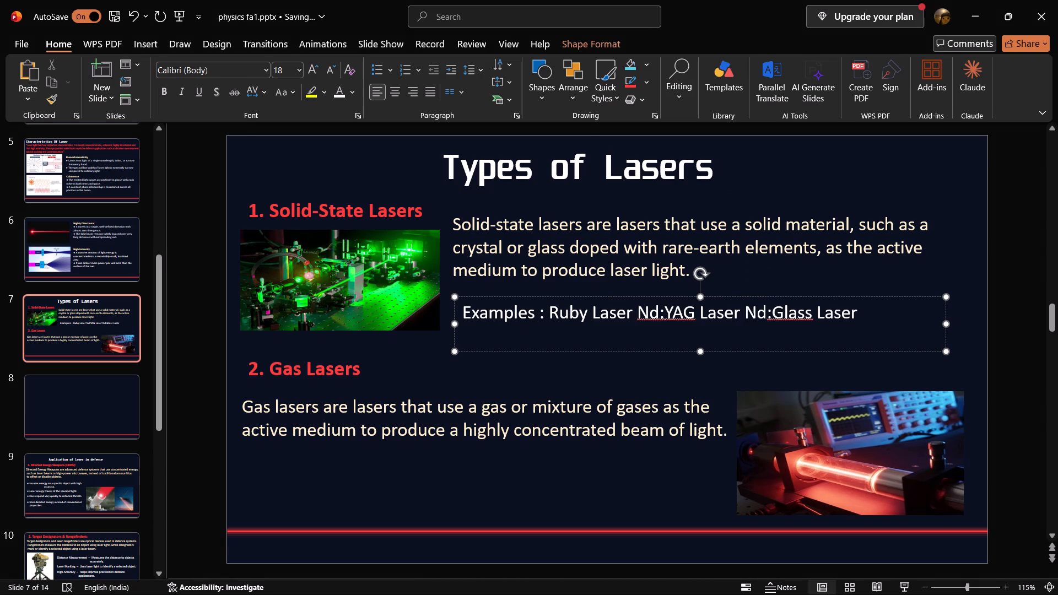
{"action": "left_click", "coordinate": [634, 318]}
{"action": "key", "text": "comma"}
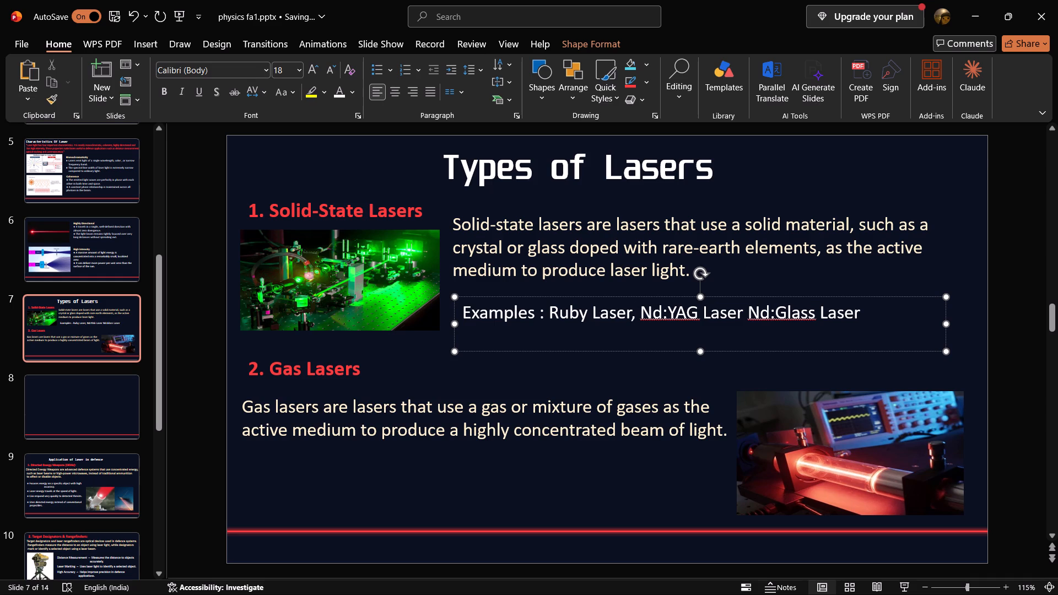
{"action": "left_click", "coordinate": [744, 306]}
{"action": "key", "text": "comma"}
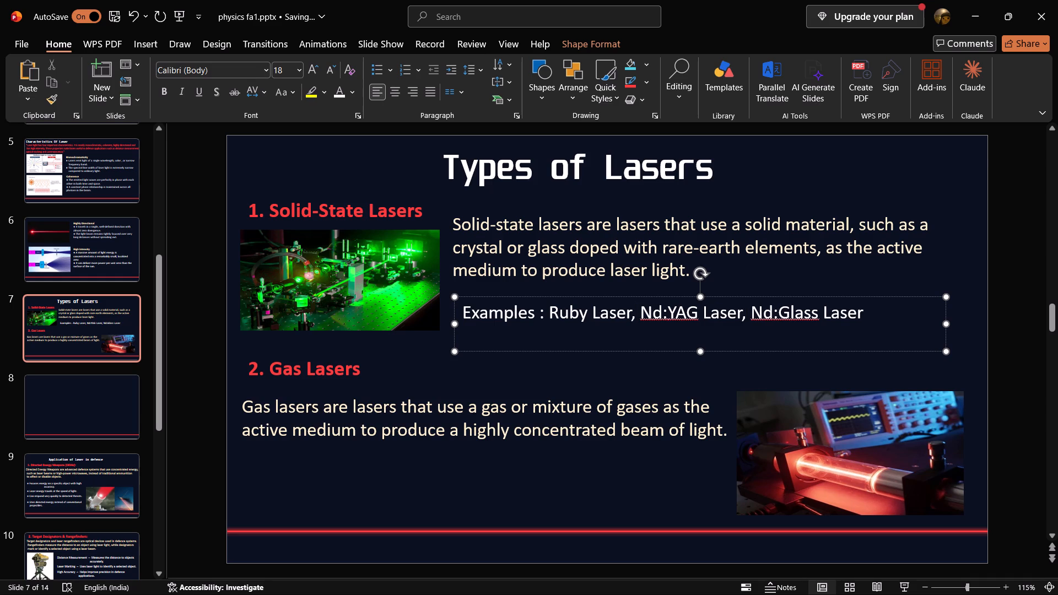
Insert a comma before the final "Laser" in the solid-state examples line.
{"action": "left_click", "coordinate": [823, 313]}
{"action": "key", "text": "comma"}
Have the spell checker ignore all occurrences of "Nd:YAG" in the solid-state examples line.
{"action": "left_click", "coordinate": [731, 310]}
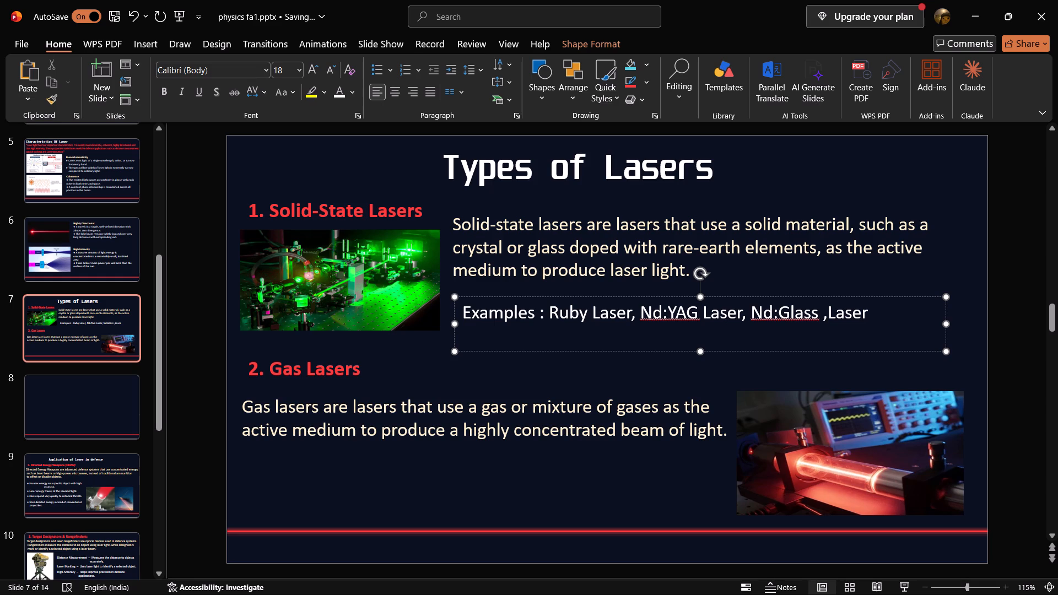
{"action": "key", "text": "ctrl+a"}
{"action": "right_click", "coordinate": [731, 310]}
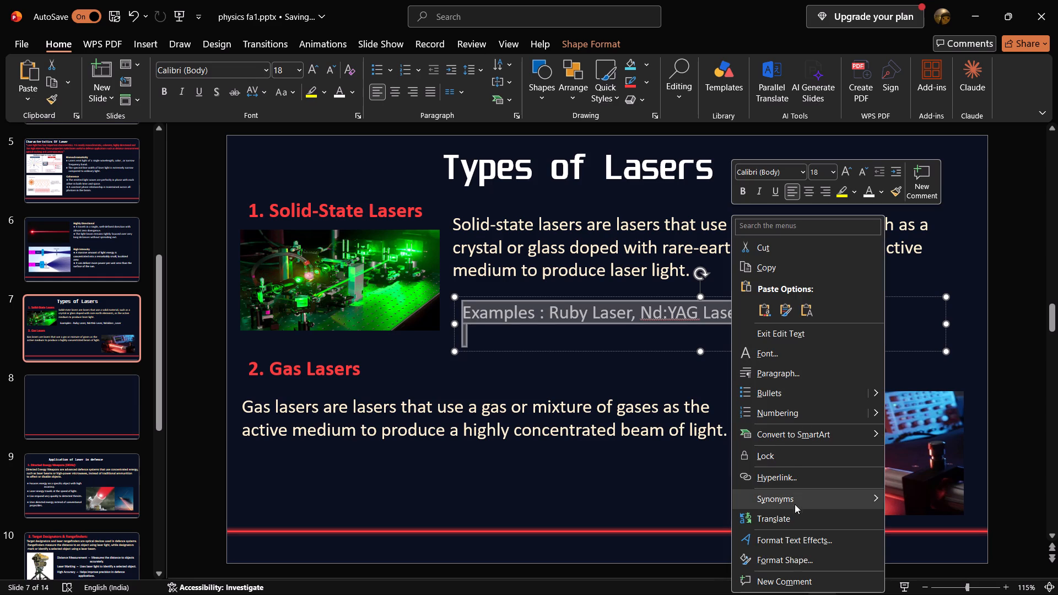
{"action": "scroll", "coordinate": [754, 538], "scroll_direction": "down", "scroll_amount": 1}
{"action": "left_click", "coordinate": [643, 390]}
{"action": "left_click", "coordinate": [600, 308]}
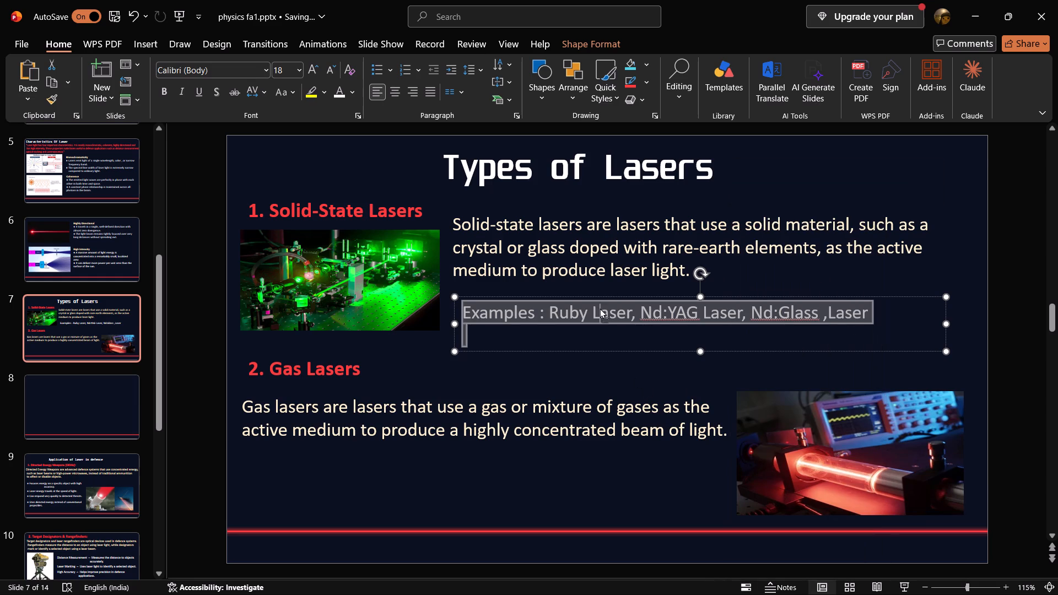
{"action": "left_click_drag", "start_coordinate": [640, 310], "coordinate": [701, 310]}
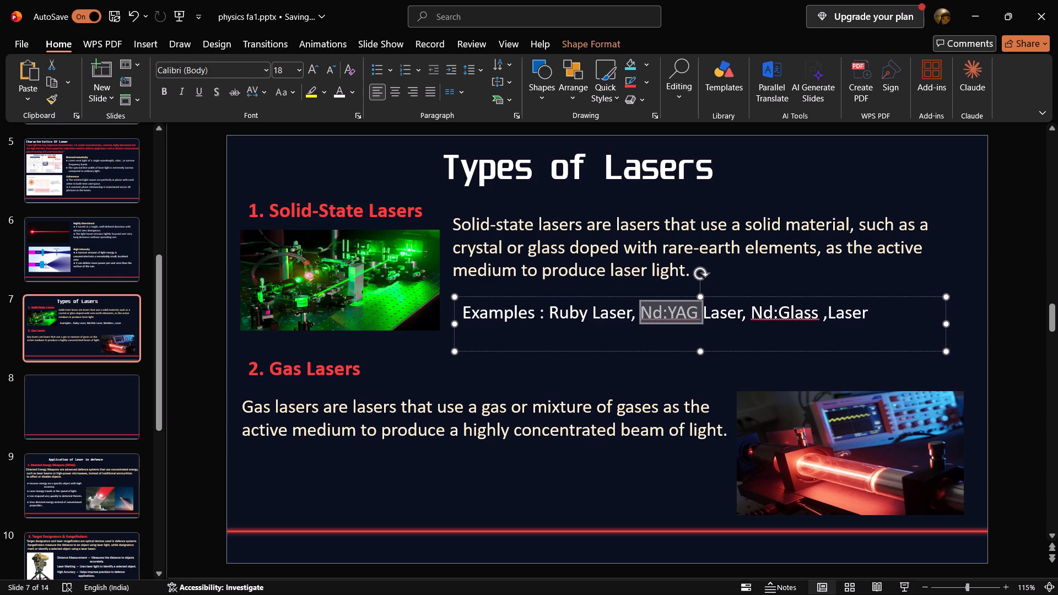
{"action": "left_click_drag", "start_coordinate": [701, 310], "coordinate": [701, 309]}
{"action": "right_click", "coordinate": [681, 312]}
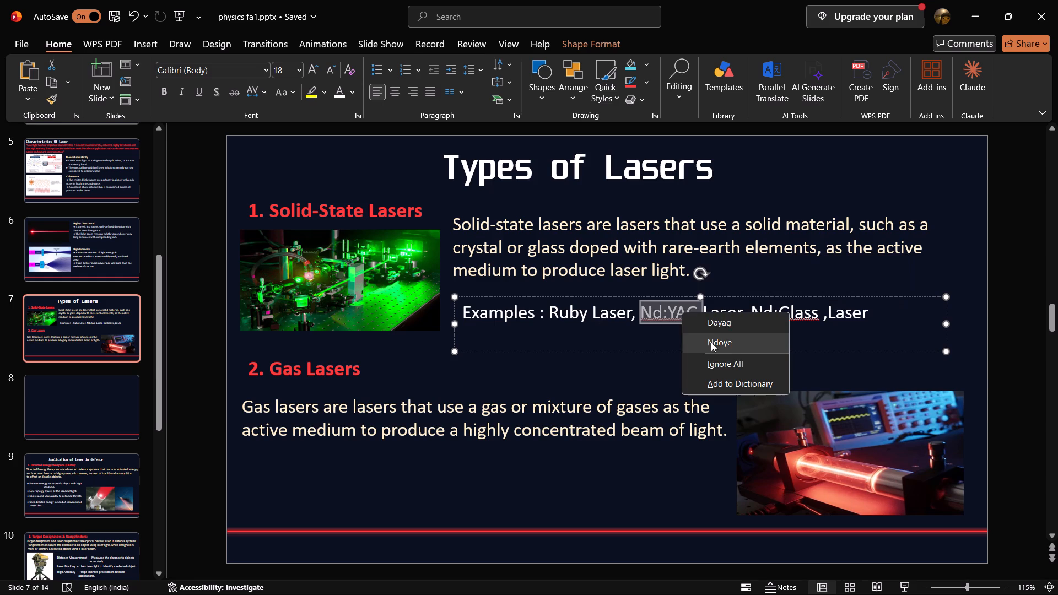
{"action": "left_click", "coordinate": [718, 360]}
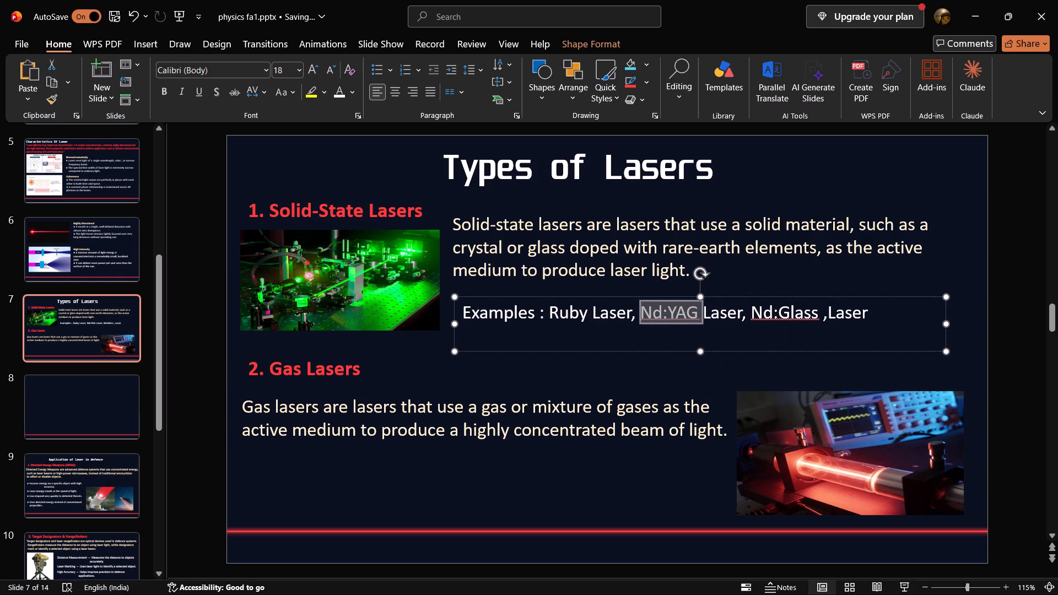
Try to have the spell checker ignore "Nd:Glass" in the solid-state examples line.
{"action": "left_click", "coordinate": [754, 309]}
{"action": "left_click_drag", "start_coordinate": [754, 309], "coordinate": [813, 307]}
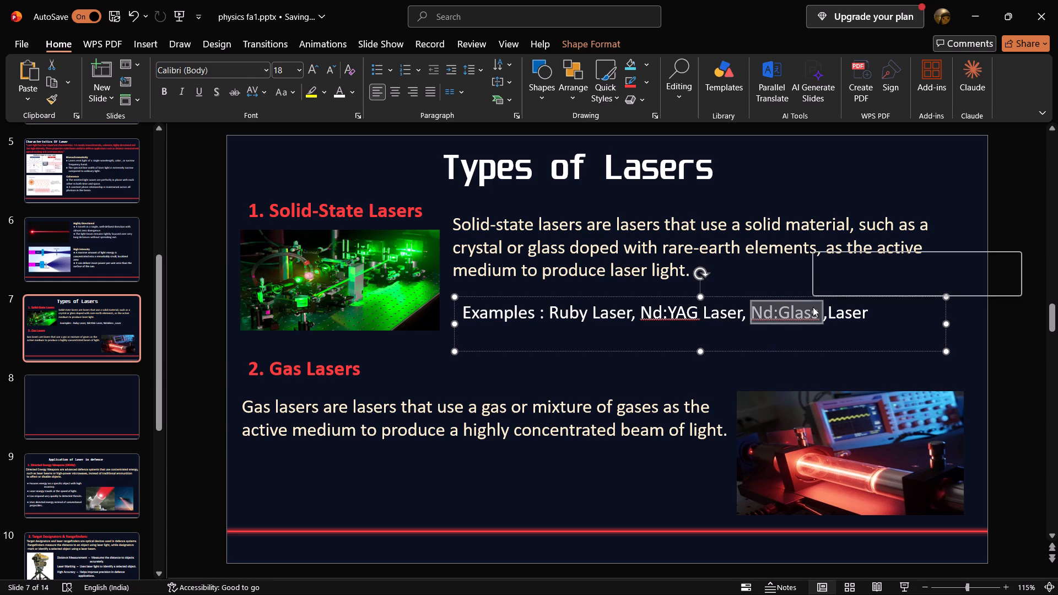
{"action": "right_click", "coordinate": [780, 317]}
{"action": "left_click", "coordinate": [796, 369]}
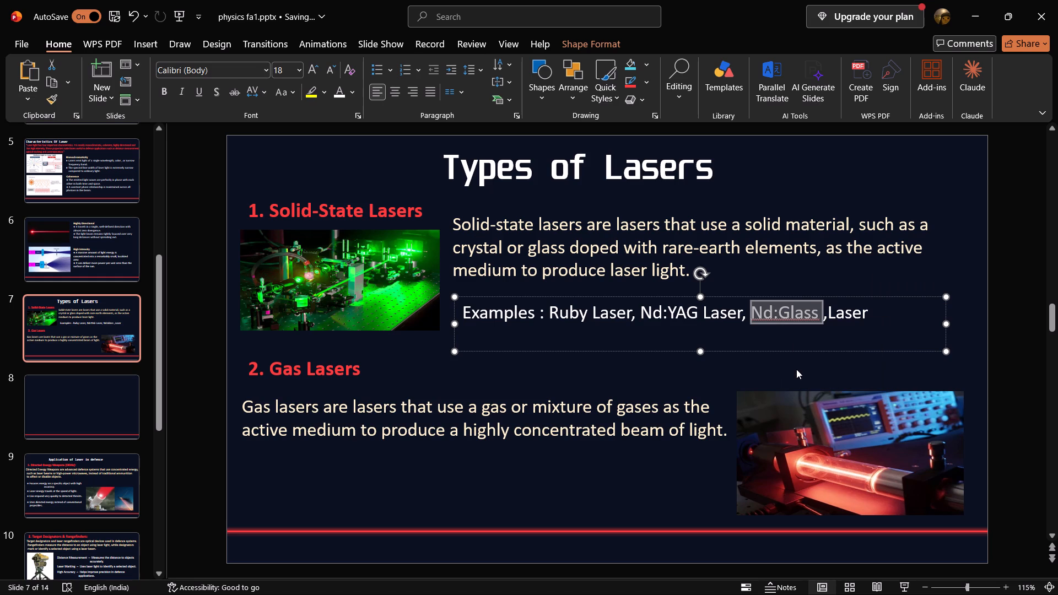
Move the solid-state examples box slightly so its left edge aligns with the definition above it.
{"action": "left_click", "coordinate": [826, 268]}
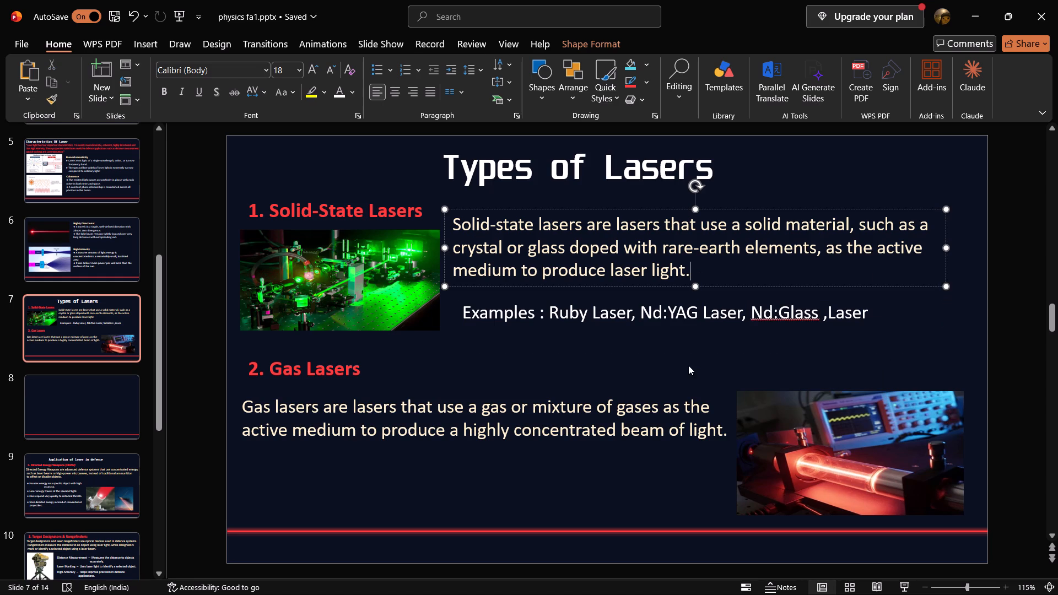
{"action": "left_click", "coordinate": [688, 365]}
{"action": "left_click", "coordinate": [700, 325]}
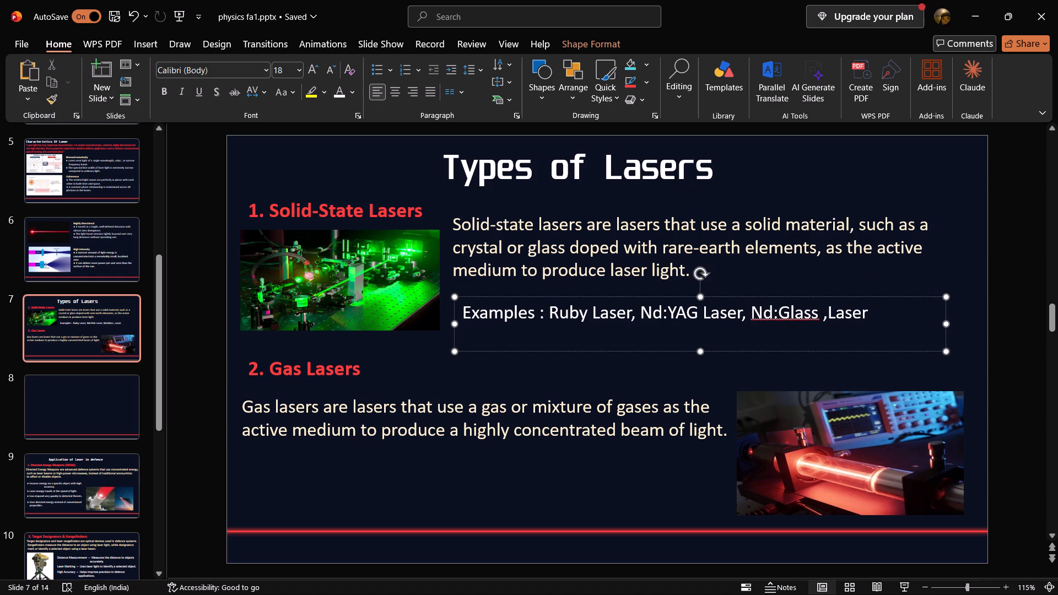
{"action": "left_click_drag", "start_coordinate": [733, 294], "coordinate": [724, 291]}
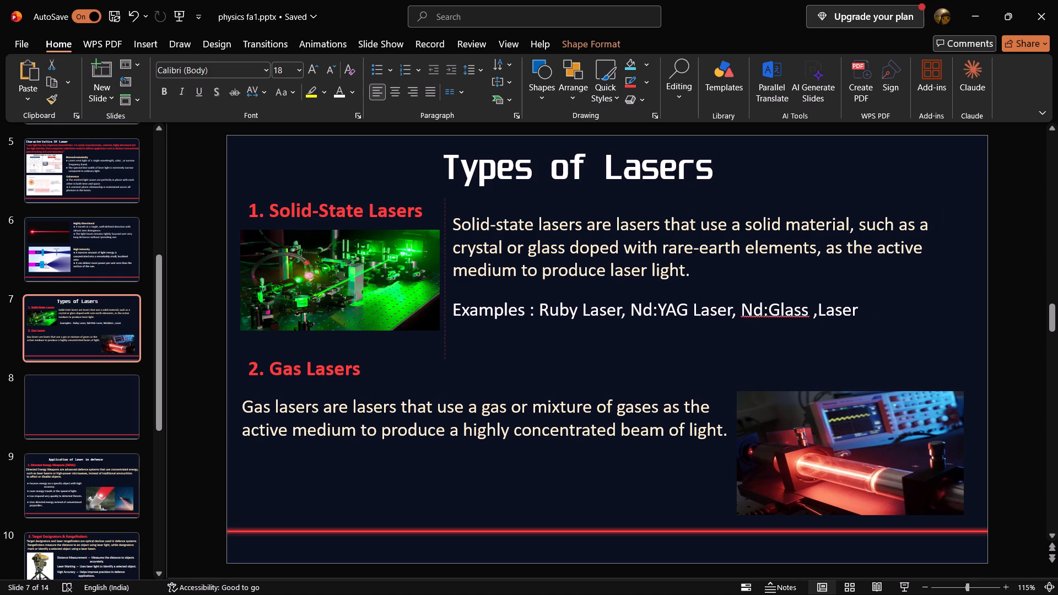
{"action": "left_click_drag", "start_coordinate": [724, 291], "coordinate": [725, 291]}
Move the solid-state definition down to sit just above the examples line, keeping their left edges aligned.
{"action": "left_click", "coordinate": [712, 247]}
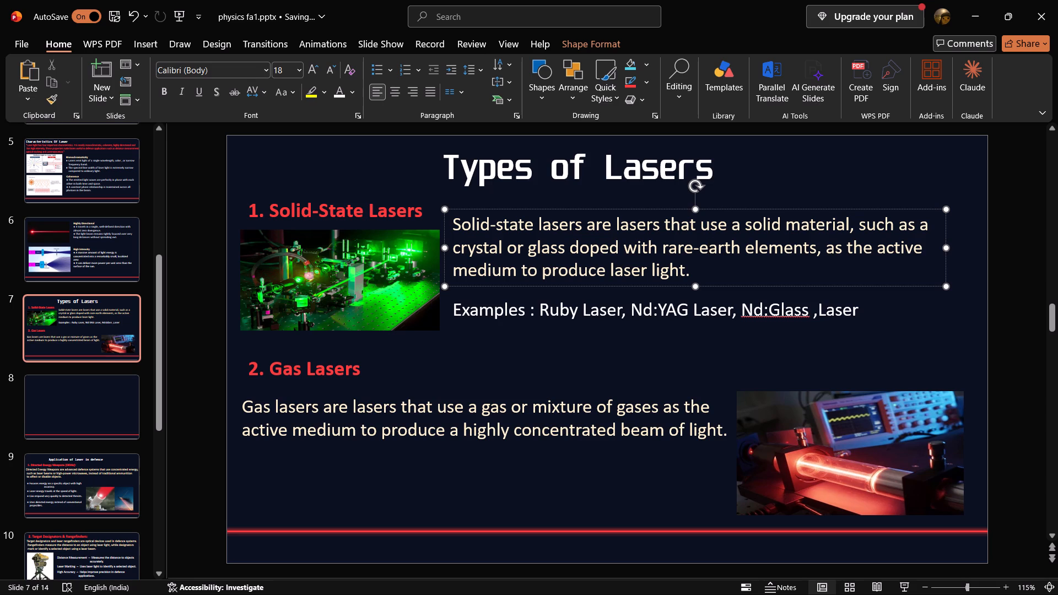
{"action": "left_click_drag", "start_coordinate": [712, 208], "coordinate": [717, 215]}
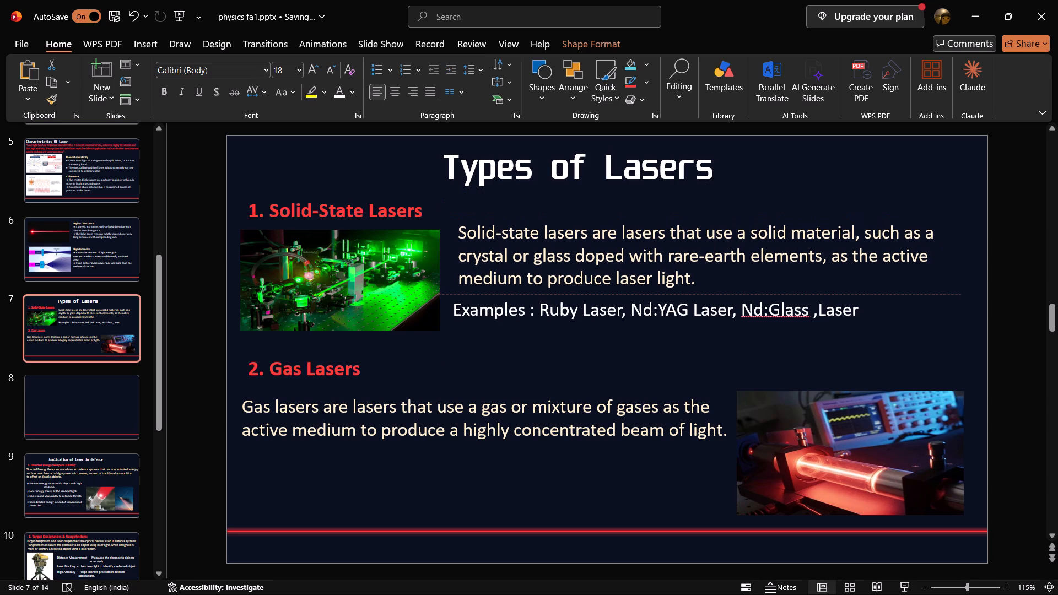
{"action": "left_click_drag", "start_coordinate": [717, 215], "coordinate": [715, 217]}
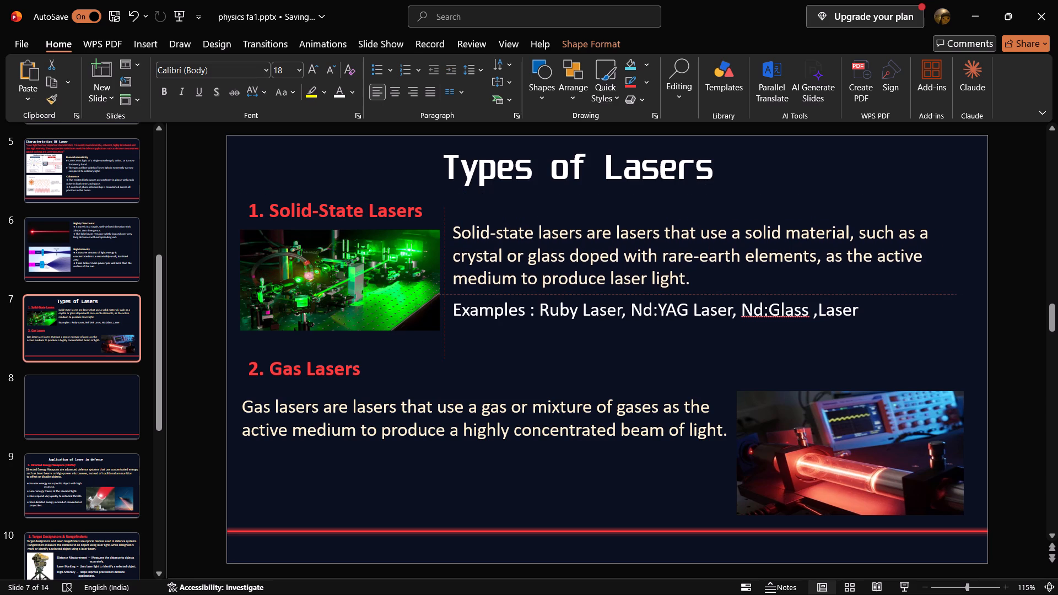
{"action": "left_click_drag", "start_coordinate": [715, 217], "coordinate": [715, 218]}
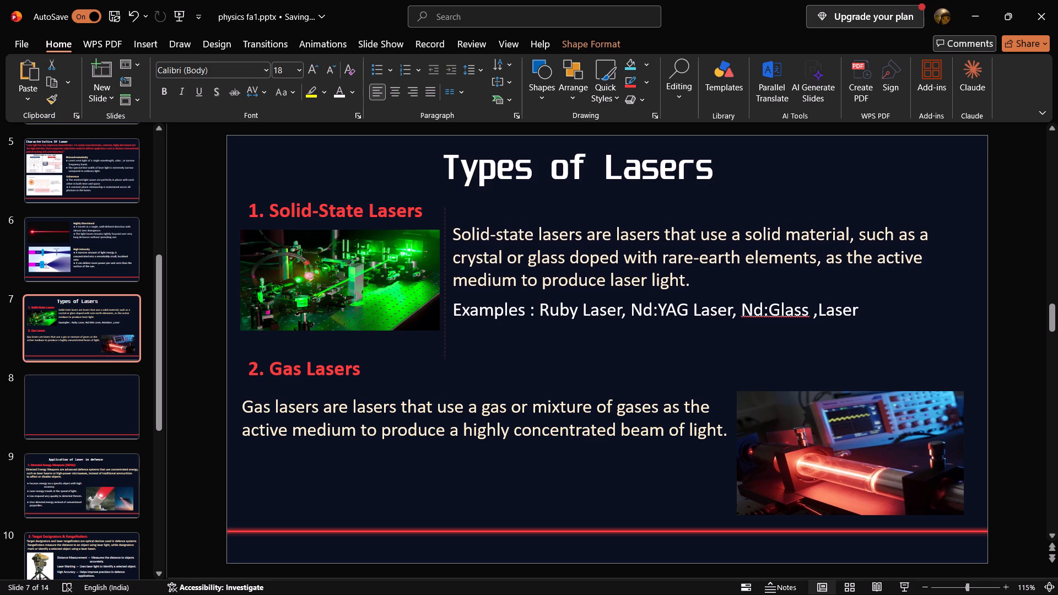
{"action": "left_click_drag", "start_coordinate": [715, 218], "coordinate": [716, 218]}
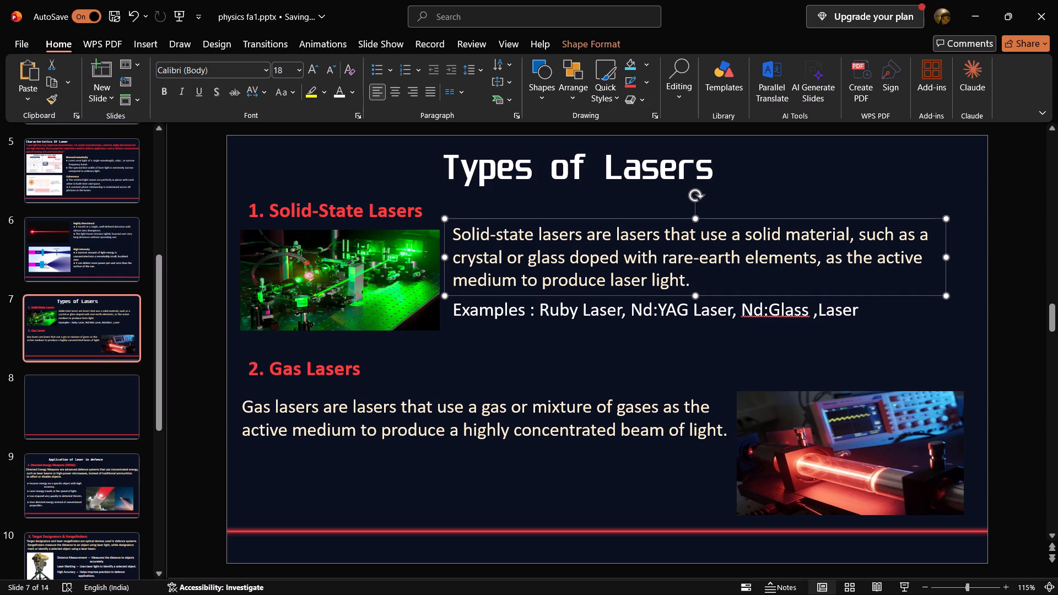
{"action": "left_click", "coordinate": [559, 356]}
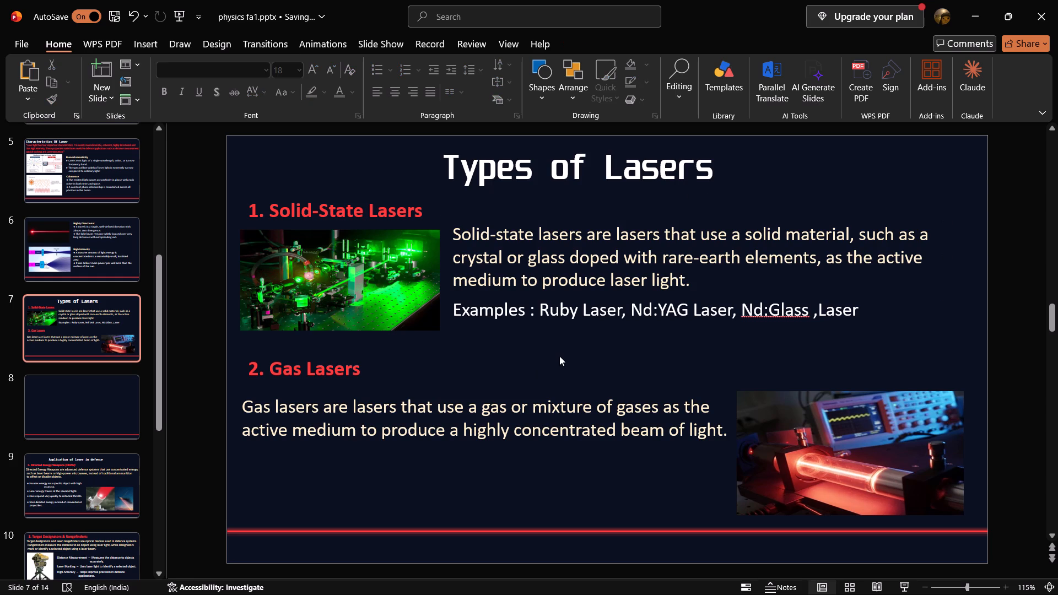
Clear the spelling flag on "Nd:Glass" in the solid-state examples line.
{"action": "left_click", "coordinate": [666, 315]}
{"action": "triple_click", "coordinate": [747, 309]}
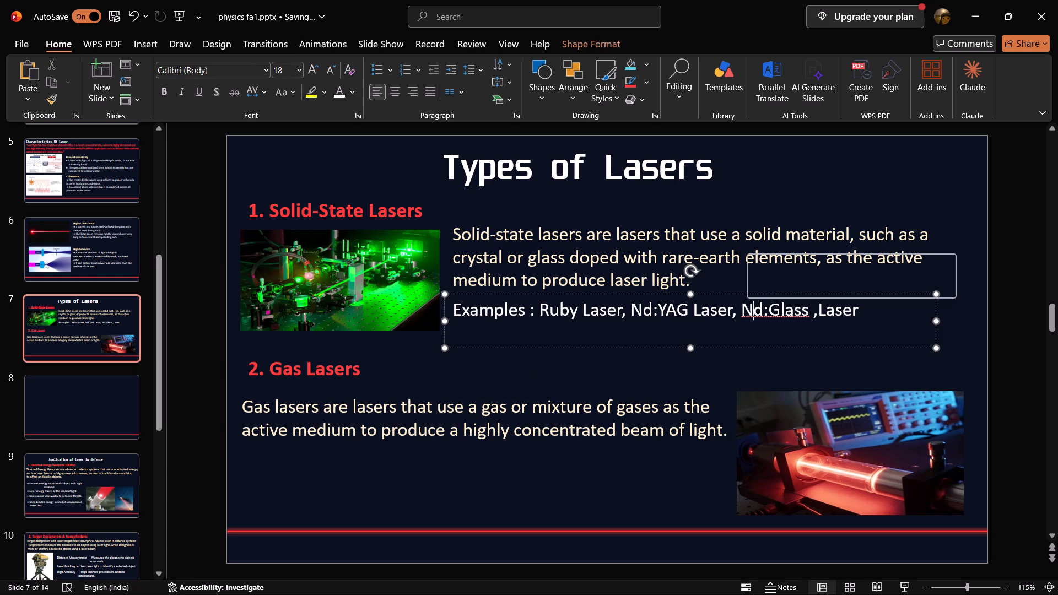
{"action": "left_click", "coordinate": [741, 309]}
{"action": "left_click_drag", "start_coordinate": [741, 309], "coordinate": [796, 307]}
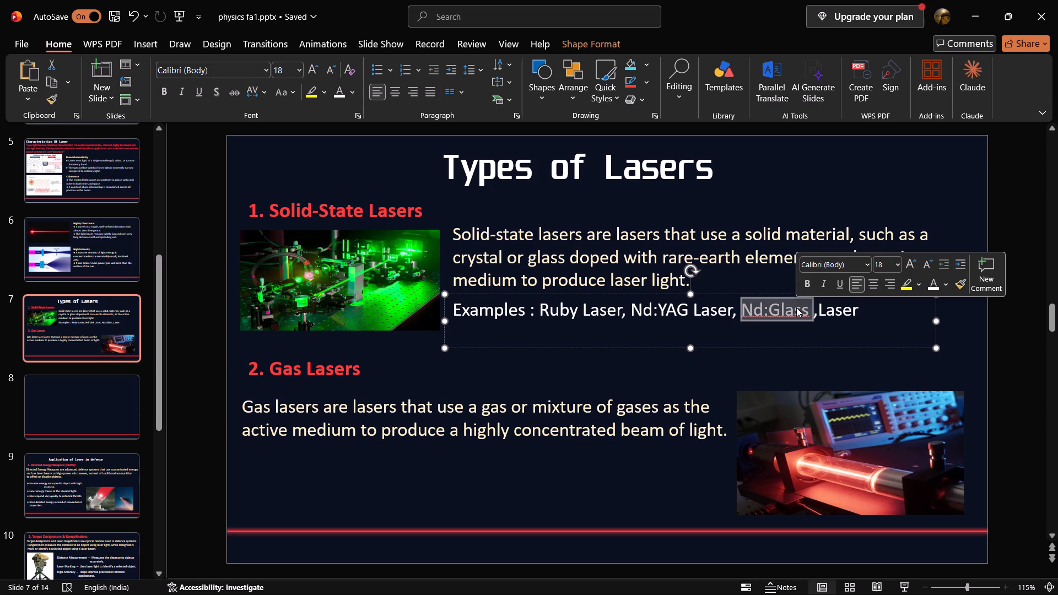
{"action": "right_click", "coordinate": [796, 307]}
{"action": "right_click", "coordinate": [777, 310]}
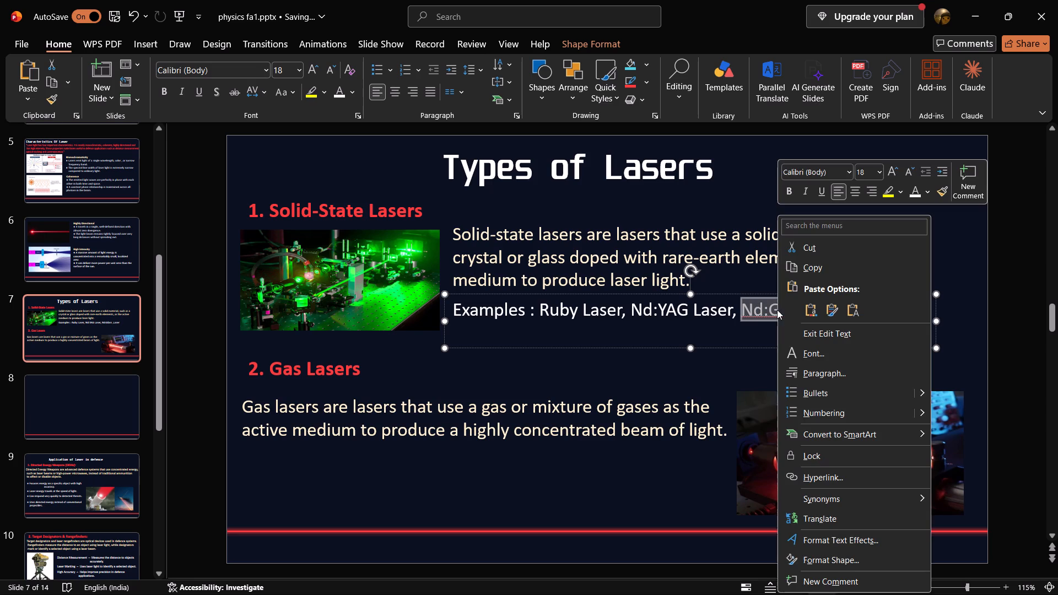
{"action": "left_click", "coordinate": [757, 307]}
{"action": "right_click", "coordinate": [757, 307]}
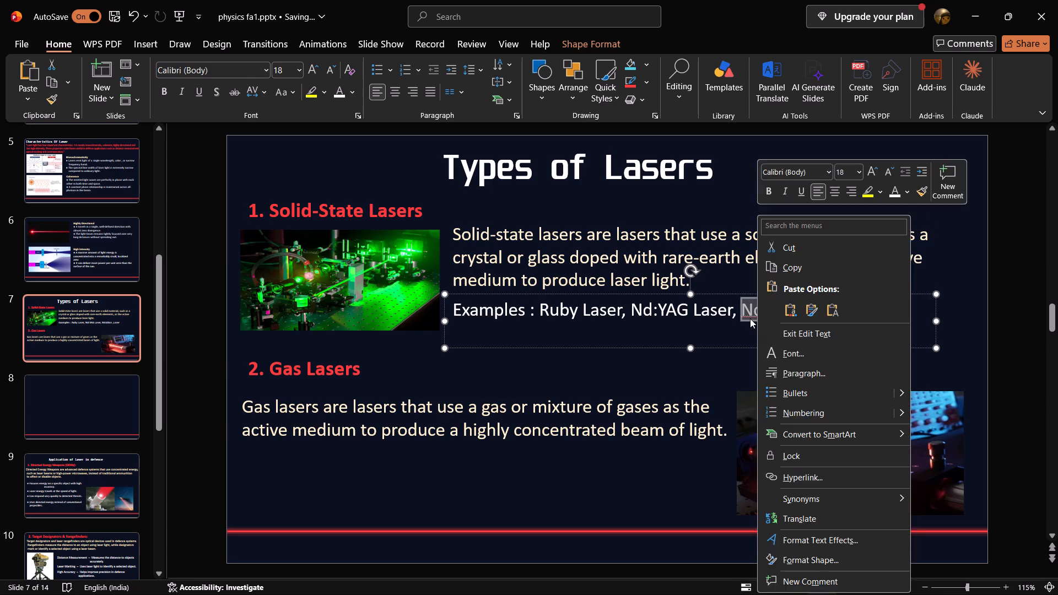
{"action": "left_click", "coordinate": [750, 318]}
{"action": "left_click", "coordinate": [744, 307]}
{"action": "left_click", "coordinate": [744, 307]}
{"action": "left_click_drag", "start_coordinate": [744, 307], "coordinate": [763, 307]}
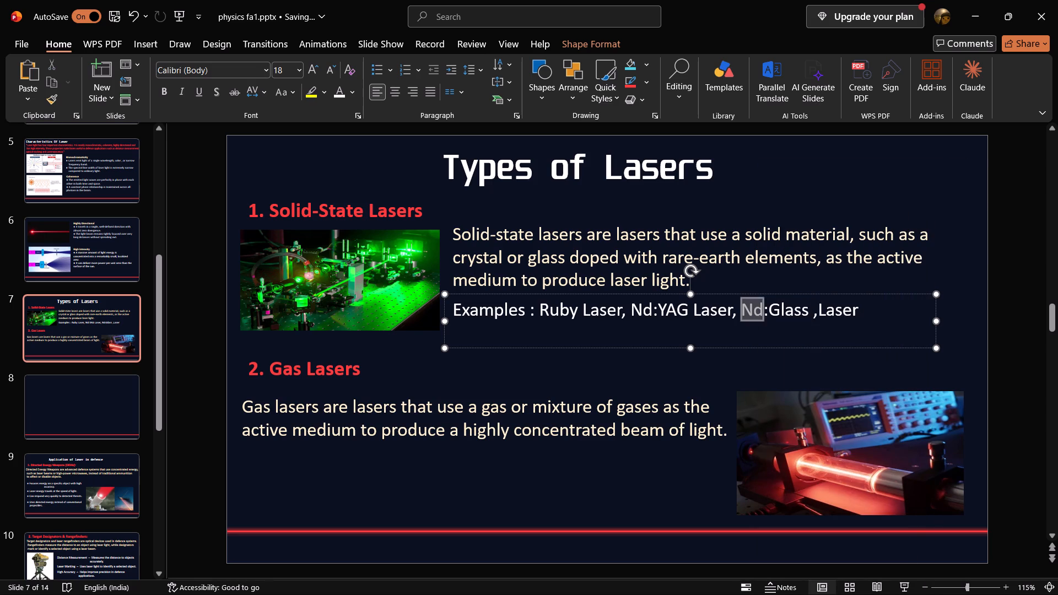
{"action": "left_click_drag", "start_coordinate": [763, 307], "coordinate": [794, 310]}
{"action": "right_click", "coordinate": [794, 310]}
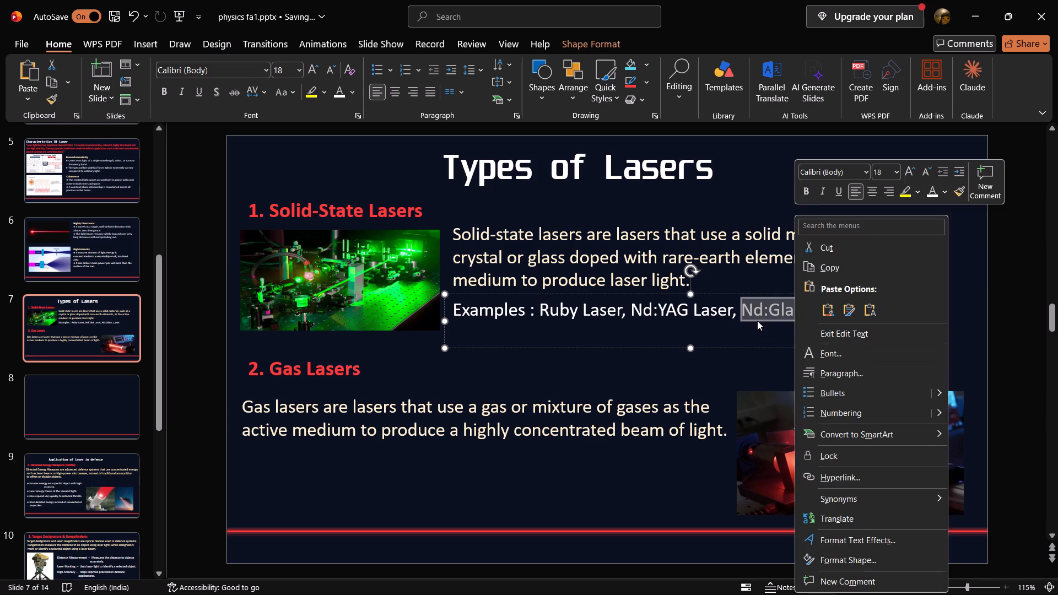
{"action": "left_click", "coordinate": [757, 320]}
Remove the stray comma before the last "Laser" so the final example reads "Nd:Glass Laser".
{"action": "left_click", "coordinate": [823, 319]}
{"action": "left_click", "coordinate": [819, 313]}
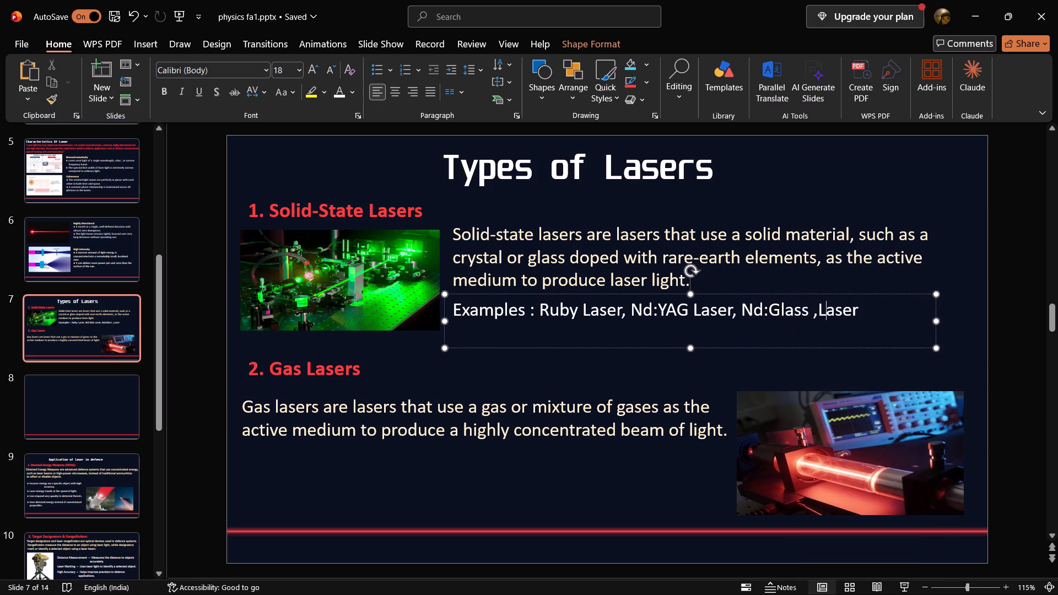
{"action": "key", "text": "BackSpace"}
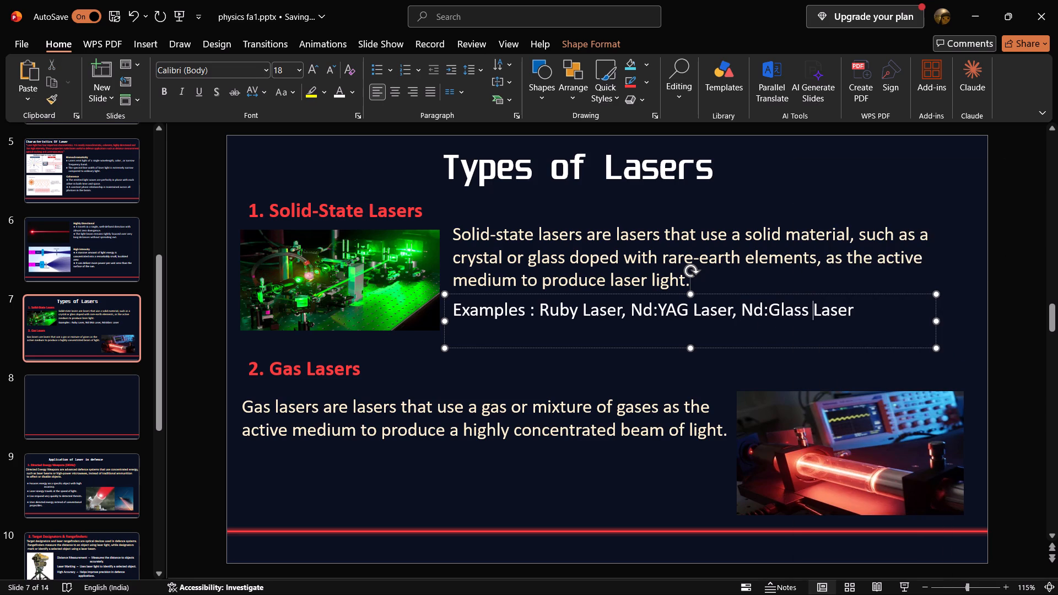
{"action": "left_click", "coordinate": [737, 313]}
{"action": "left_click", "coordinate": [718, 361]}
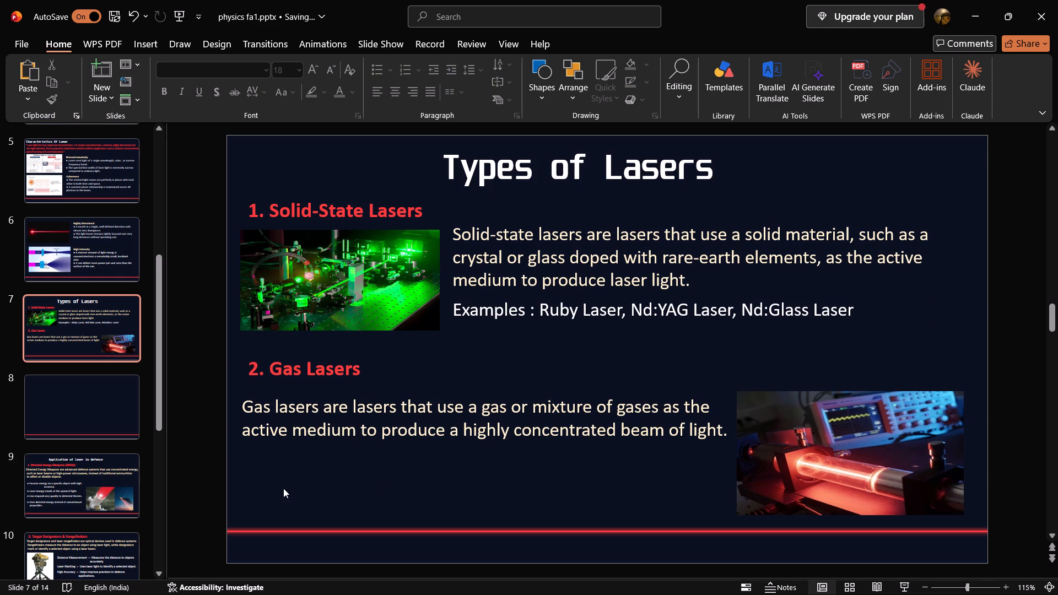
Place an empty text box below the gas lasers definition.
{"action": "triple_click", "coordinate": [257, 459]}
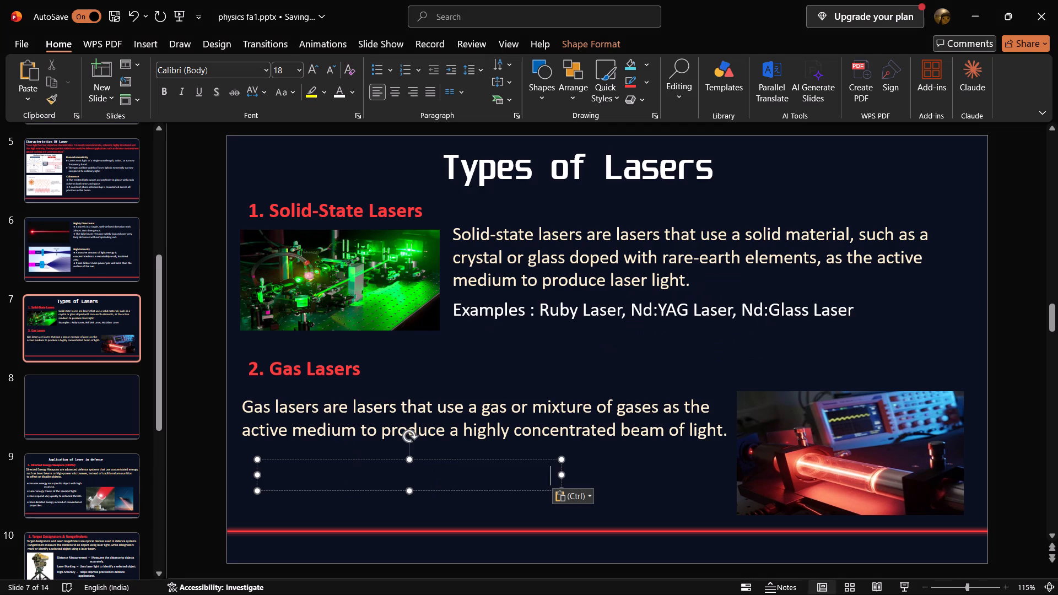
Recolour all the text in the gas lasers examples box white.
{"action": "key", "text": "ctrl+a"}
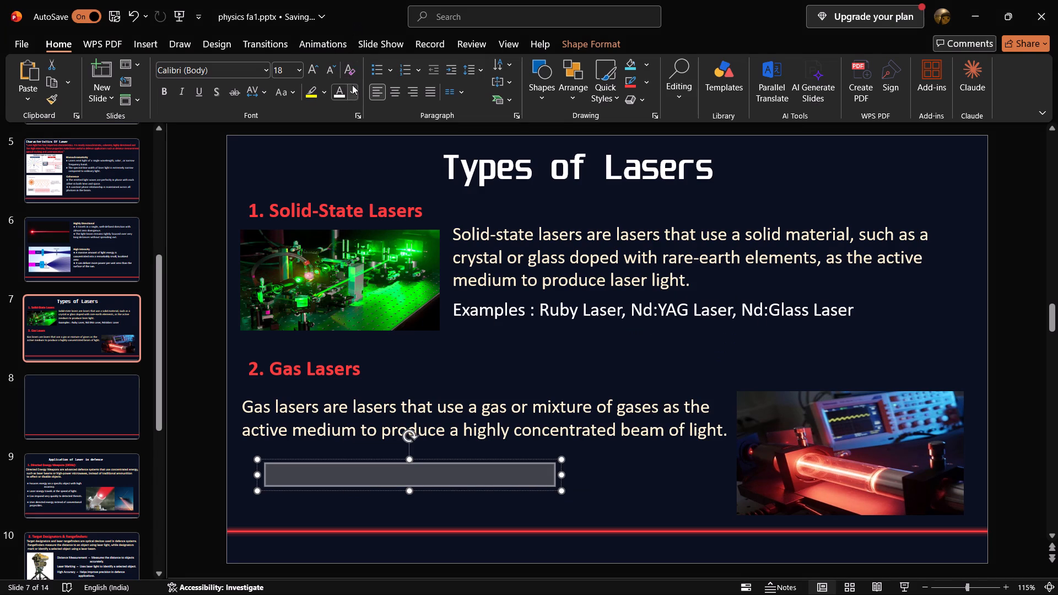
{"action": "left_click", "coordinate": [341, 91]}
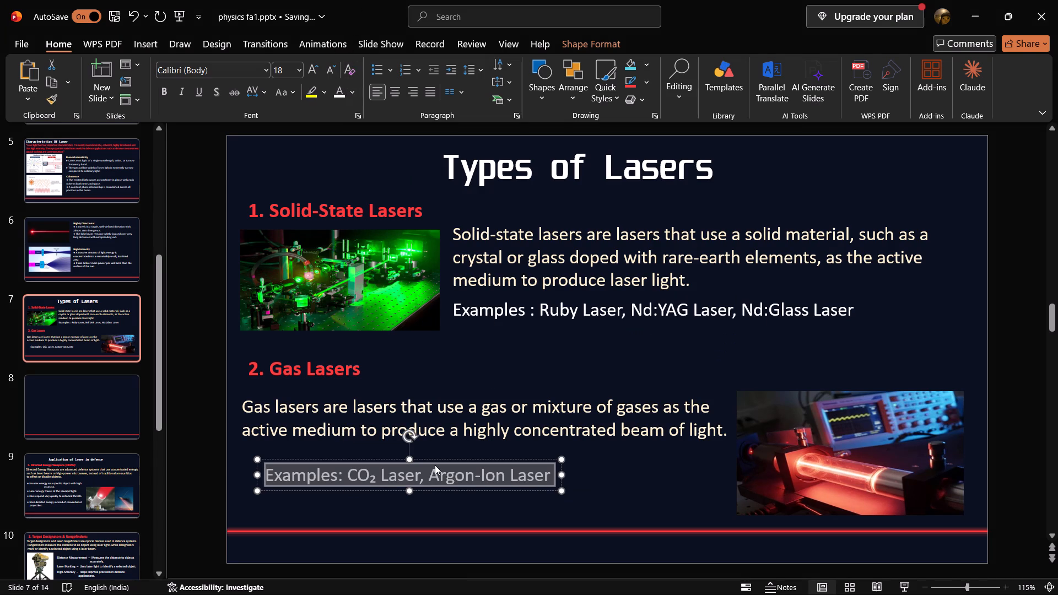
{"action": "left_click", "coordinate": [435, 465]}
{"action": "left_click", "coordinate": [674, 457]}
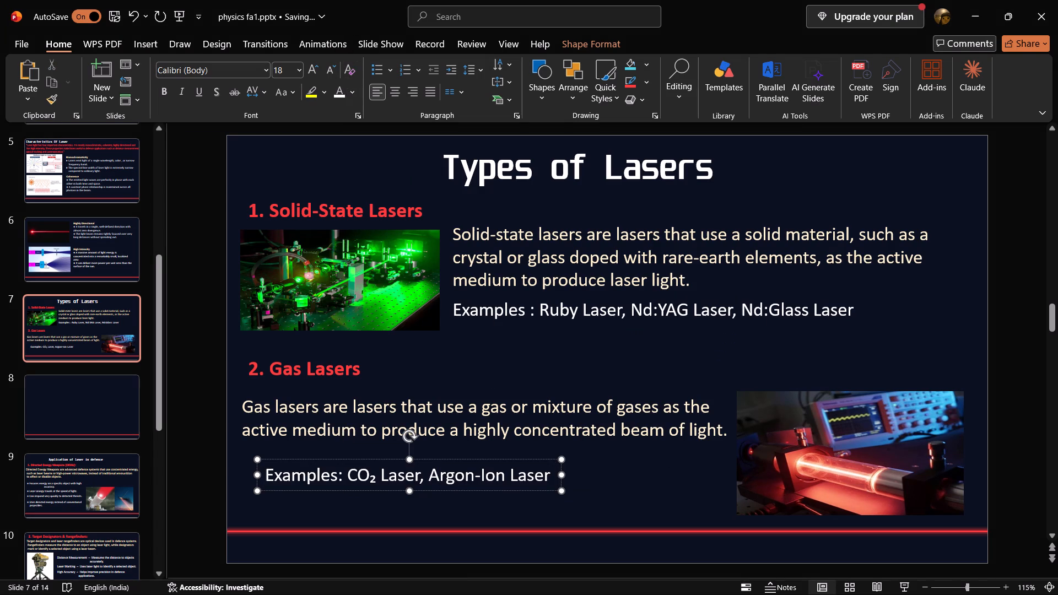
Shift the gas lasers examples line sideways so its left edge aligns with the gas lasers definition above it.
{"action": "left_click", "coordinate": [508, 473]}
{"action": "left_click_drag", "start_coordinate": [516, 457], "coordinate": [490, 453]}
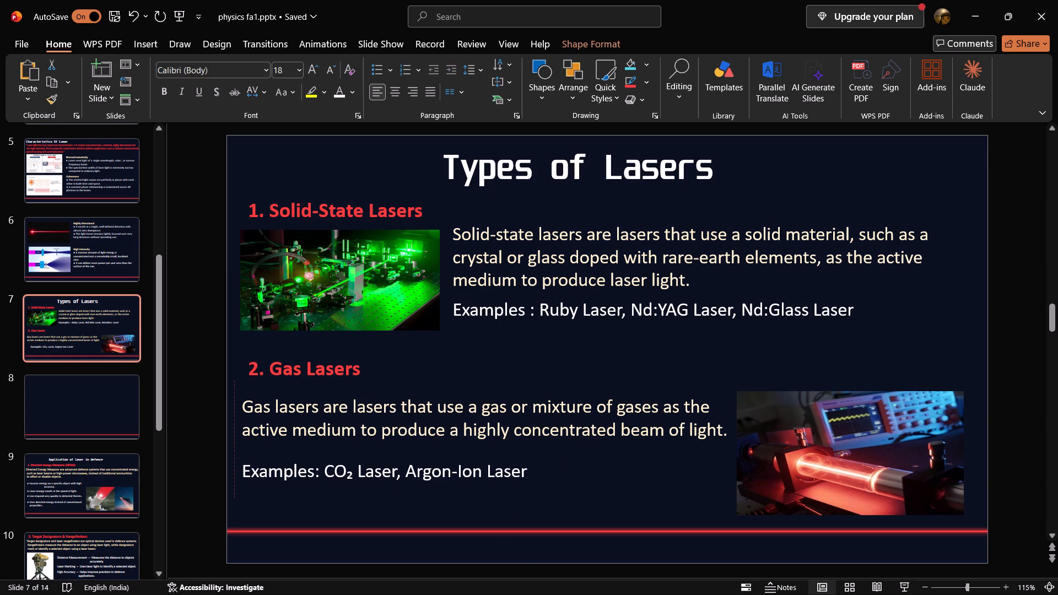
{"action": "left_click_drag", "start_coordinate": [490, 453], "coordinate": [494, 456]}
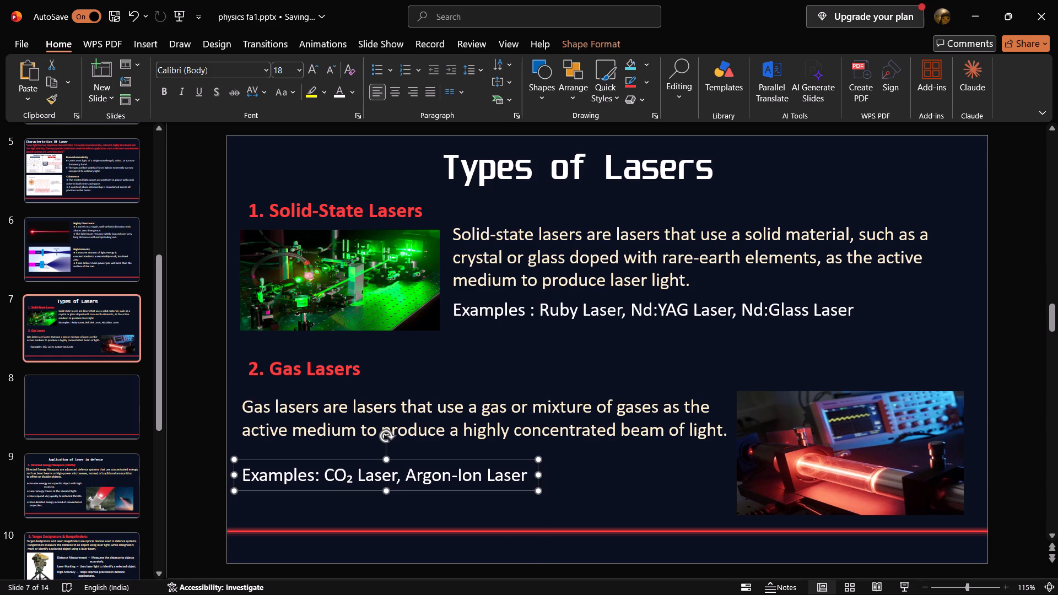
Move the gas lasers definition down to sit just above its examples line, keeping their left edges aligned.
{"action": "left_click", "coordinate": [440, 420]}
{"action": "left_click_drag", "start_coordinate": [449, 391], "coordinate": [449, 406]}
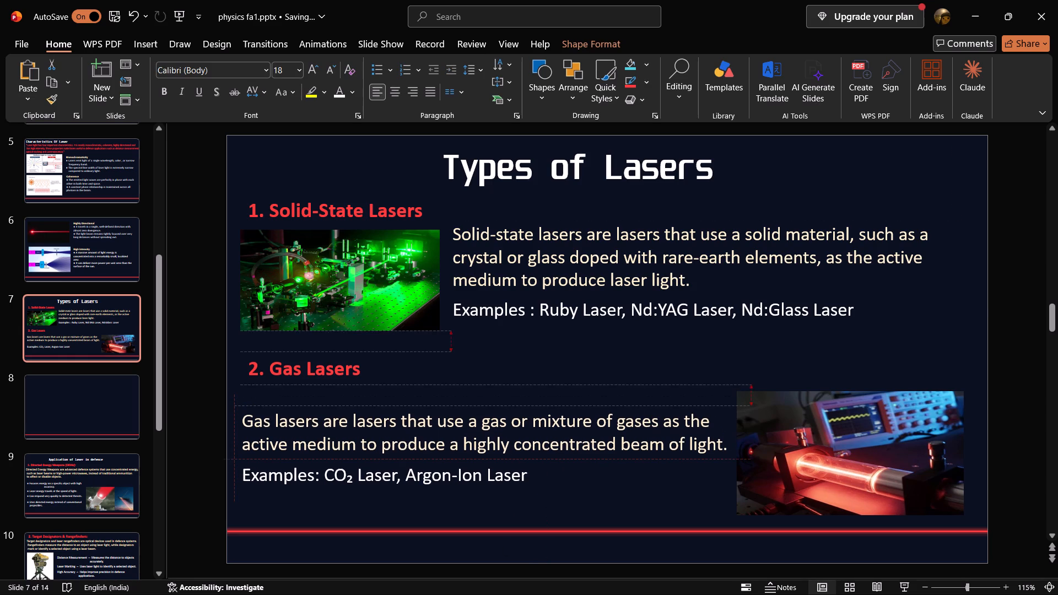
{"action": "left_click_drag", "start_coordinate": [449, 406], "coordinate": [450, 403]}
Move the "2. Gas Lasers" heading down to sit just above its definition, keeping it aligned with the "1. Solid-State Lasers" heading.
{"action": "left_click_drag", "start_coordinate": [329, 374], "coordinate": [333, 356]}
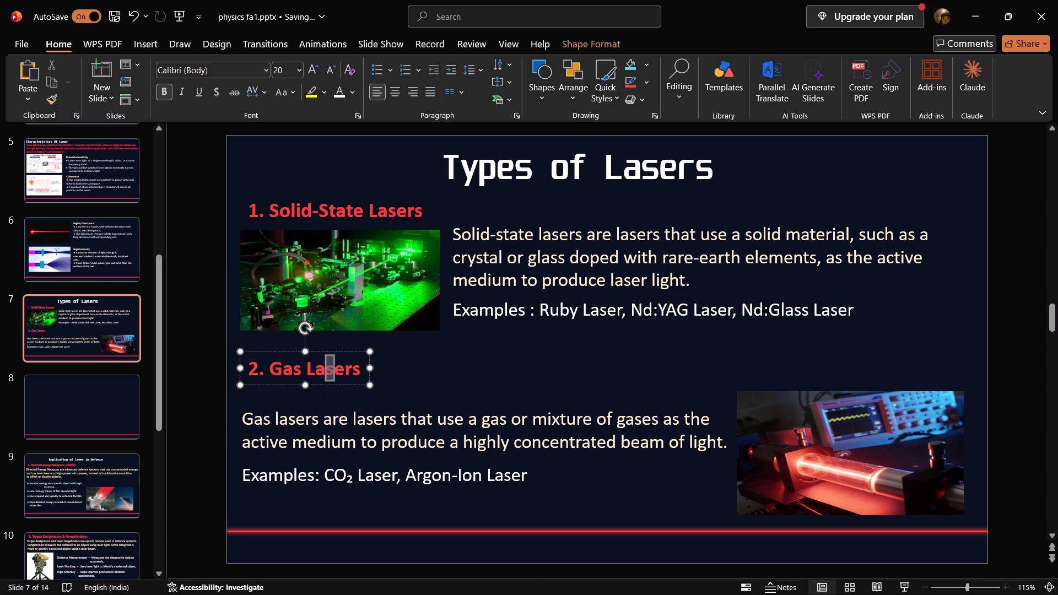
{"action": "left_click_drag", "start_coordinate": [333, 356], "coordinate": [334, 355]}
{"action": "left_click", "coordinate": [391, 373]}
{"action": "left_click_drag", "start_coordinate": [347, 354], "coordinate": [341, 350]}
{"action": "left_click_drag", "start_coordinate": [341, 350], "coordinate": [349, 367]}
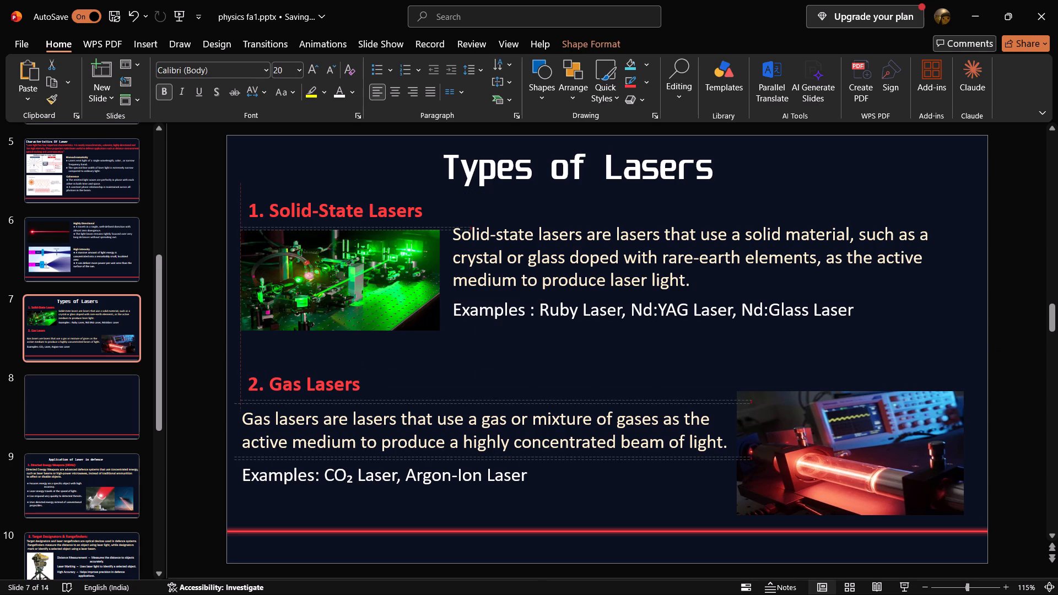
{"action": "left_click_drag", "start_coordinate": [349, 367], "coordinate": [352, 368]}
{"action": "left_click", "coordinate": [514, 352]}
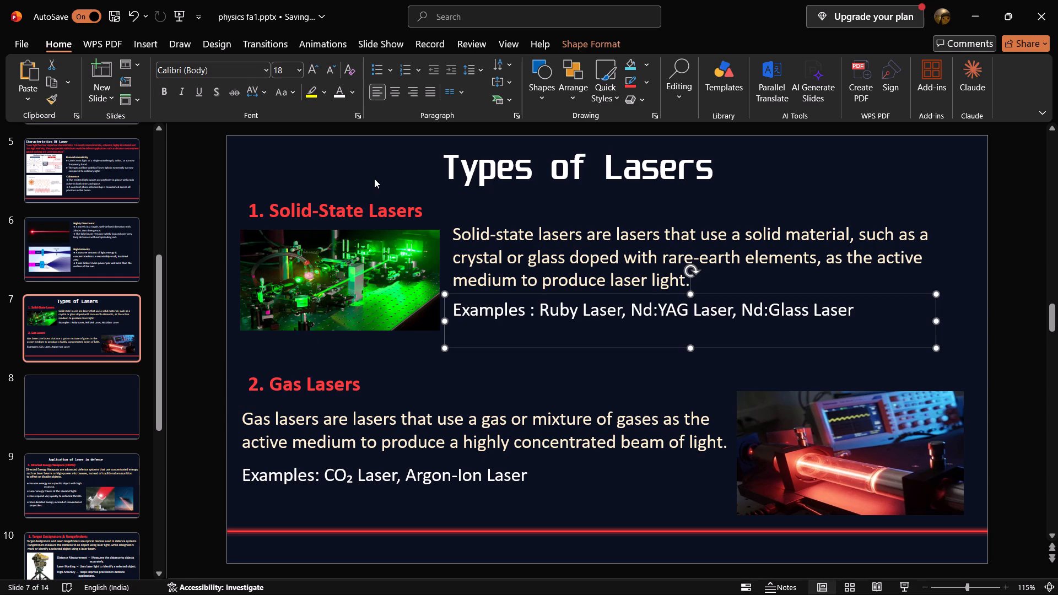
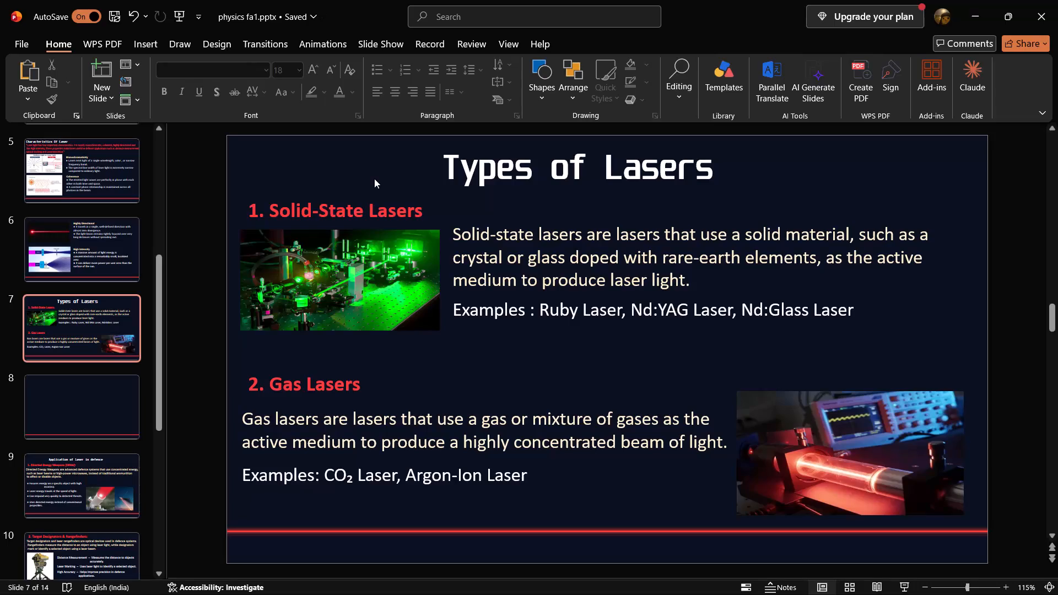
Copy the "3. Fiber Lasers" heading from the "types of laser" Google results in Chrome.
{"action": "left_click", "coordinate": [76, 416]}
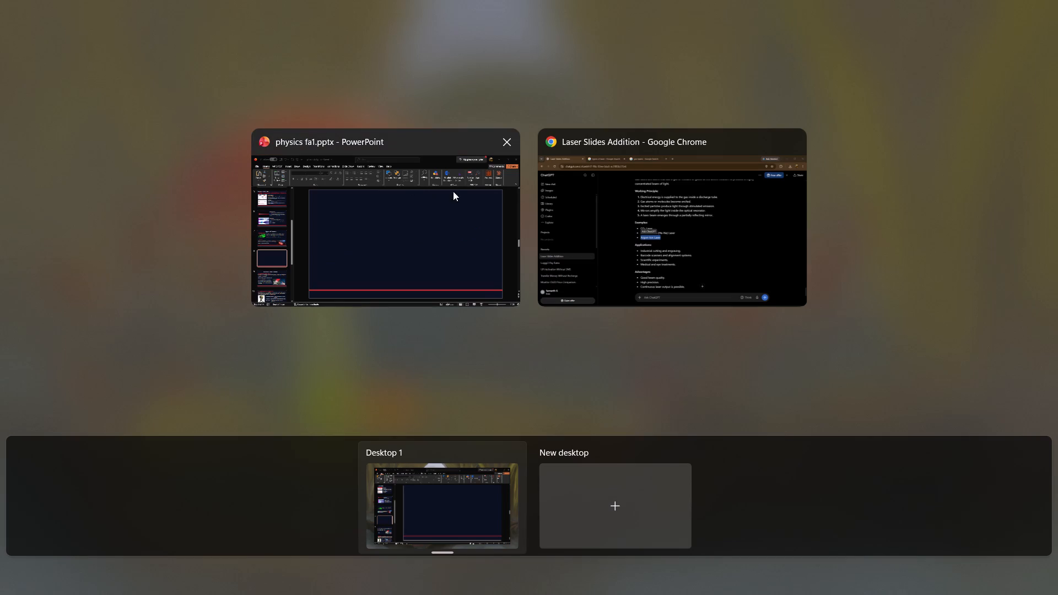
{"action": "left_click_drag", "start_coordinate": [608, 255], "coordinate": [541, 209]}
{"action": "left_click", "coordinate": [593, 234]}
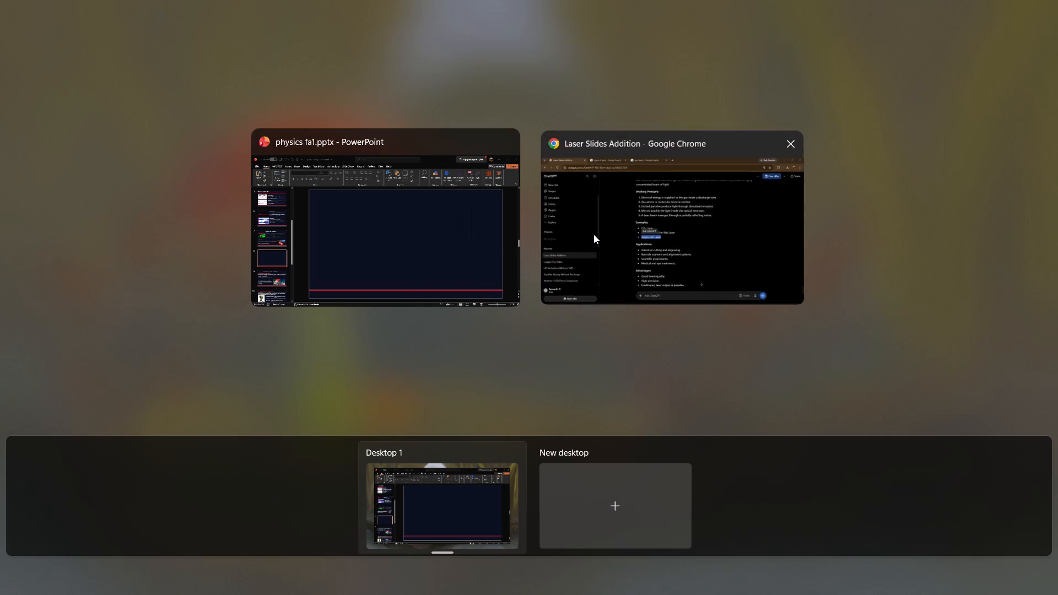
{"action": "left_click", "coordinate": [296, 0]}
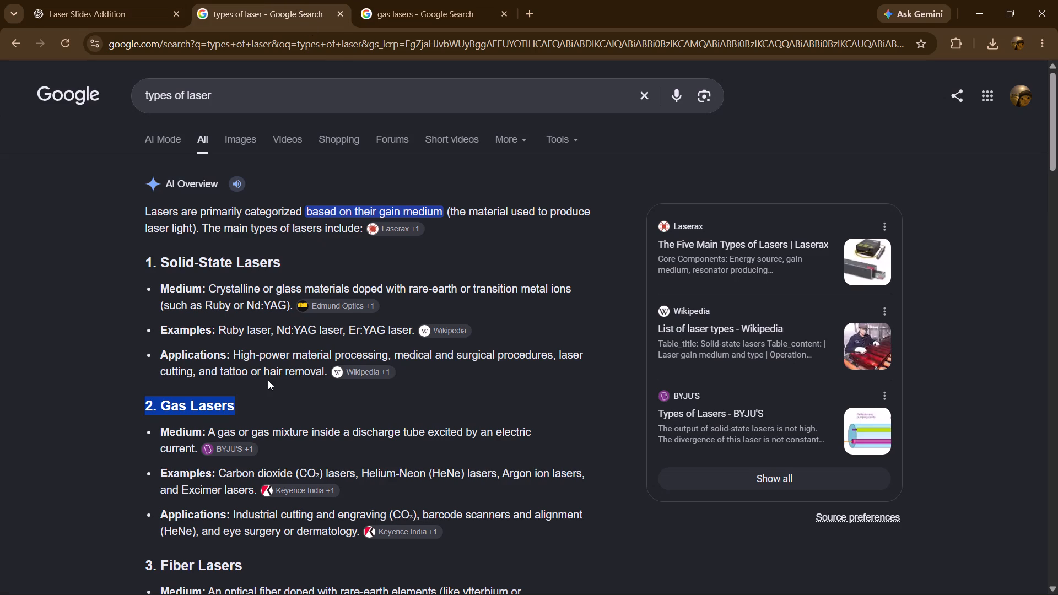
{"action": "scroll", "coordinate": [268, 380], "scroll_direction": "down", "scroll_amount": 2}
{"action": "left_click_drag", "start_coordinate": [250, 380], "coordinate": [170, 377]}
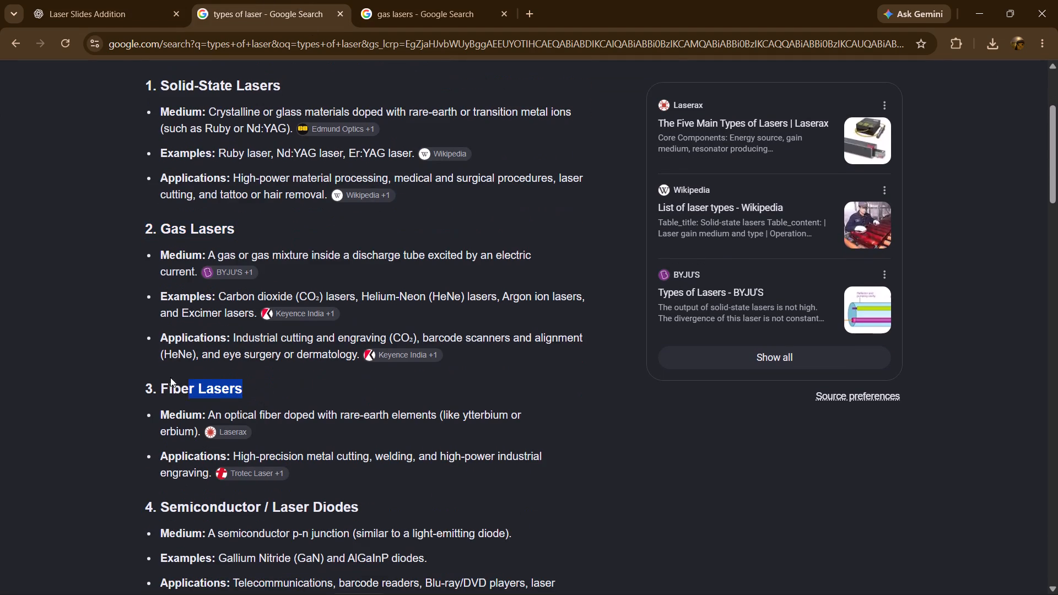
{"action": "left_click_drag", "start_coordinate": [170, 377], "coordinate": [135, 378]}
{"action": "key", "text": "ctrl+c"}
Back in PowerPoint, paste the copied "3. Fiber Lasers" heading into a new text box near the top of empty slide 8.
{"action": "key", "text": "alt+Tab"}
{"action": "left_click", "coordinate": [127, 338]}
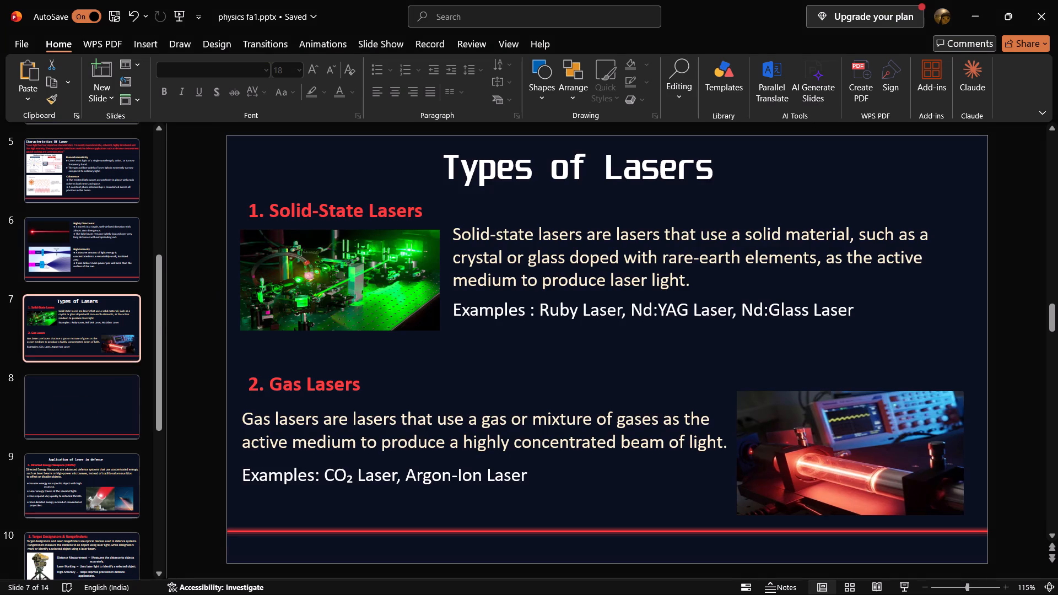
{"action": "left_click", "coordinate": [110, 391]}
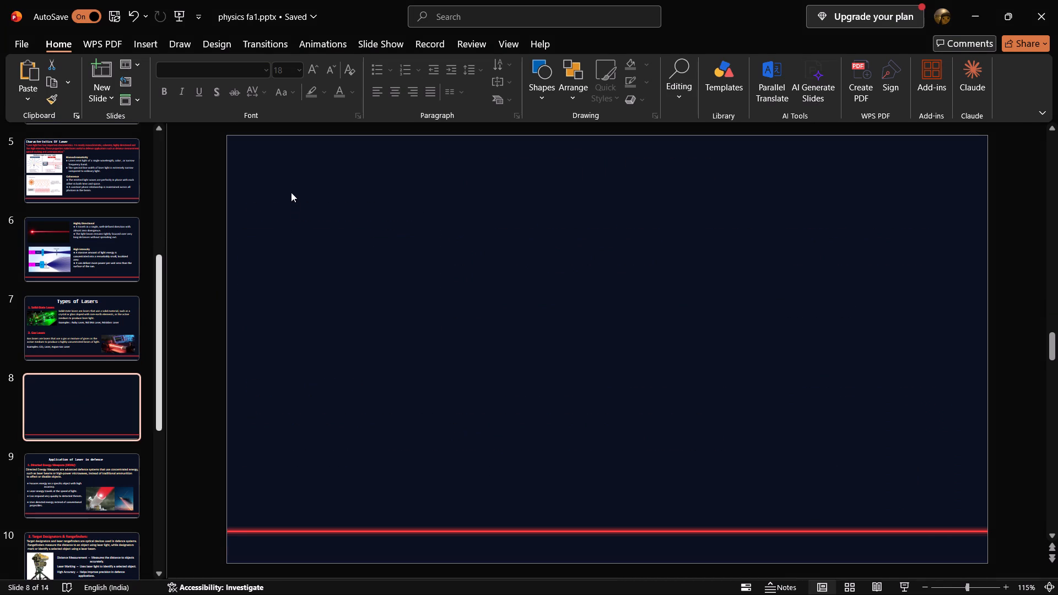
{"action": "triple_click", "coordinate": [259, 157]}
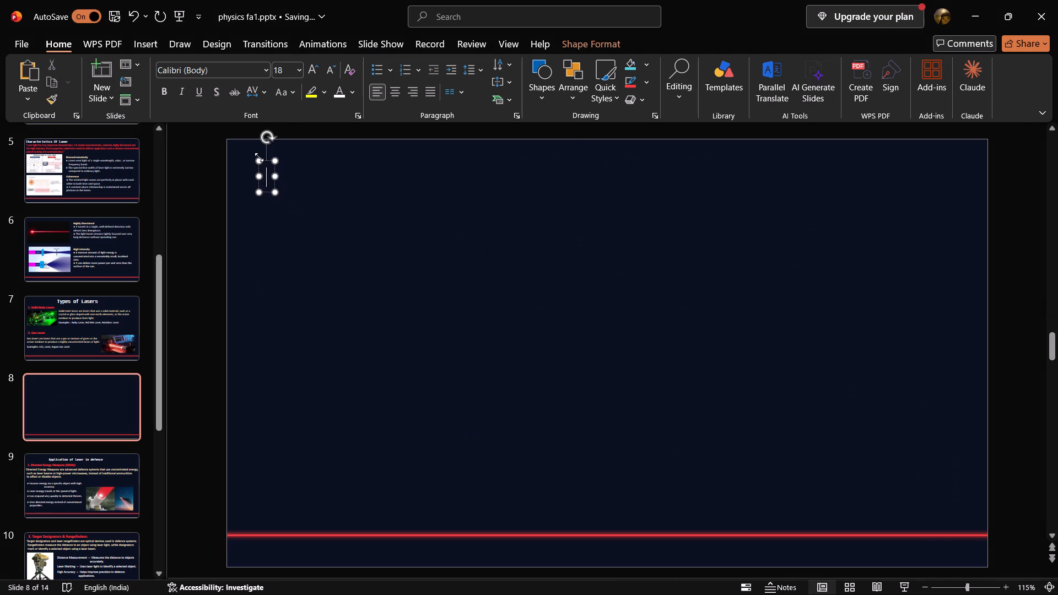
{"action": "key", "text": "ctrl+v"}
Format the "3. Fiber Lasers" heading as 20 pt, bold, in the theme's red colour.
{"action": "key", "text": "ctrl+a"}
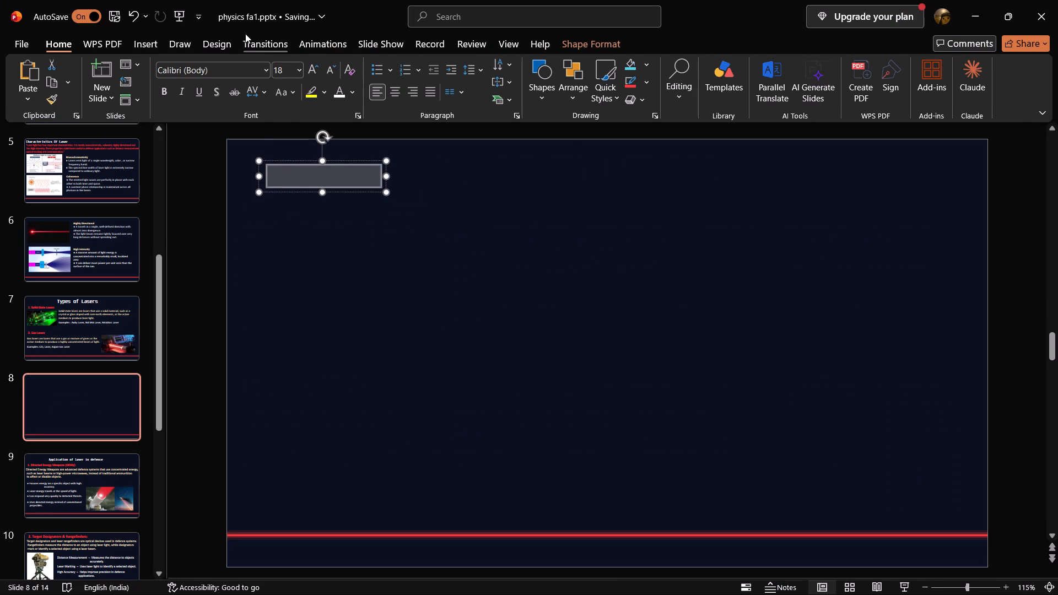
{"action": "left_click", "coordinate": [320, 64]}
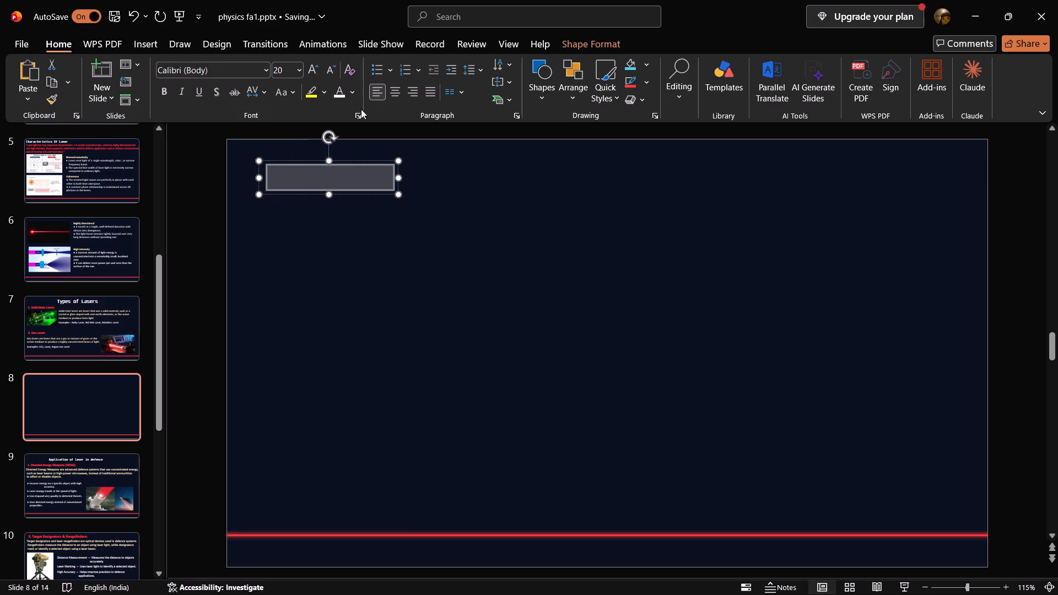
{"action": "left_click", "coordinate": [355, 89]}
{"action": "left_click", "coordinate": [420, 162]}
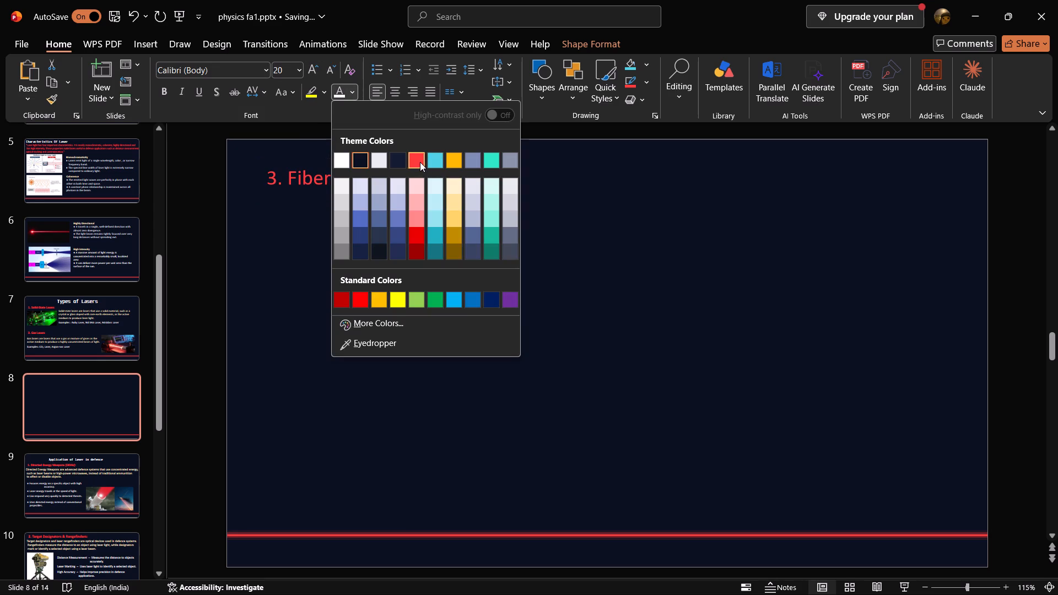
{"action": "left_click", "coordinate": [381, 170]}
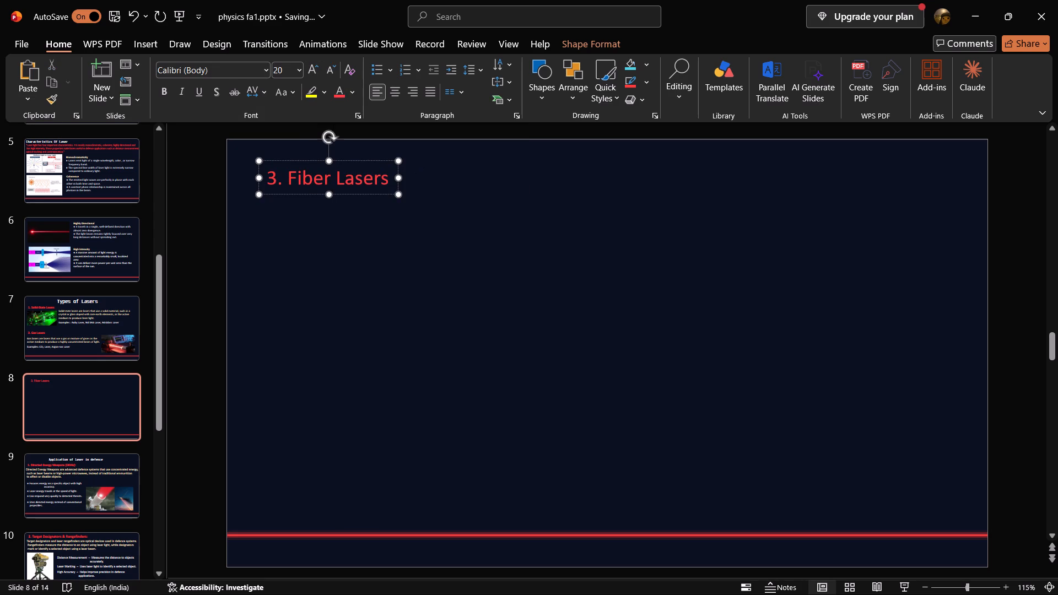
{"action": "key", "text": "ctrl+a"}
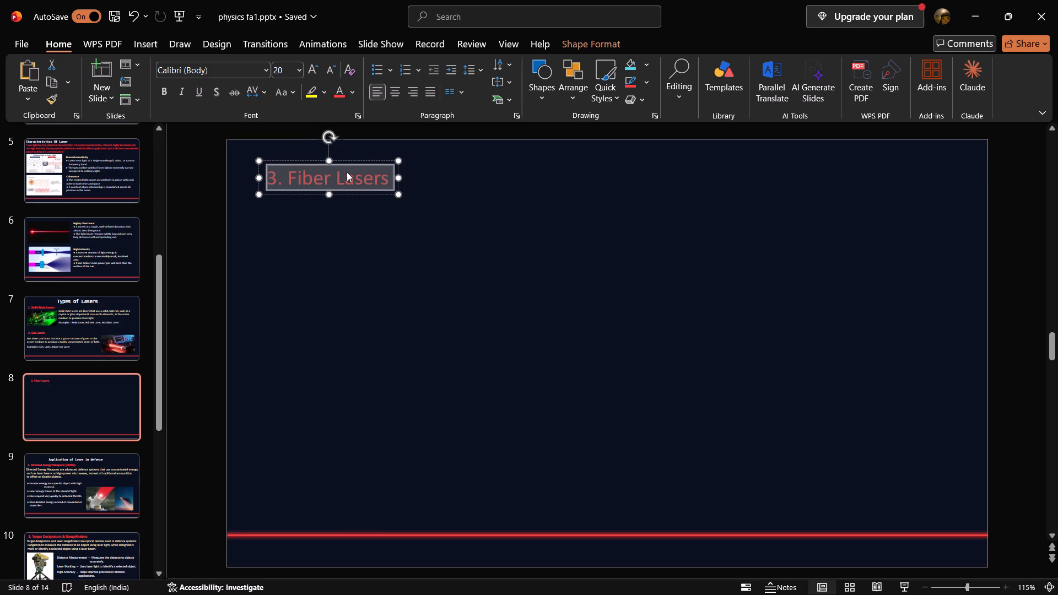
{"action": "right_click", "coordinate": [347, 172]}
{"action": "left_click", "coordinate": [357, 149]}
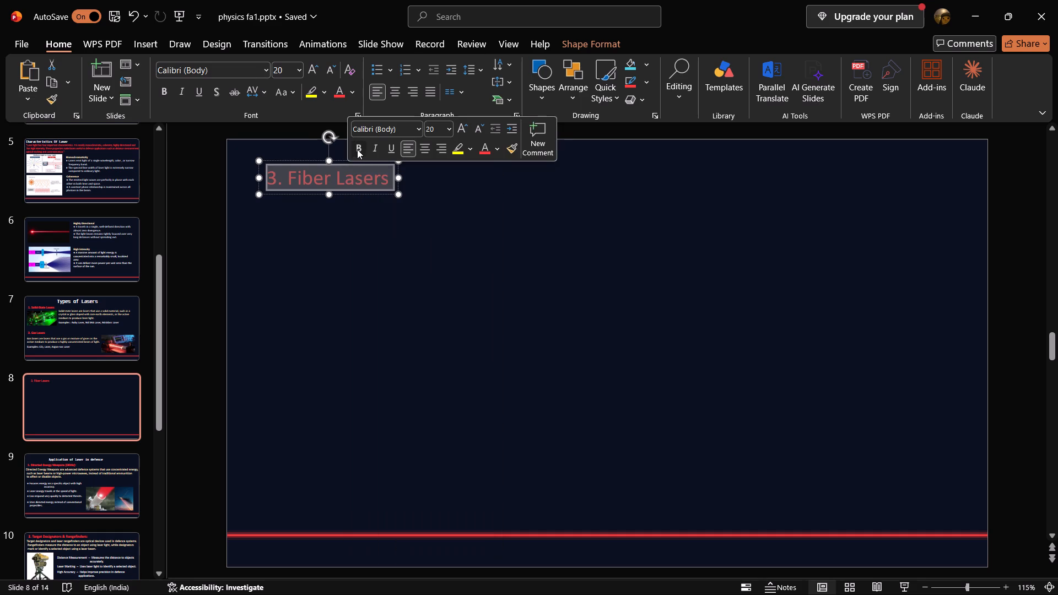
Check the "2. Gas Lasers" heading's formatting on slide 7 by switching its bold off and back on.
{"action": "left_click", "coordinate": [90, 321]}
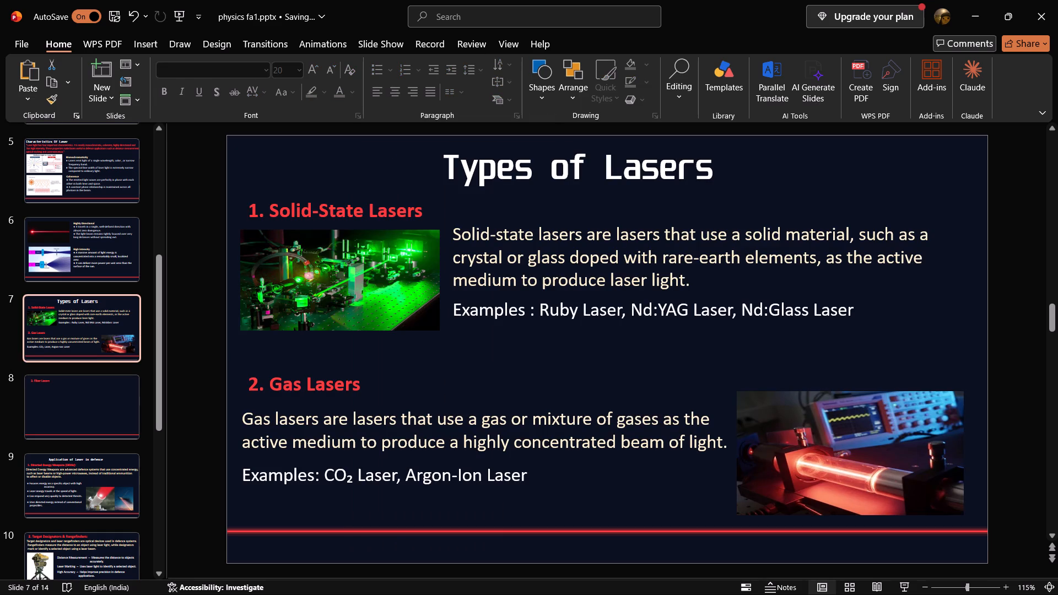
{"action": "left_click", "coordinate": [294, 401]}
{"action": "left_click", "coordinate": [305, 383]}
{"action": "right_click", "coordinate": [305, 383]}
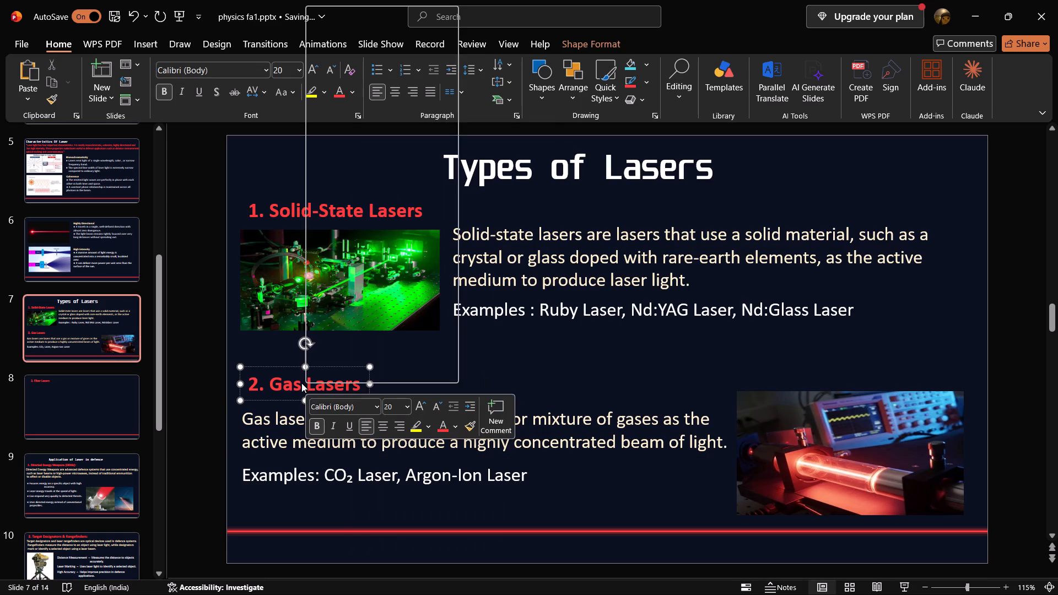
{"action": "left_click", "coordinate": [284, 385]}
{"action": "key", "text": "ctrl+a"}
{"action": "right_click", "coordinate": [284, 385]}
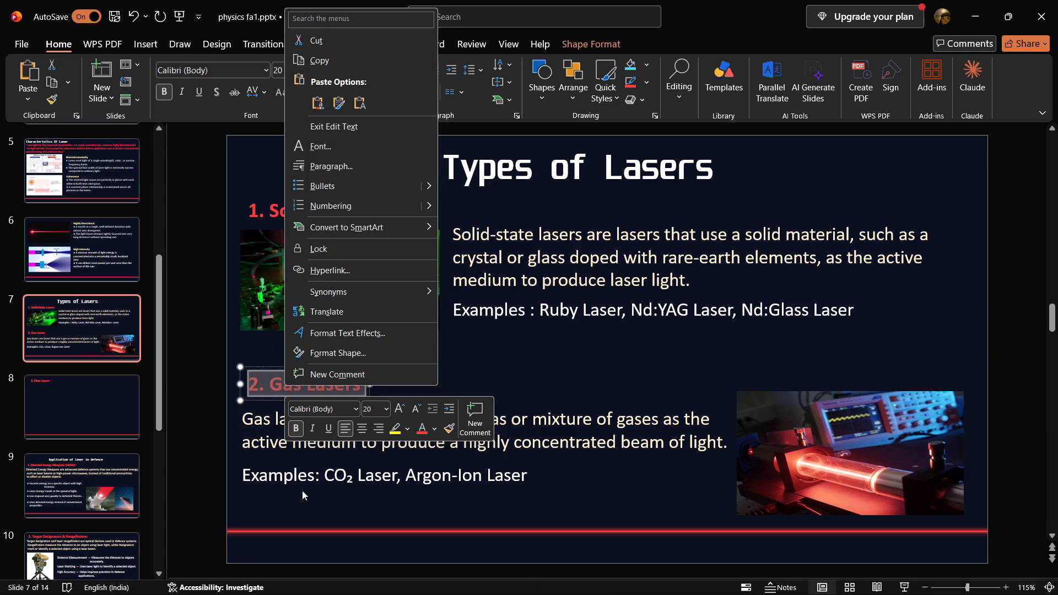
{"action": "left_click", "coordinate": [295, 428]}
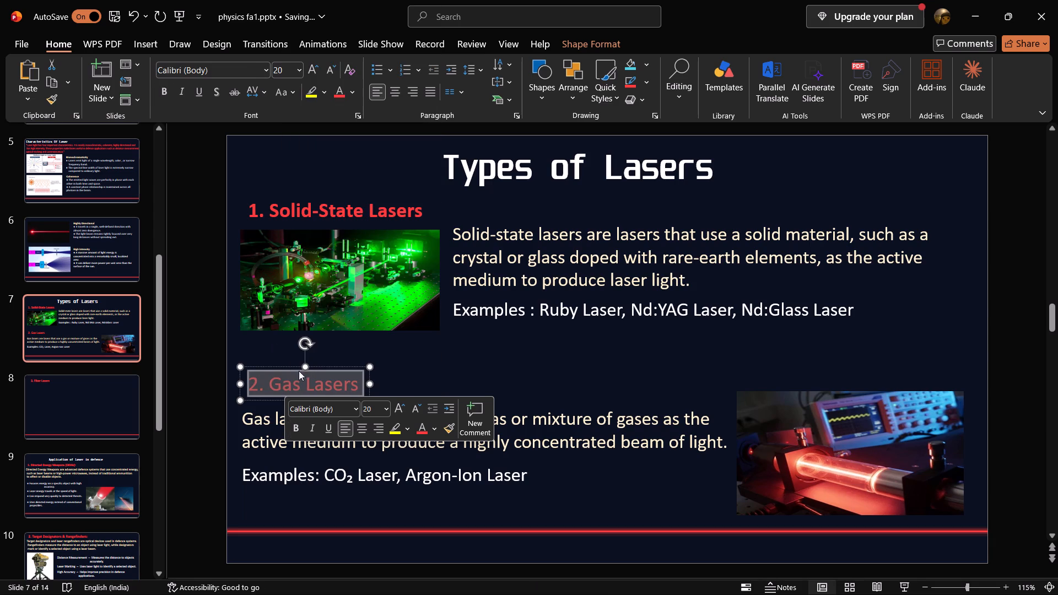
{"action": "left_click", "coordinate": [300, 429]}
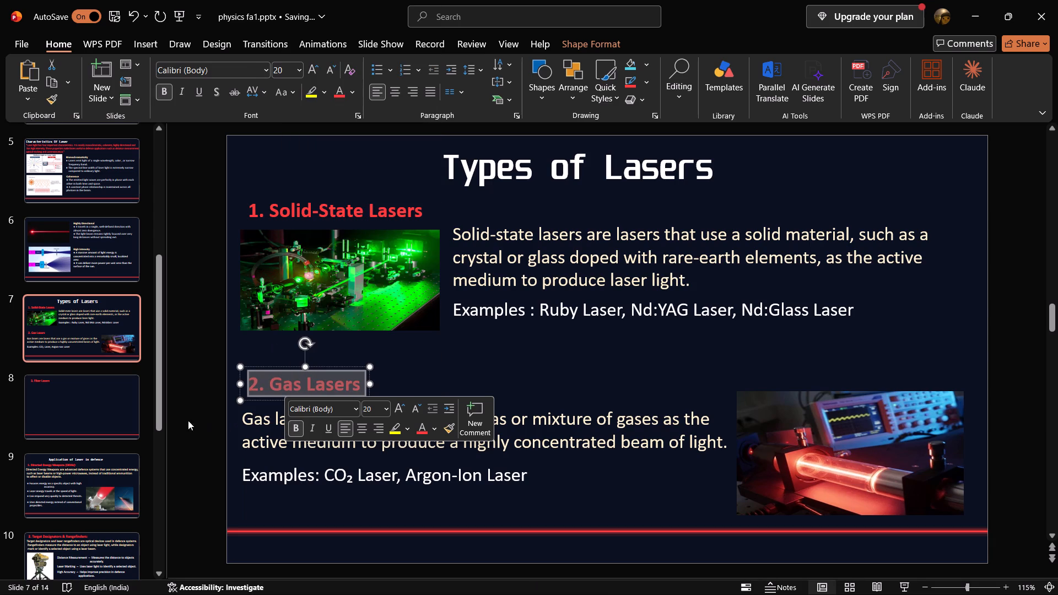
Move the "3. Fiber Lasers" heading on slide 8 into the slide's top-left corner.
{"action": "left_click", "coordinate": [112, 428]}
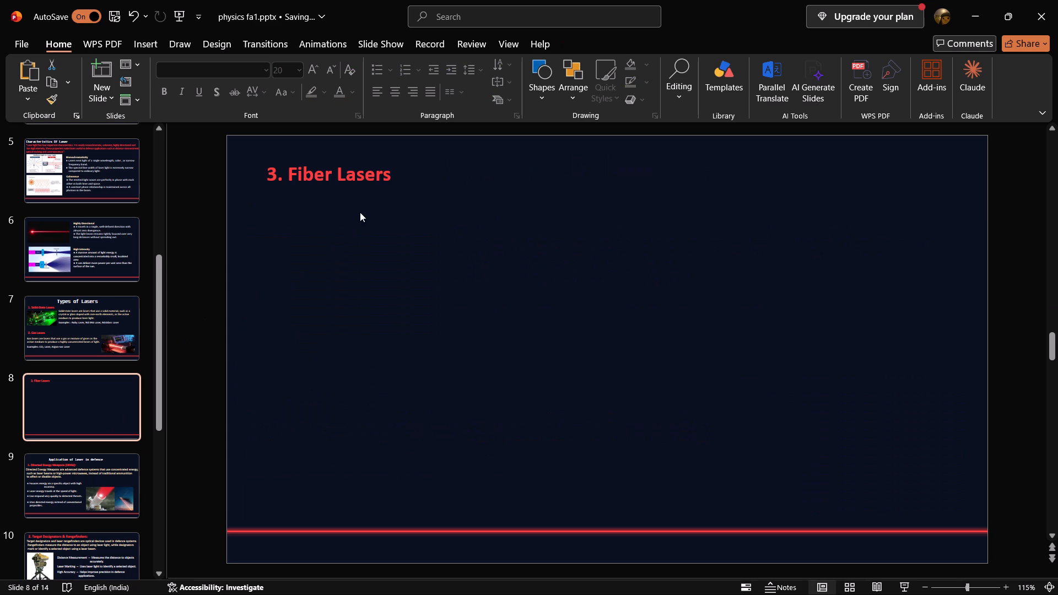
{"action": "left_click", "coordinate": [360, 212]}
{"action": "left_click", "coordinate": [373, 186]}
{"action": "left_click_drag", "start_coordinate": [376, 159], "coordinate": [372, 156]}
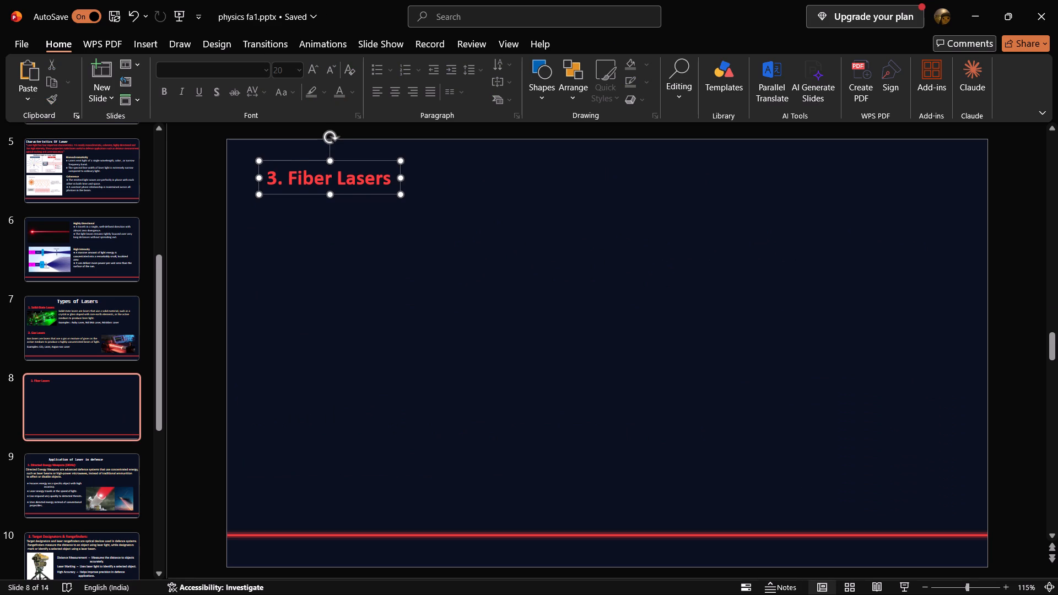
{"action": "left_click_drag", "start_coordinate": [372, 156], "coordinate": [348, 143]}
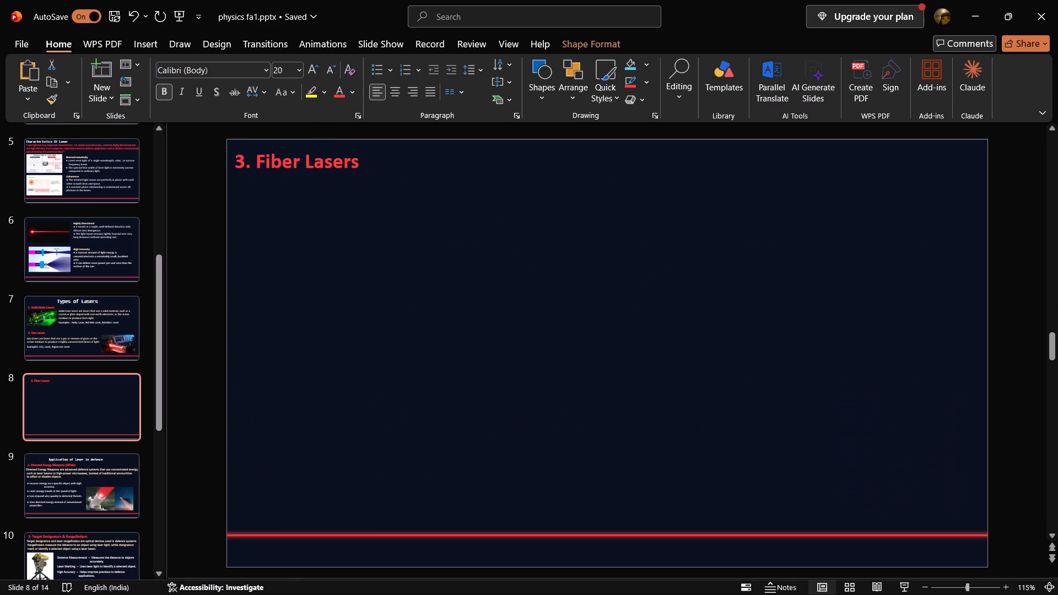
{"action": "left_click_drag", "start_coordinate": [348, 143], "coordinate": [348, 143]}
{"action": "left_click", "coordinate": [323, 232]}
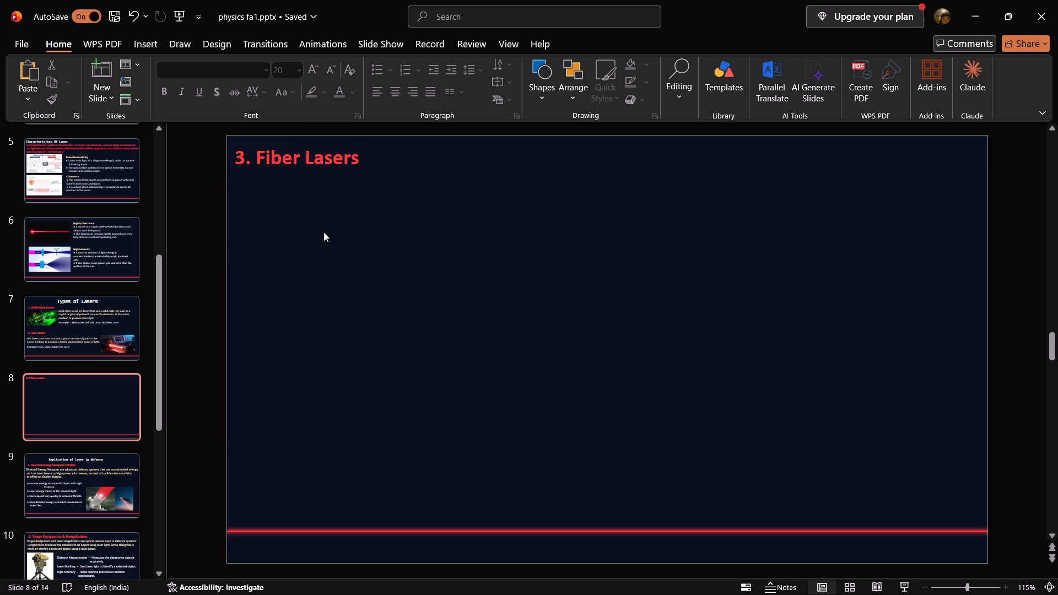
Switch to the gas lasers image search in Chrome and search Google Images for "fiber lasers" instead.
{"action": "left_click", "coordinate": [560, 208]}
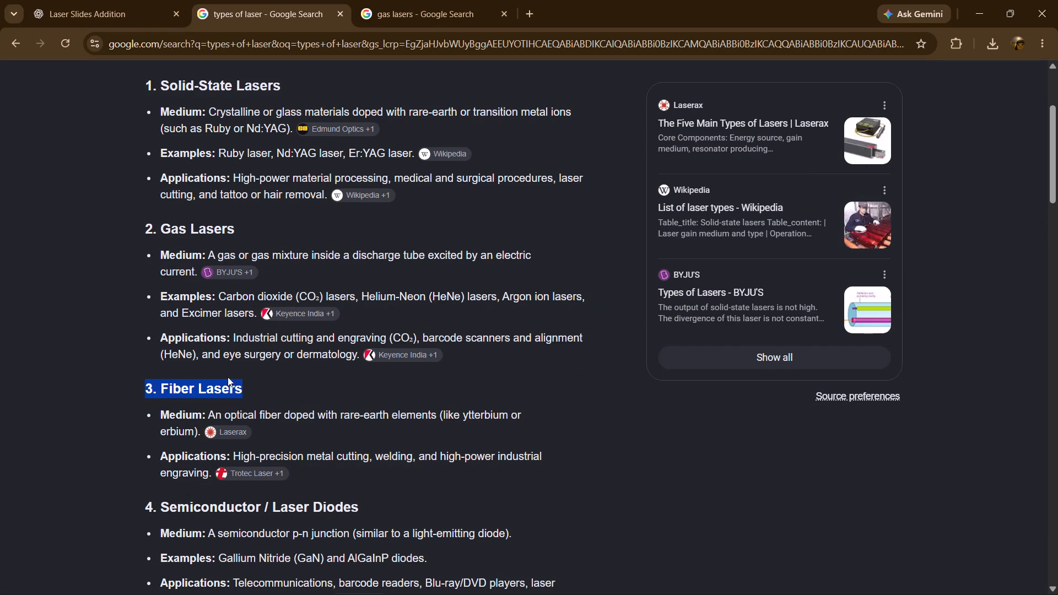
{"action": "left_click", "coordinate": [375, 10]}
{"action": "left_click_drag", "start_coordinate": [302, 93], "coordinate": [244, 89]}
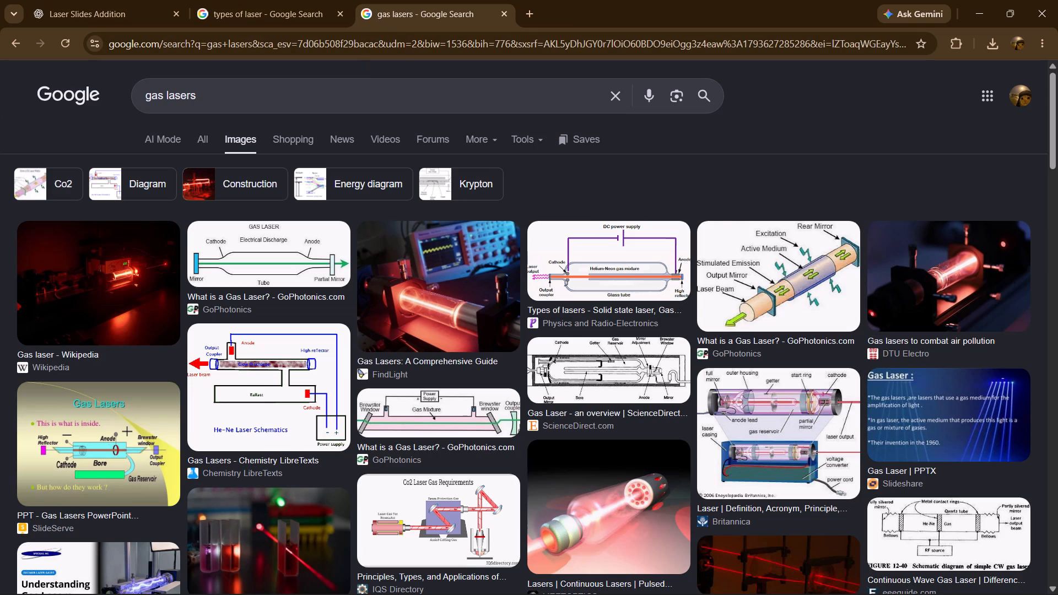
{"action": "left_click_drag", "start_coordinate": [244, 89], "coordinate": [150, 86]}
{"action": "key", "text": "equal"}
{"action": "key", "text": "BackSpace"}
{"action": "key", "text": "BackSpace"}
{"action": "key", "text": "BackSpace"}
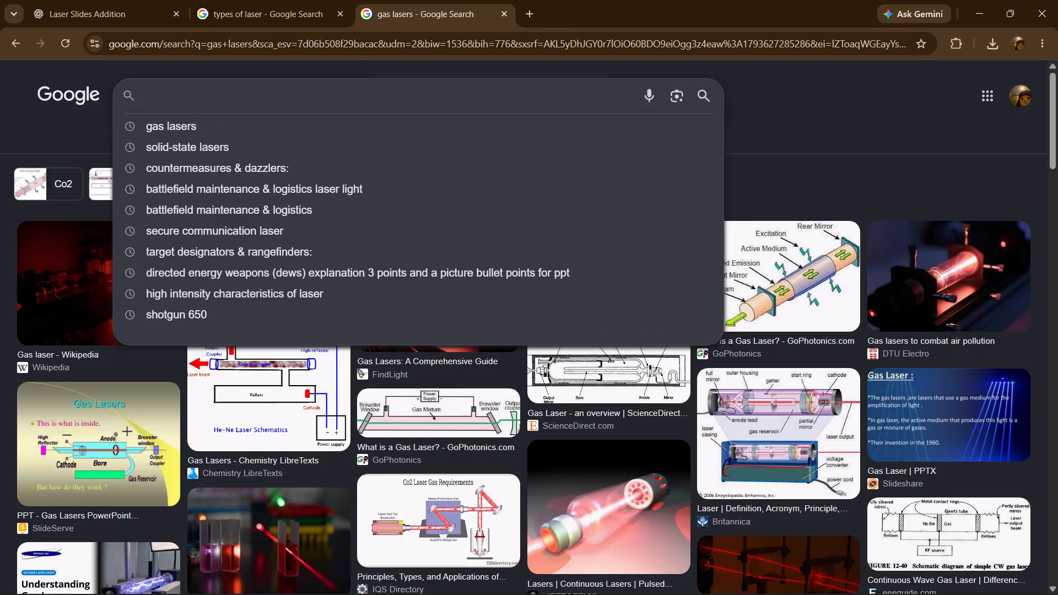
{"action": "type", "text": "fiber"}
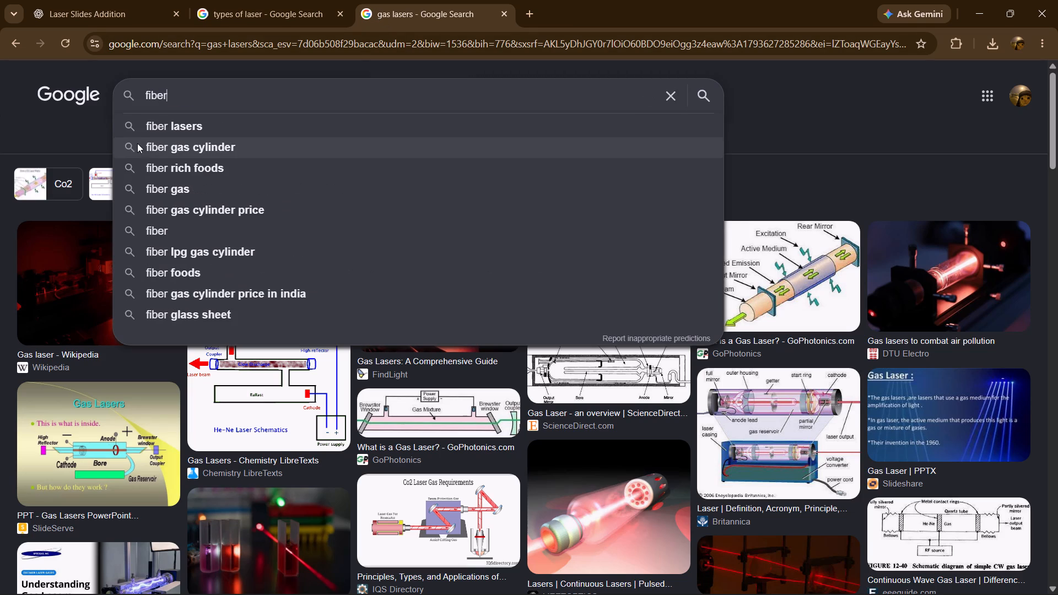
{"action": "left_click", "coordinate": [166, 123]}
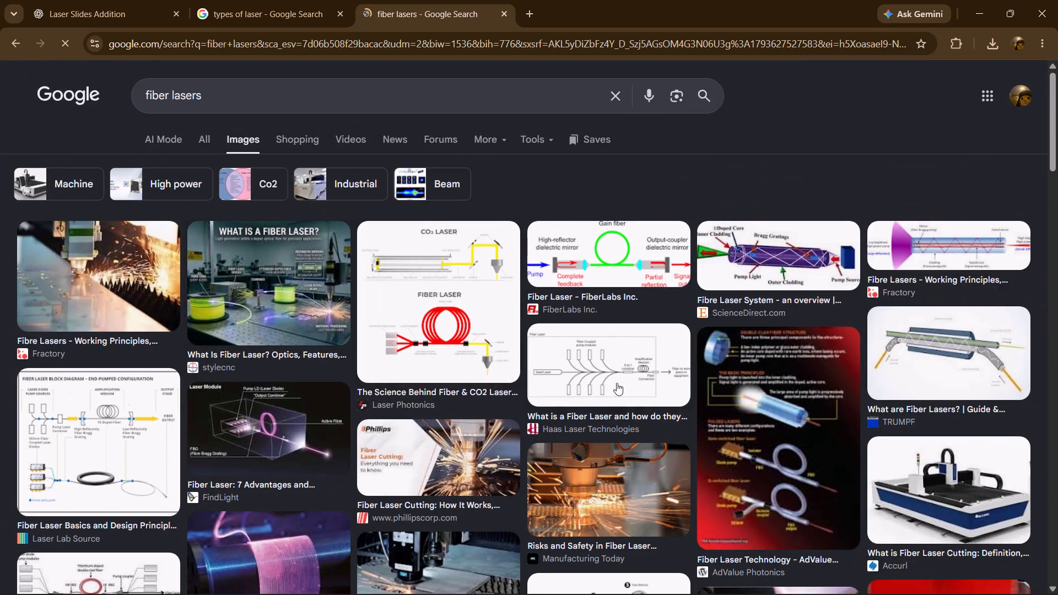
Look through the "fiber lasers" image results for a picture suitable for slide 8.
{"action": "scroll", "coordinate": [493, 232], "scroll_direction": "down", "scroll_amount": 2}
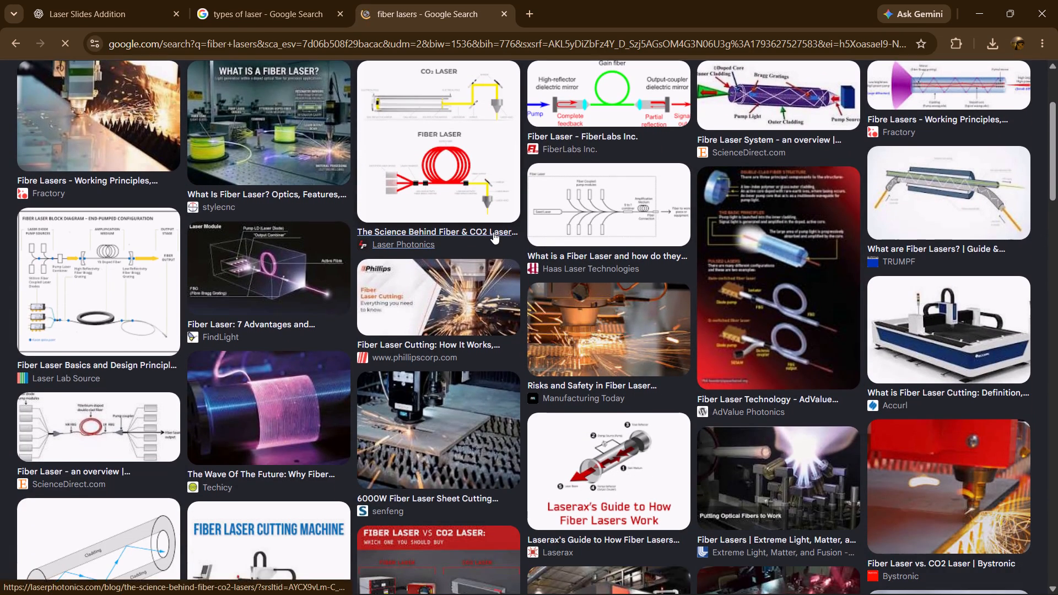
{"action": "scroll", "coordinate": [493, 232], "scroll_direction": "down", "scroll_amount": 2}
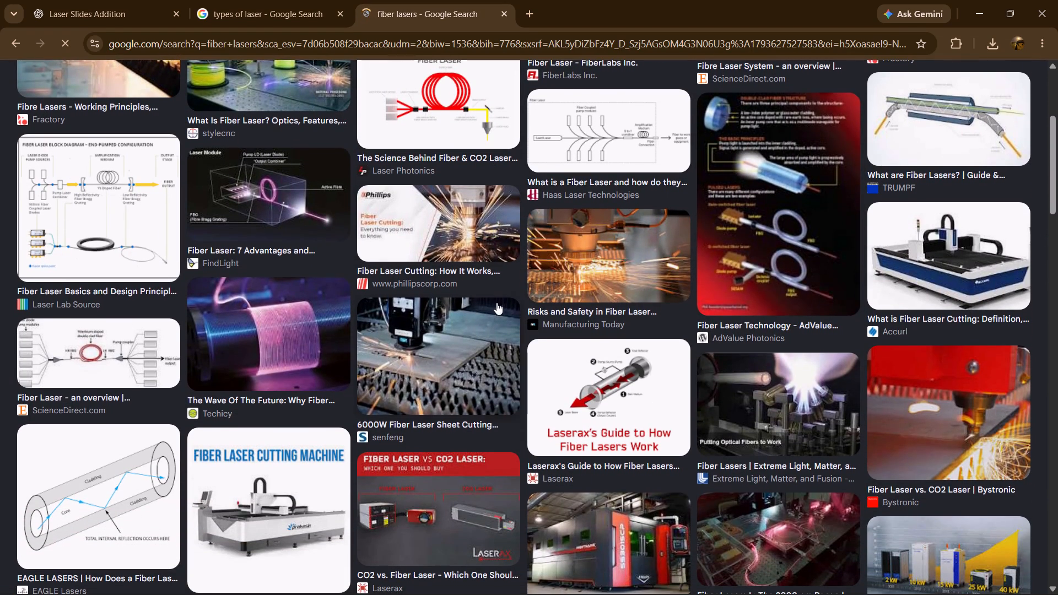
{"action": "scroll", "coordinate": [643, 419], "scroll_direction": "down", "scroll_amount": 2}
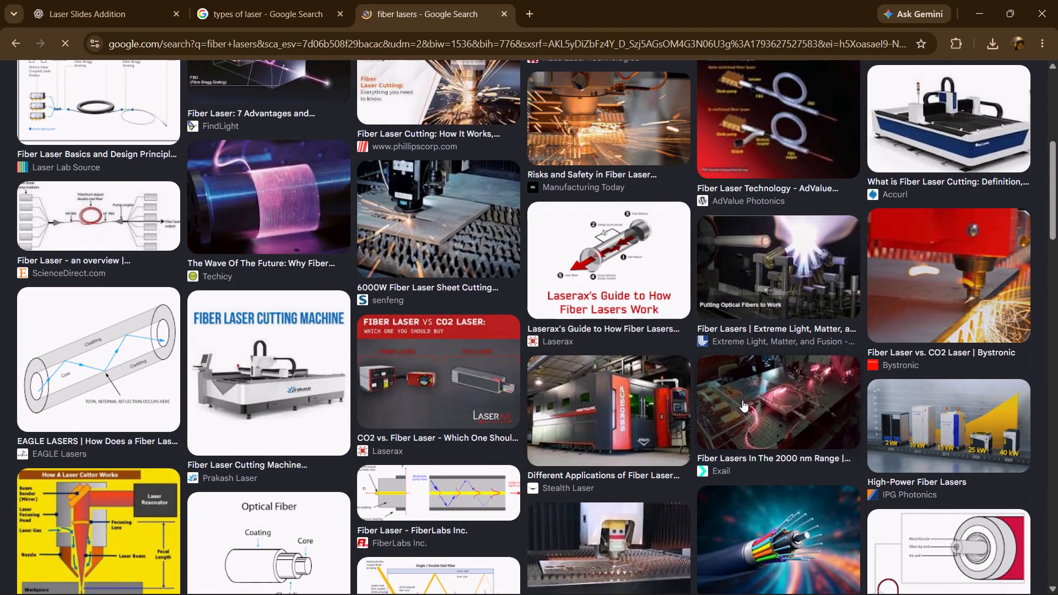
{"action": "left_click", "coordinate": [769, 420]}
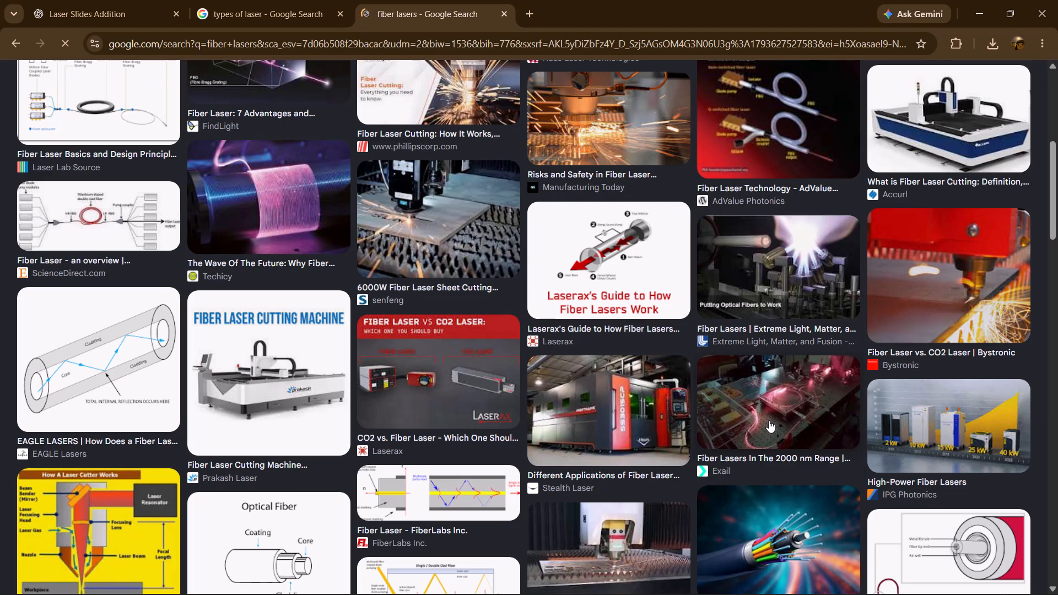
{"action": "scroll", "coordinate": [769, 420], "scroll_direction": "down", "scroll_amount": 1}
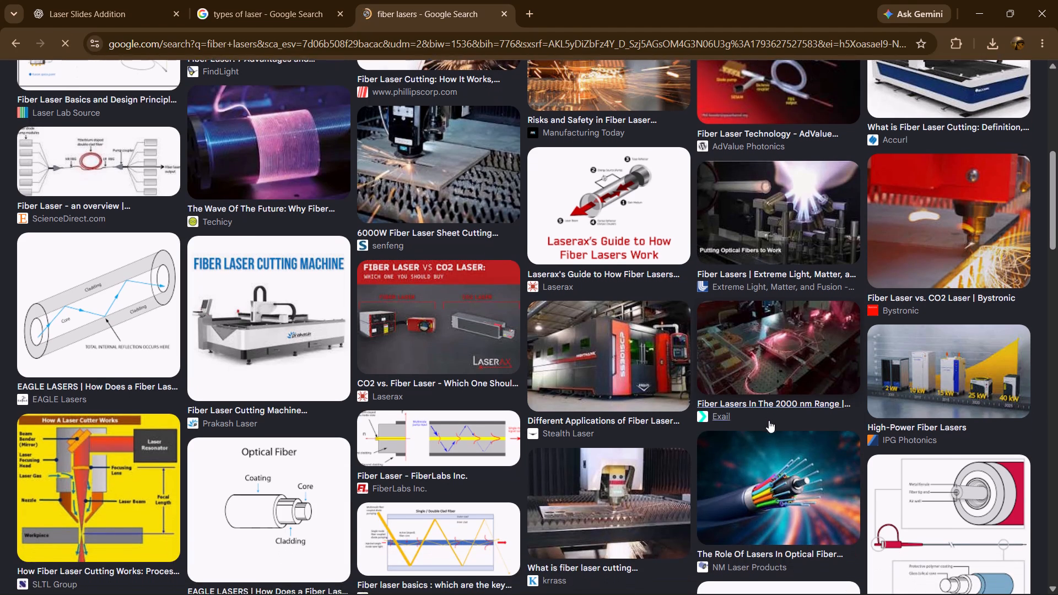
{"action": "scroll", "coordinate": [769, 420], "scroll_direction": "down", "scroll_amount": 1}
{"action": "triple_click", "coordinate": [774, 335]}
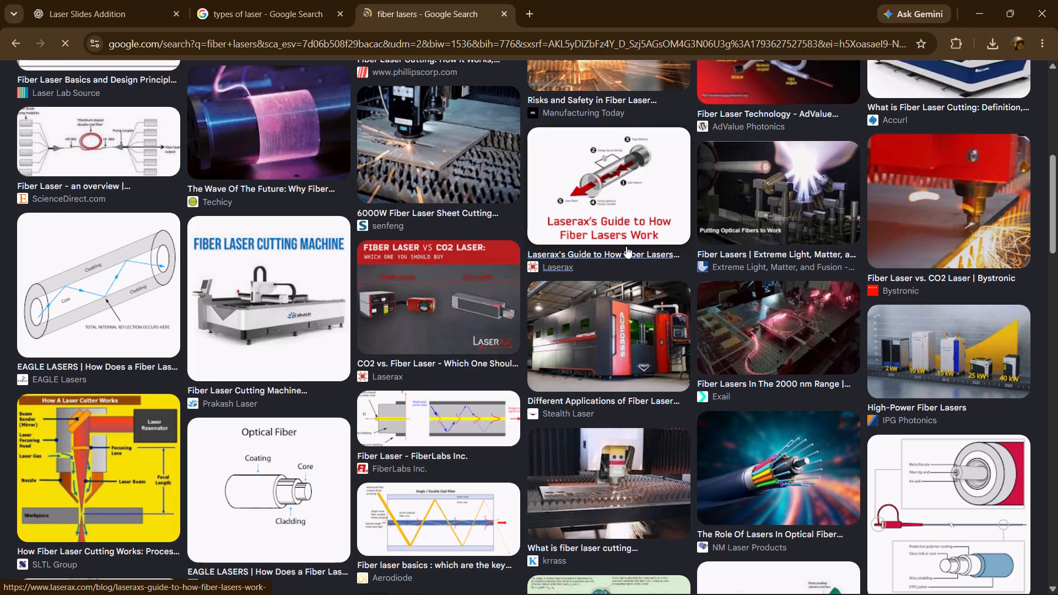
{"action": "left_click_drag", "start_coordinate": [626, 246], "coordinate": [191, 93]}
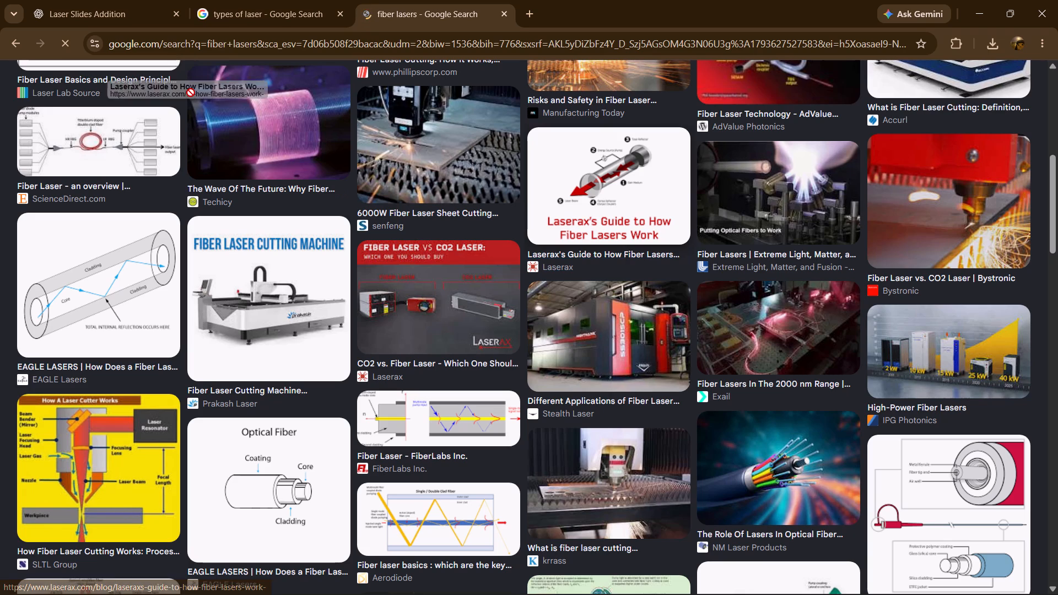
{"action": "left_click_drag", "start_coordinate": [191, 93], "coordinate": [619, 334]}
{"action": "scroll", "coordinate": [687, 271], "scroll_direction": "up", "scroll_amount": 1}
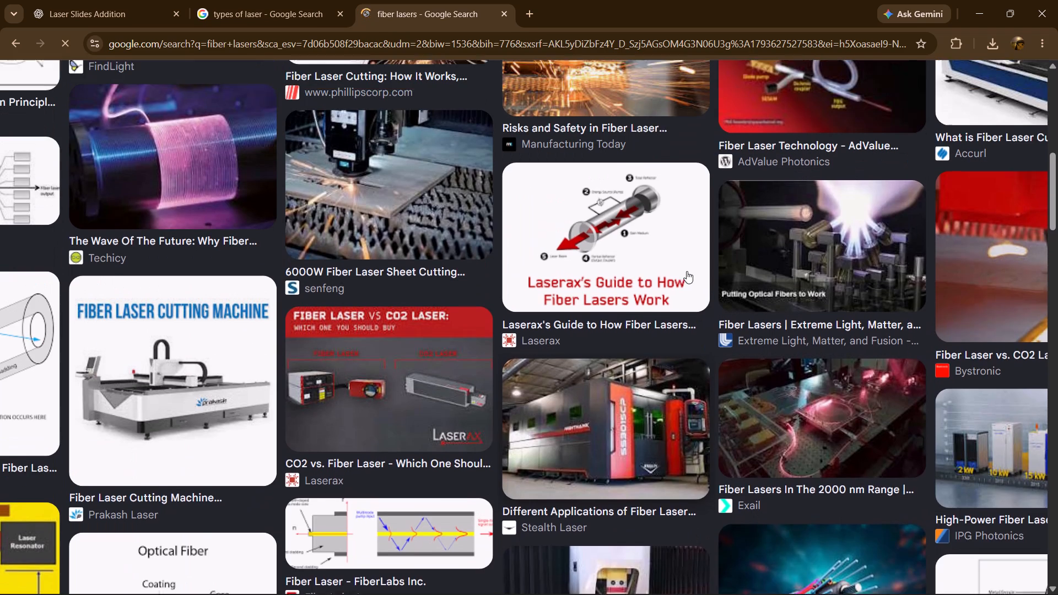
{"action": "scroll", "coordinate": [687, 271], "scroll_direction": "up", "scroll_amount": 1}
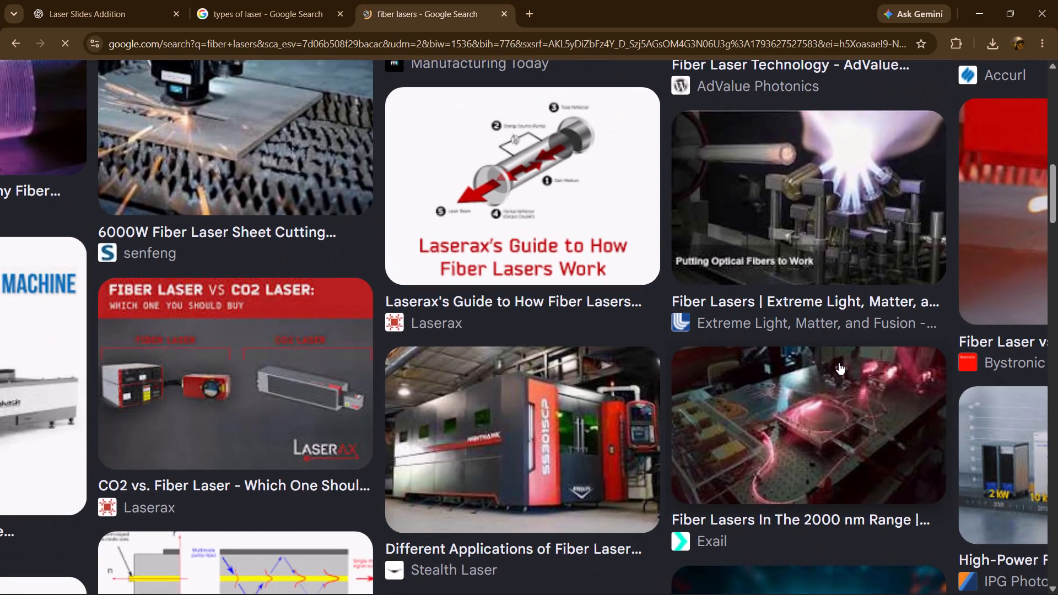
{"action": "scroll", "coordinate": [839, 363], "scroll_direction": "left", "scroll_amount": 2}
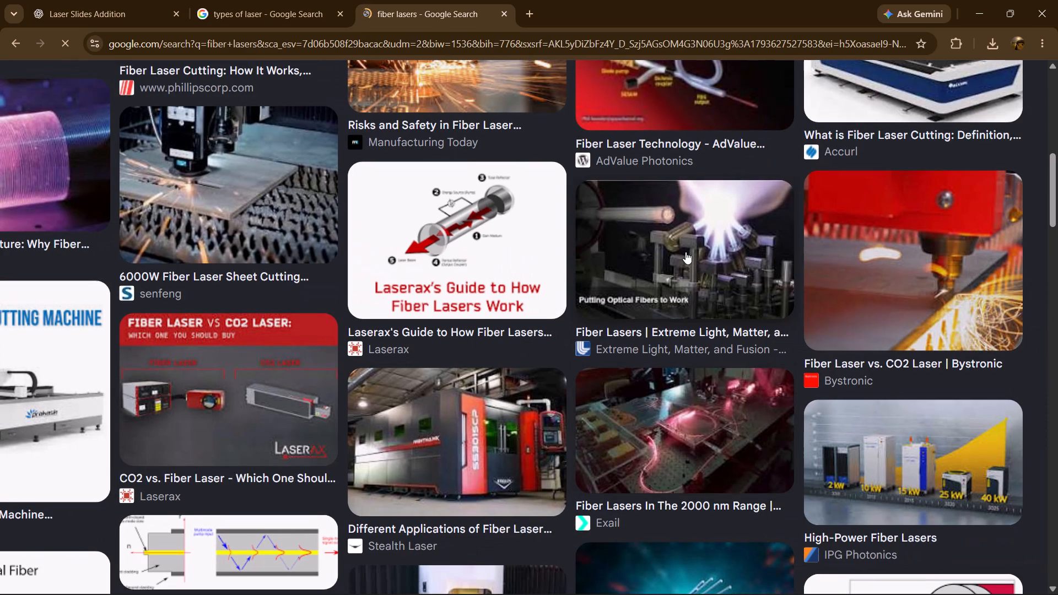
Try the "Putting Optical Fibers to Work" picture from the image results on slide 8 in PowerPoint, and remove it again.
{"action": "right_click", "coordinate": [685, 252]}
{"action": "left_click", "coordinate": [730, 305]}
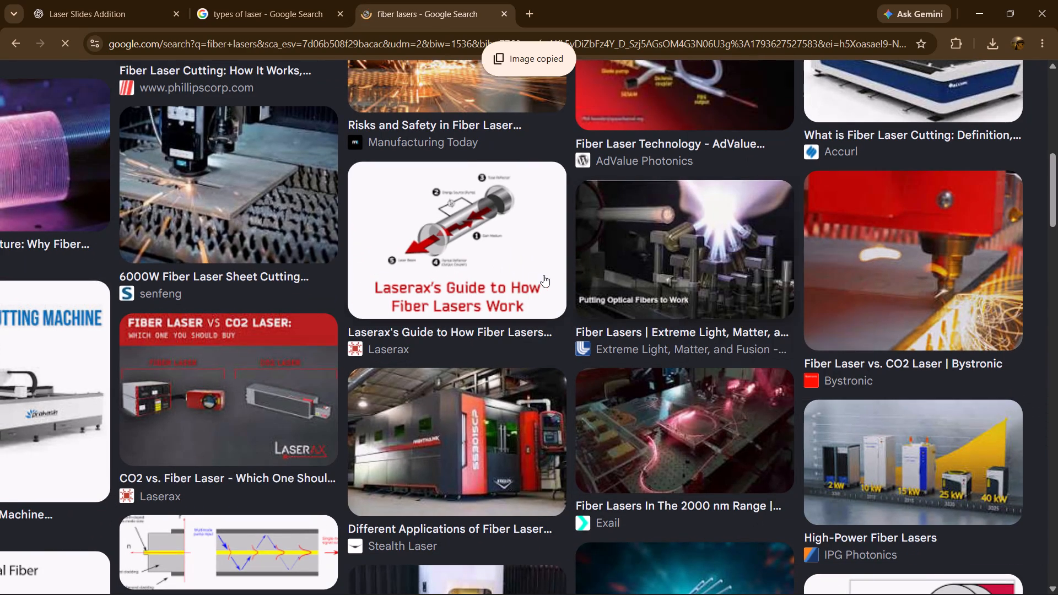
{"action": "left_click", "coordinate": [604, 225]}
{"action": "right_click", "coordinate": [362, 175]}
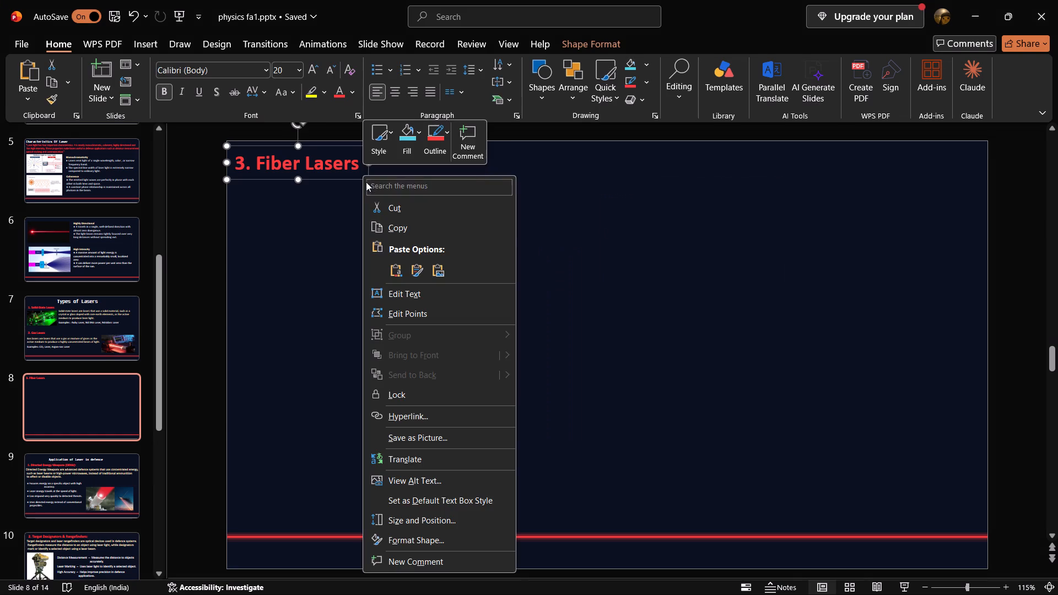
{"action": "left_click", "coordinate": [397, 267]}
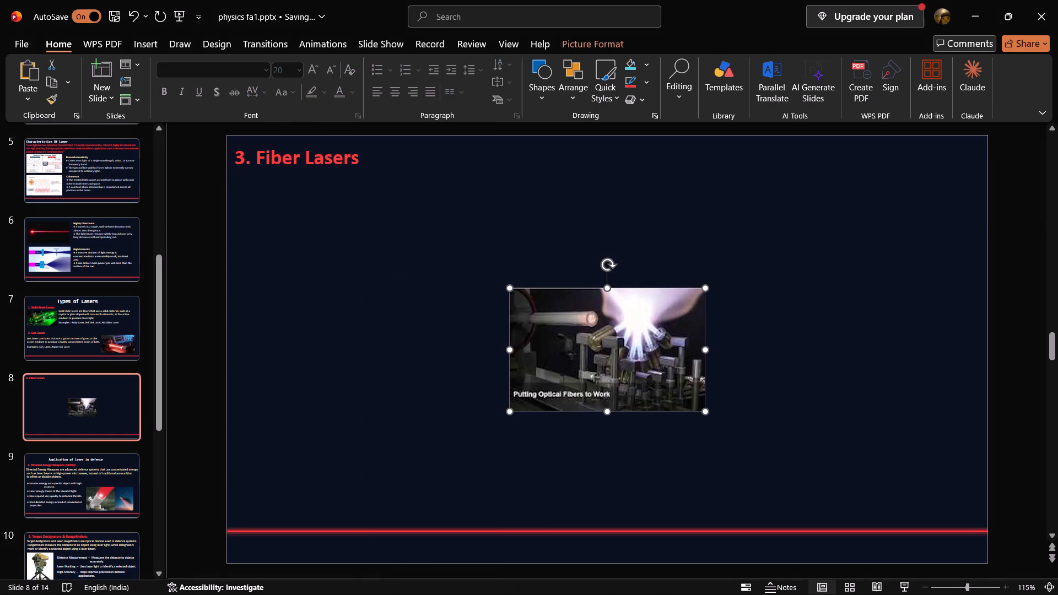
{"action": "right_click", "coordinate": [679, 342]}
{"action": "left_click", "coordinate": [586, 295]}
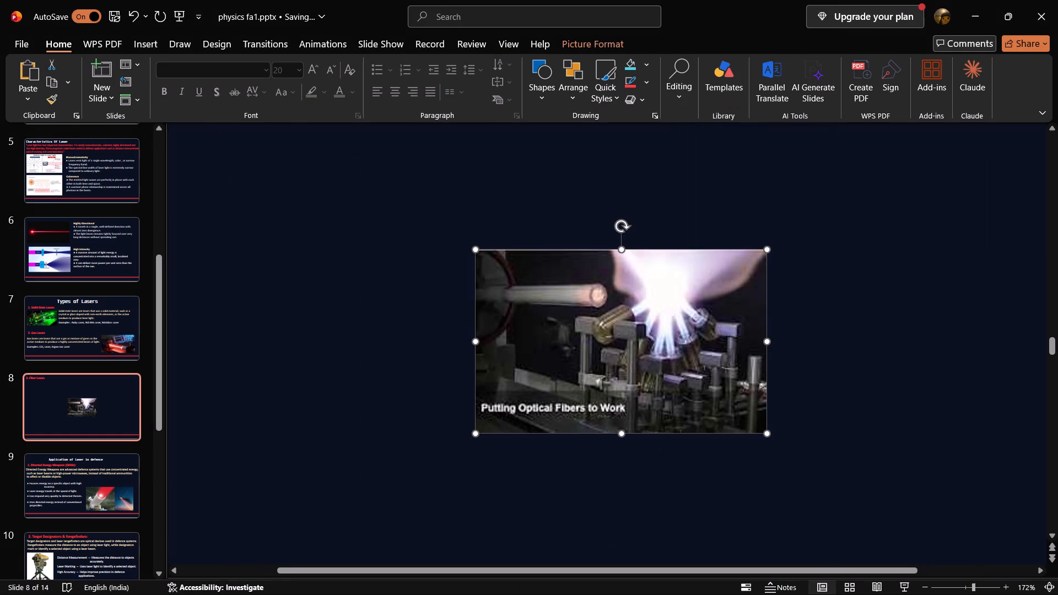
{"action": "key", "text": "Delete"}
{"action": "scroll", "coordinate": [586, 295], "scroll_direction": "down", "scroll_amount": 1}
Copy Exail's "Fiber Lasers In The 2000 nm Range" picture from the Chrome image results and paste it onto slide 8 in PowerPoint.
{"action": "left_click", "coordinate": [634, 247]}
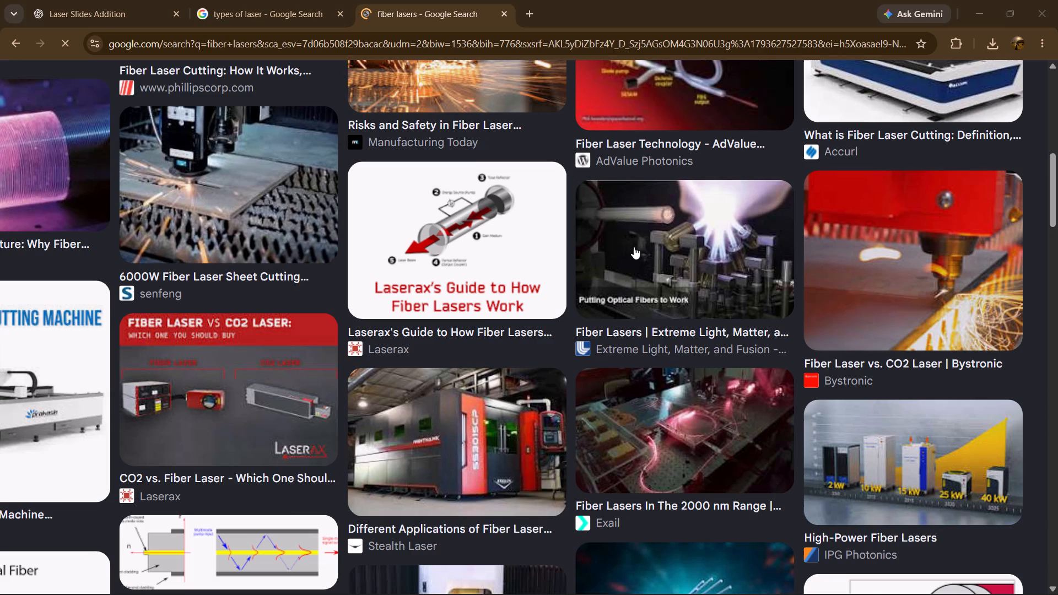
{"action": "scroll", "coordinate": [677, 304], "scroll_direction": "right", "scroll_amount": 1}
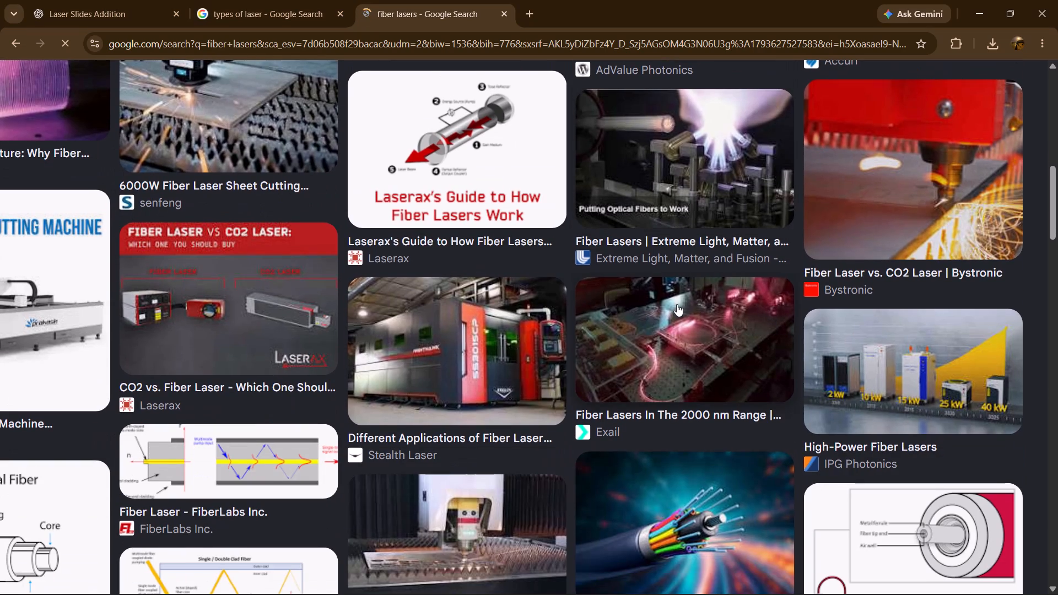
{"action": "right_click", "coordinate": [666, 297]}
{"action": "left_click", "coordinate": [735, 361]}
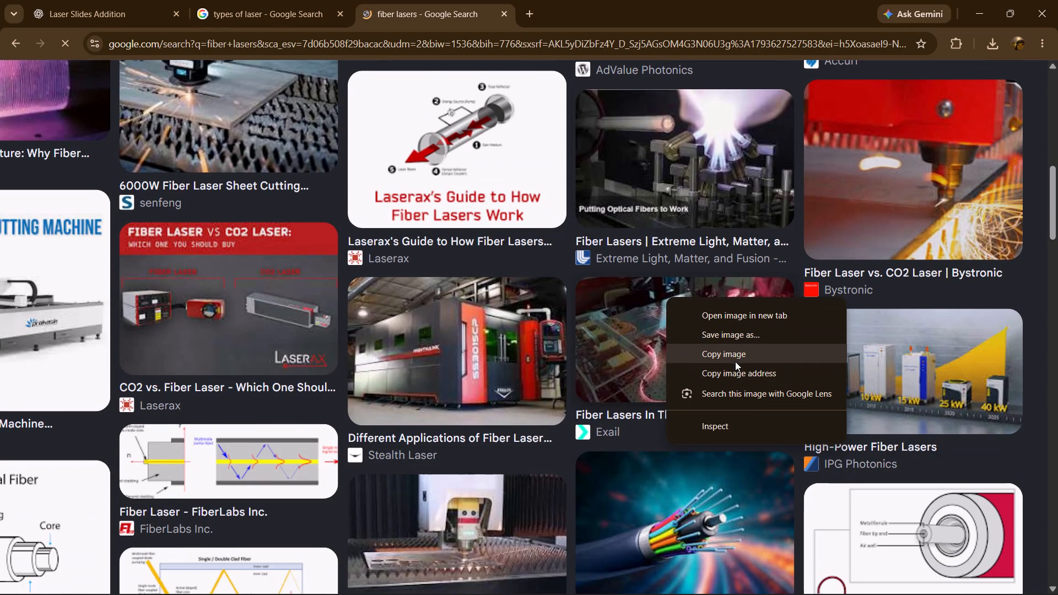
{"action": "left_click", "coordinate": [713, 225]}
{"action": "scroll", "coordinate": [518, 245], "scroll_direction": "up", "scroll_amount": 1}
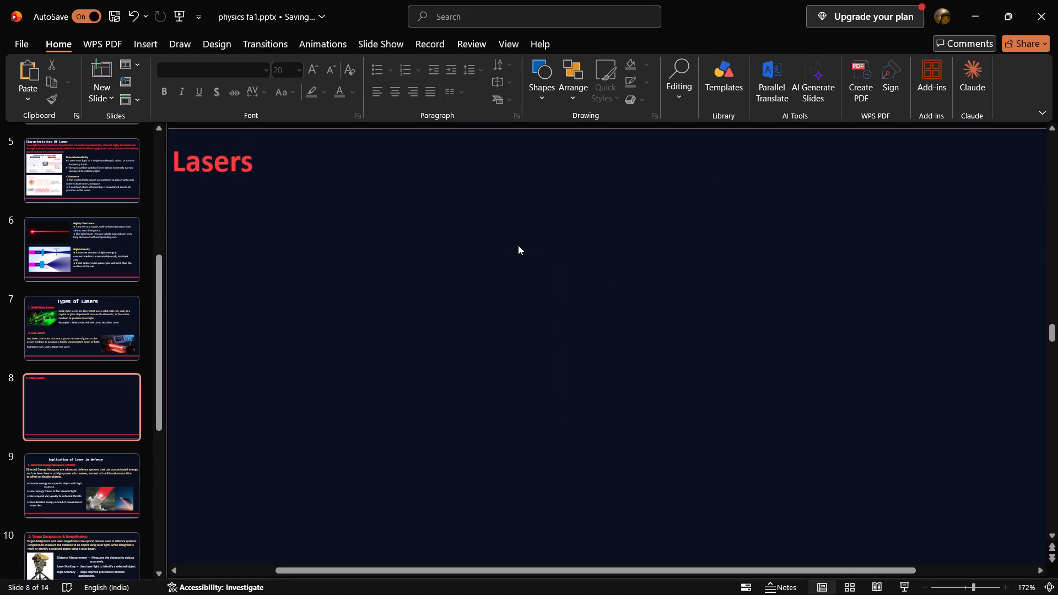
{"action": "scroll", "coordinate": [518, 245], "scroll_direction": "up", "scroll_amount": 1}
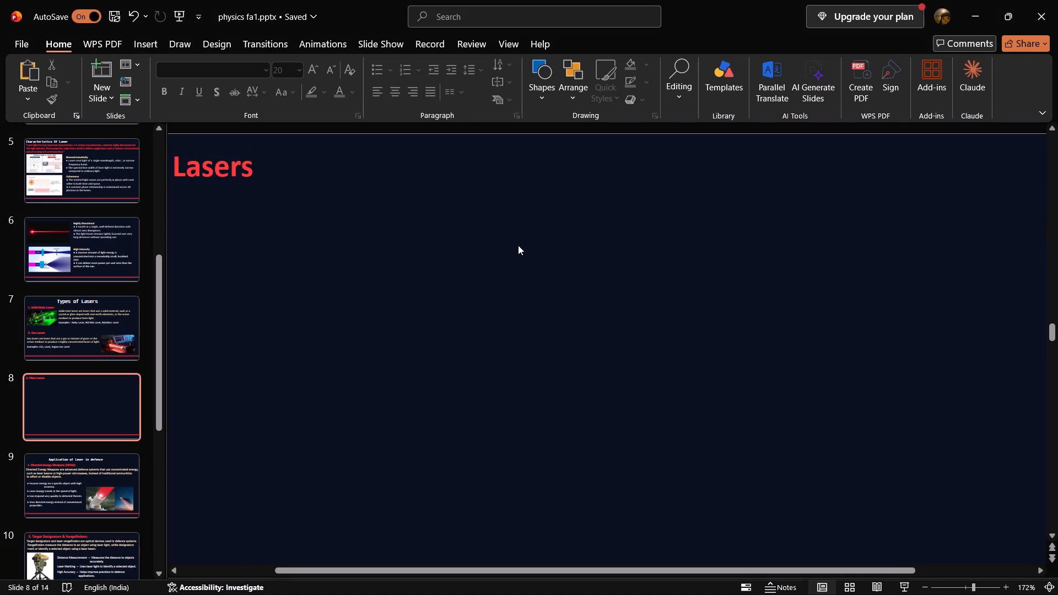
{"action": "key", "text": "ctrl+v"}
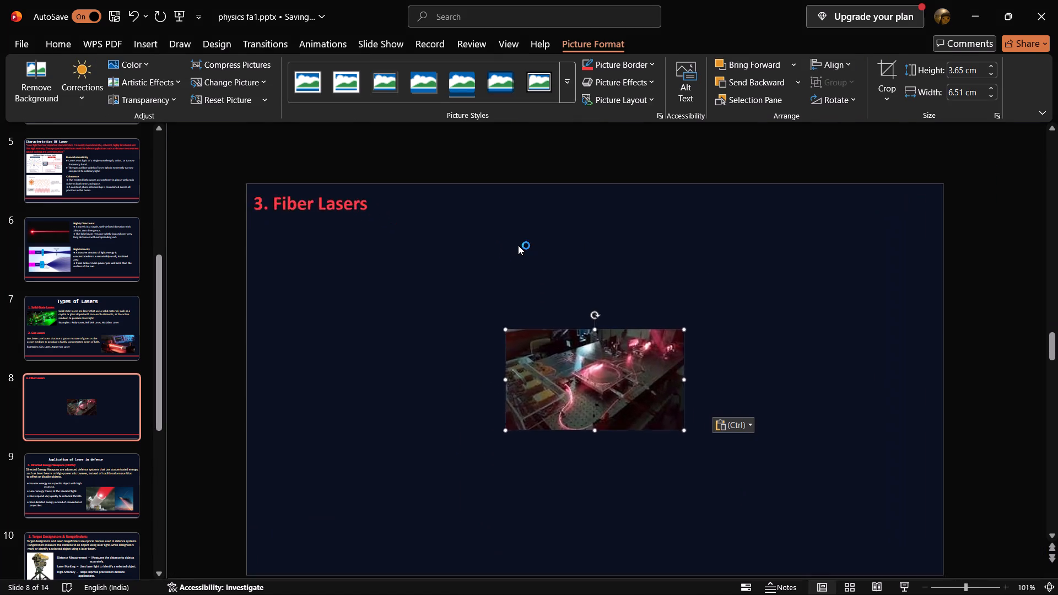
Position the pasted fiber laser picture directly below the "3. Fiber Lasers" heading, near the slide's left edge.
{"action": "left_click", "coordinate": [586, 347]}
{"action": "left_click_drag", "start_coordinate": [586, 347], "coordinate": [323, 258]}
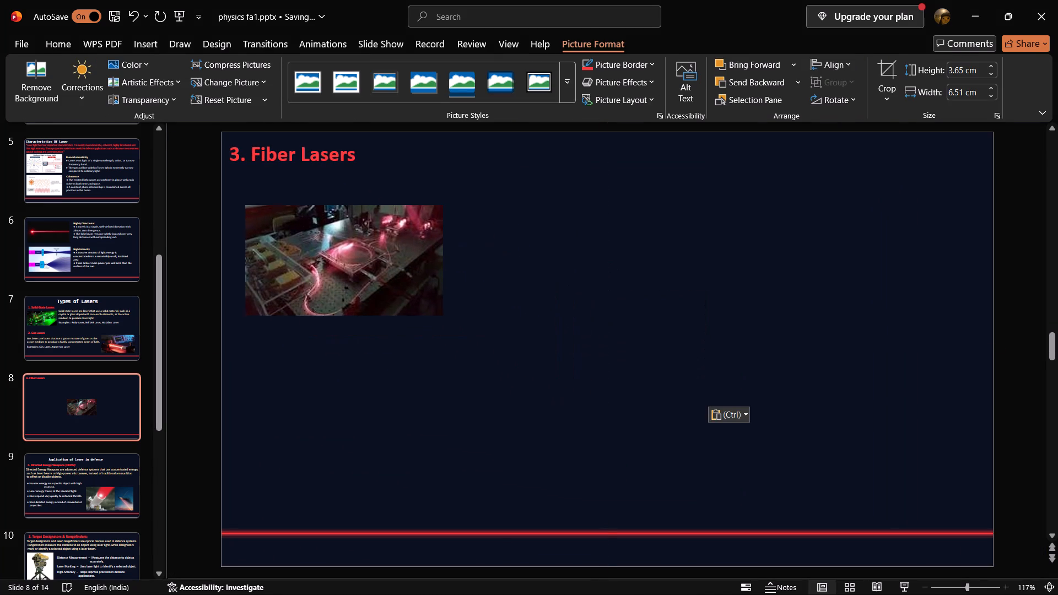
{"action": "left_click_drag", "start_coordinate": [323, 258], "coordinate": [311, 232]}
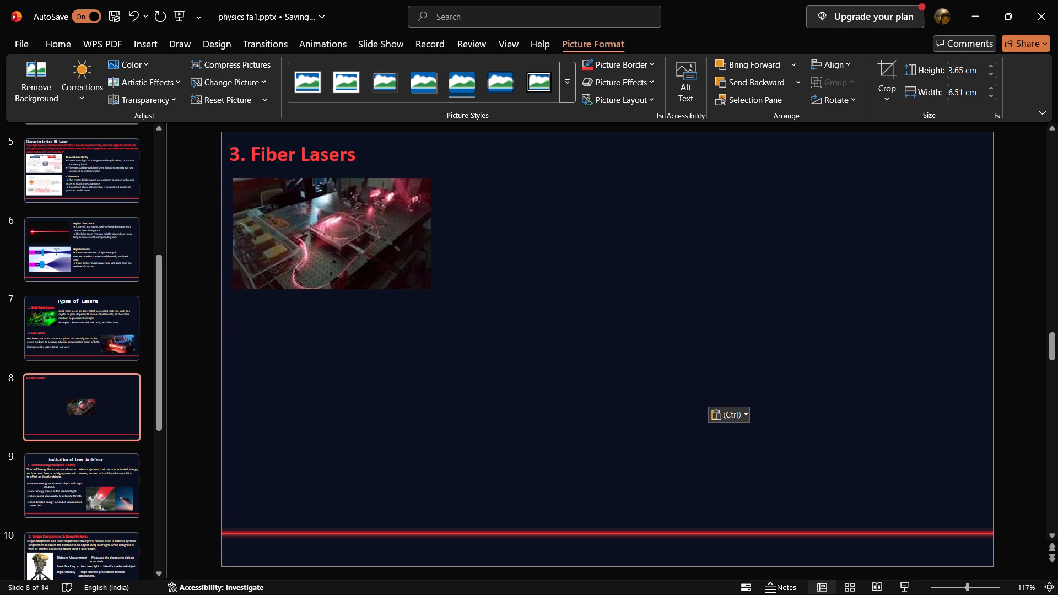
{"action": "left_click_drag", "start_coordinate": [311, 232], "coordinate": [314, 233]}
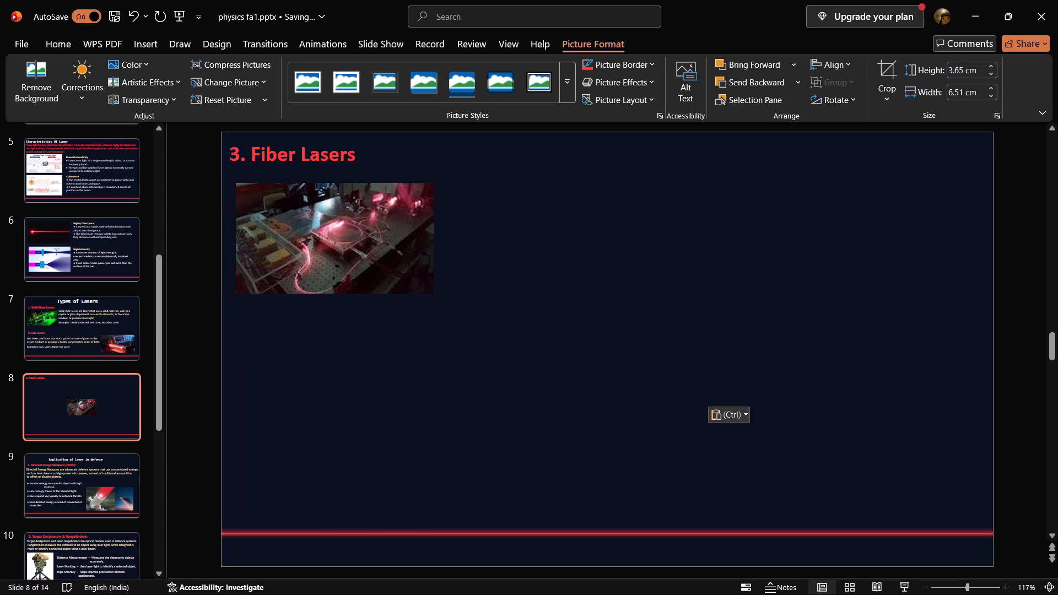
{"action": "left_click_drag", "start_coordinate": [314, 233], "coordinate": [310, 228]}
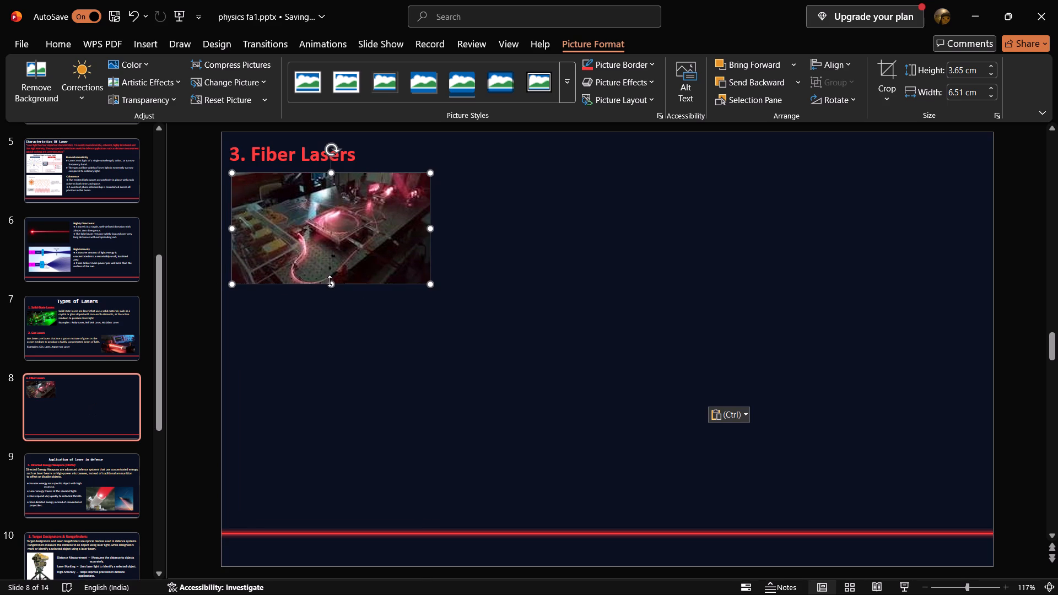
Reduce the fiber laser picture to about 2.9 cm high and narrow it slightly from its right side.
{"action": "left_click_drag", "start_coordinate": [330, 281], "coordinate": [334, 261]}
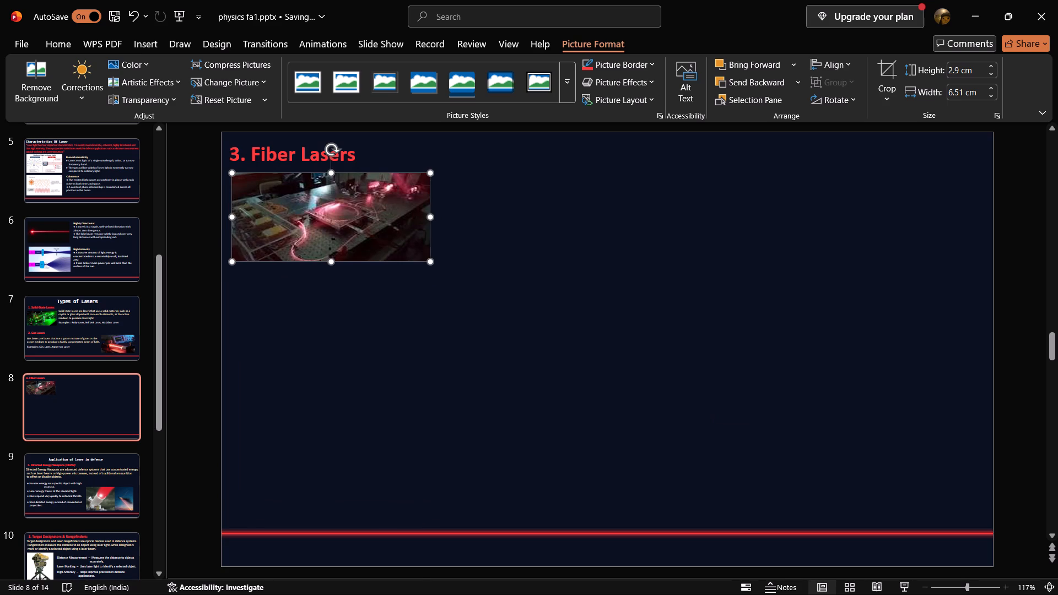
{"action": "left_click_drag", "start_coordinate": [431, 215], "coordinate": [406, 214]}
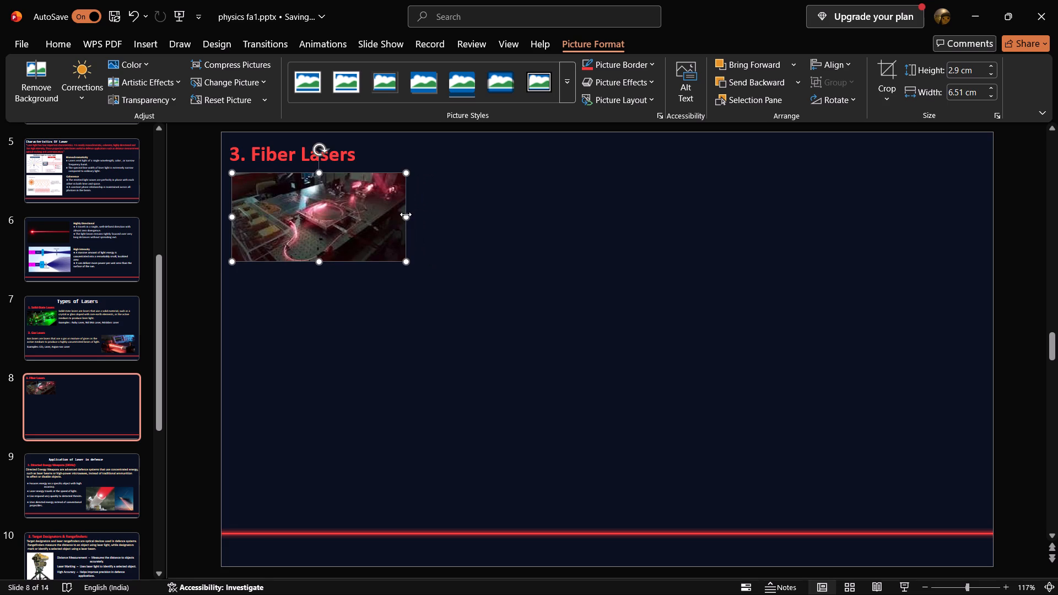
{"action": "left_click", "coordinate": [403, 344]}
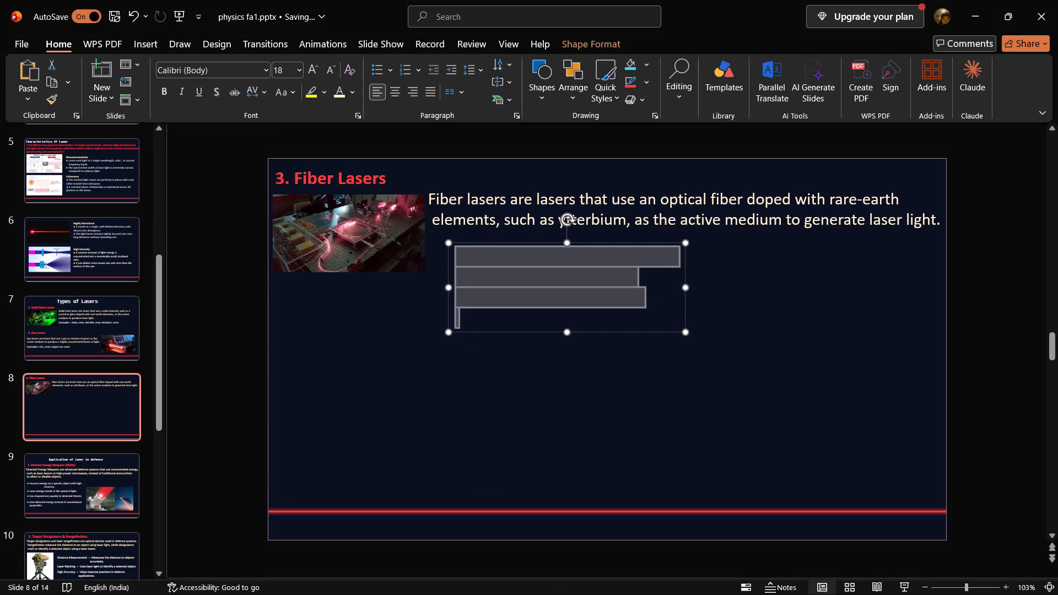
{"action": "left_click", "coordinate": [336, 96]}
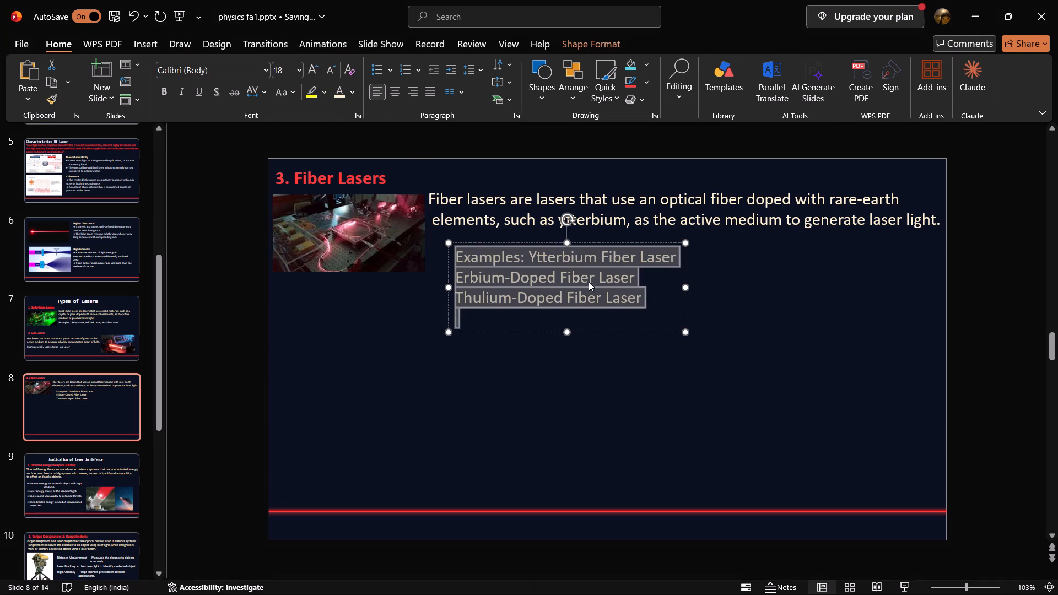
Separate the listed examples with commas, starting with one after "Ytterbium Fiber Laser".
{"action": "left_click", "coordinate": [607, 278]}
{"action": "left_click", "coordinate": [680, 256]}
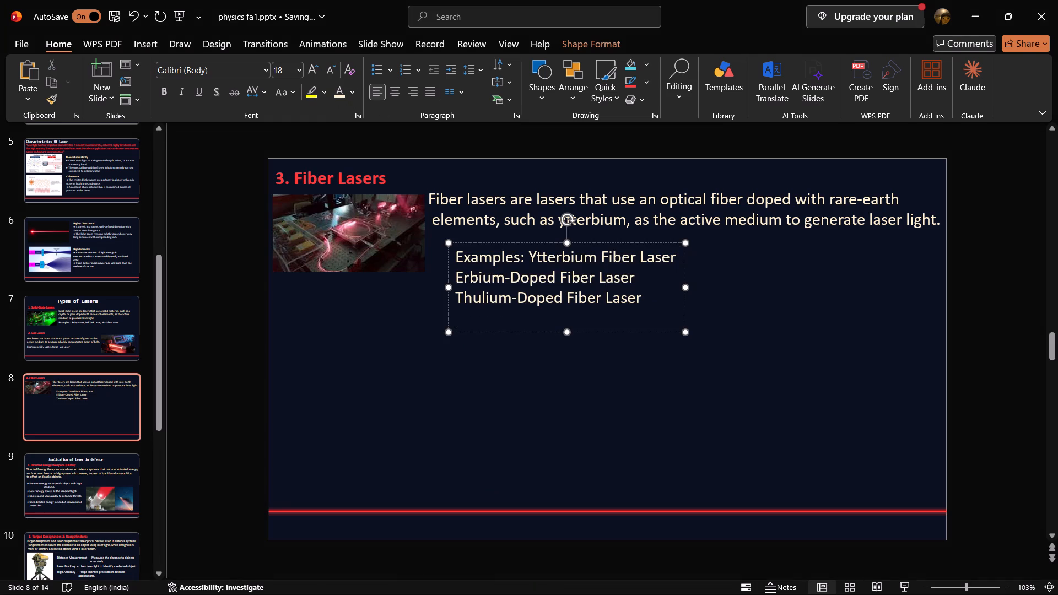
{"action": "left_click", "coordinate": [678, 256]}
{"action": "left_click", "coordinate": [674, 255]}
{"action": "key", "text": "comma"}
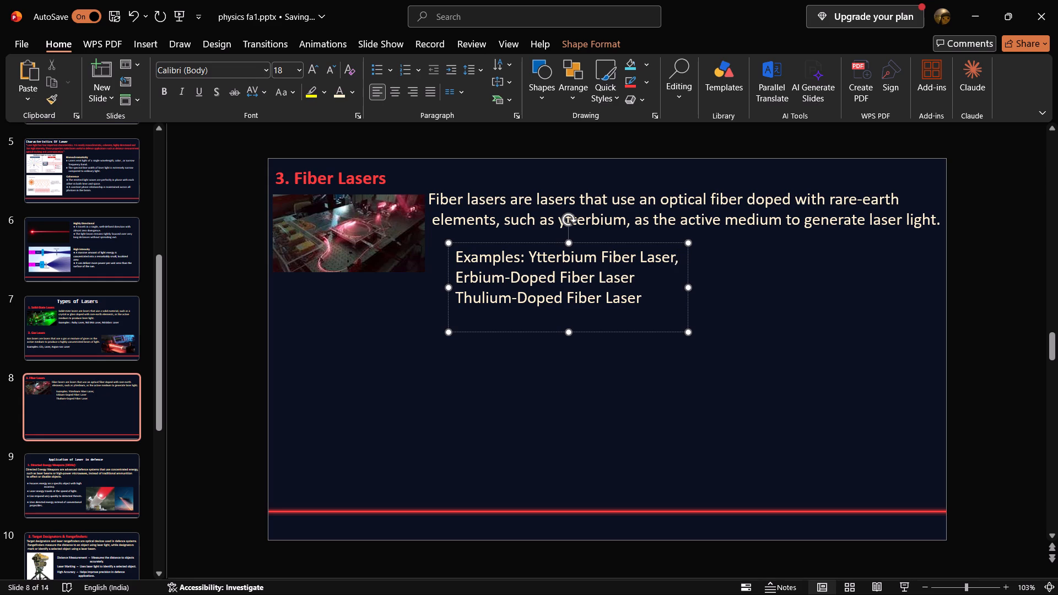
{"action": "left_click", "coordinate": [444, 275]}
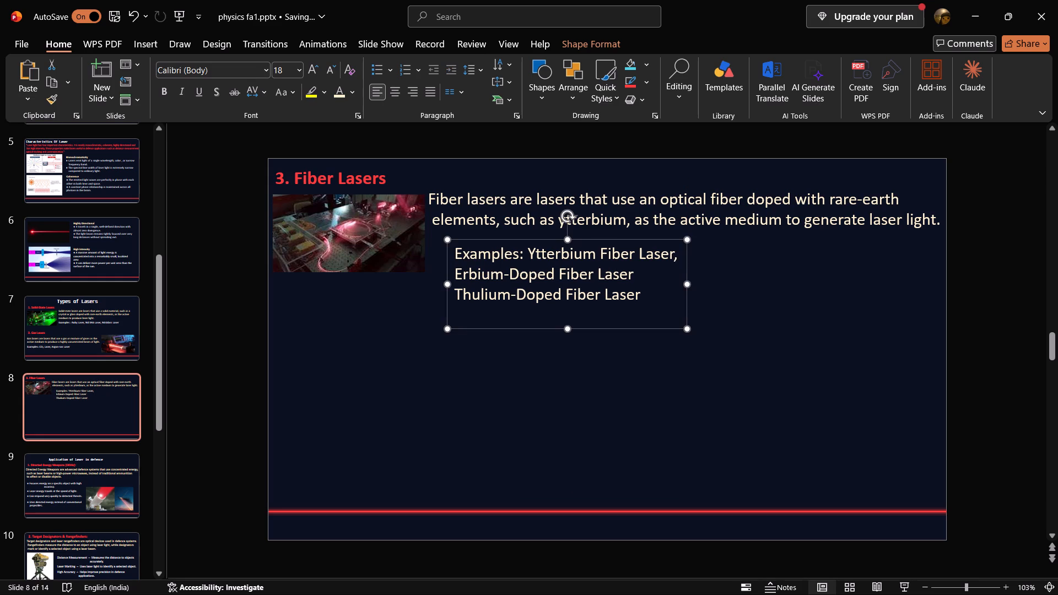
{"action": "left_click", "coordinate": [465, 278]}
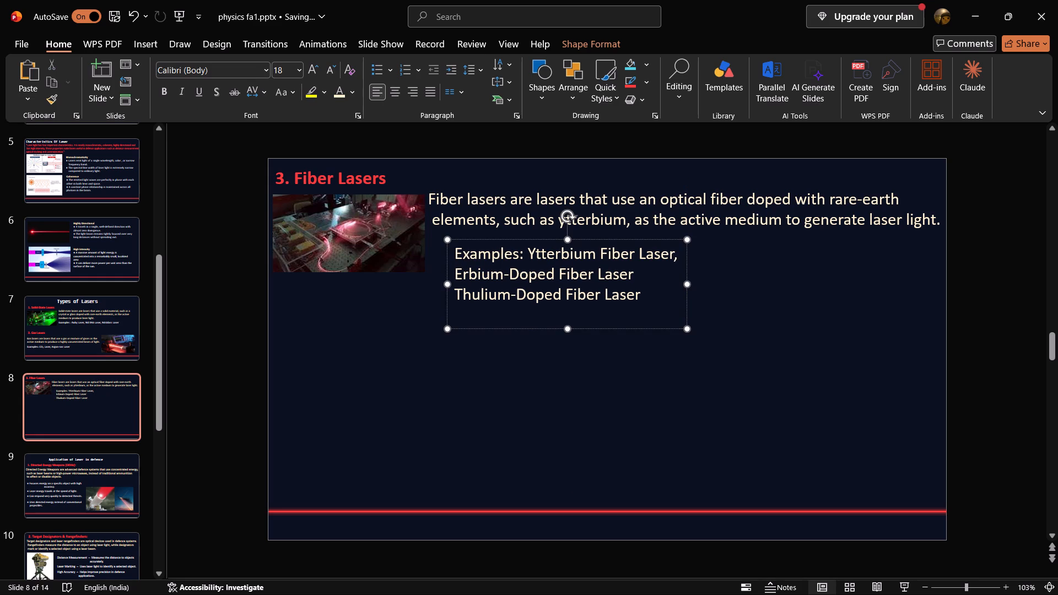
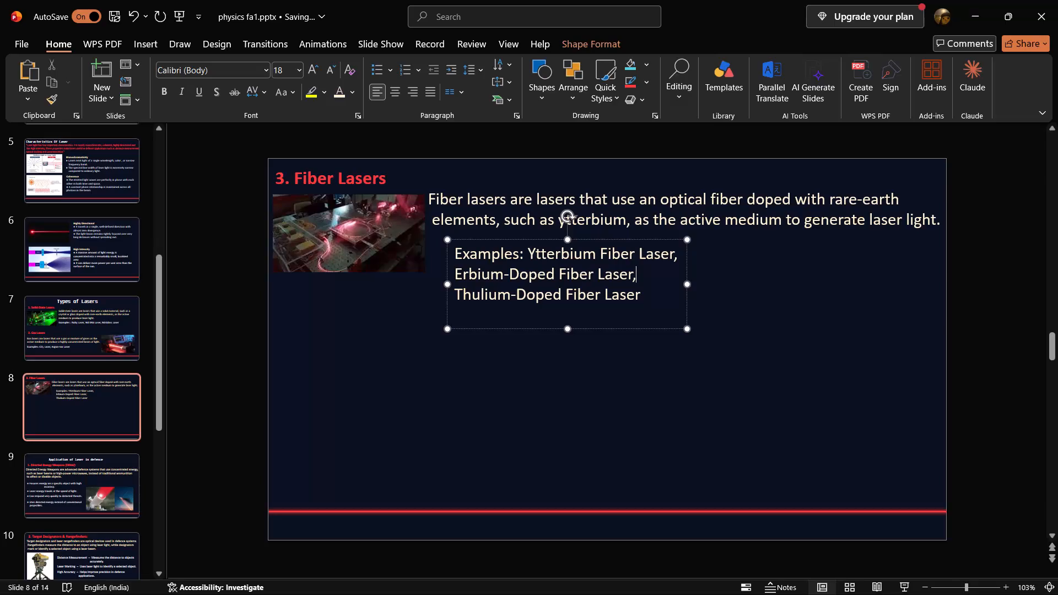
Reflow the examples onto two lines with only "Thulium-Doped Fiber Laser" on the second, and move the box up beneath the definition.
{"action": "left_click", "coordinate": [453, 272]}
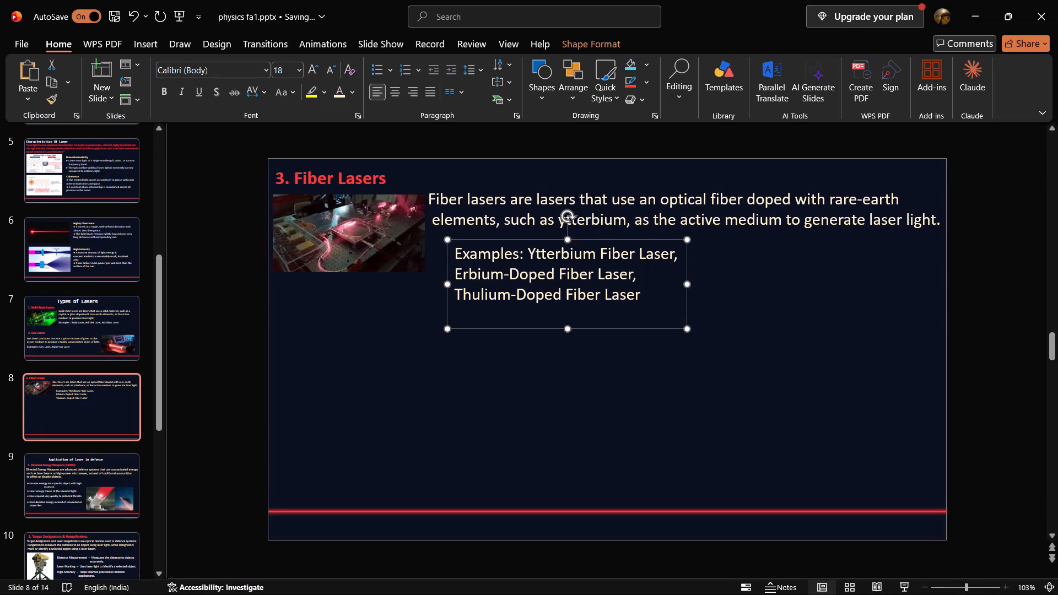
{"action": "left_click", "coordinate": [458, 272]}
{"action": "key", "text": "Left"}
{"action": "key", "text": "BackSpace"}
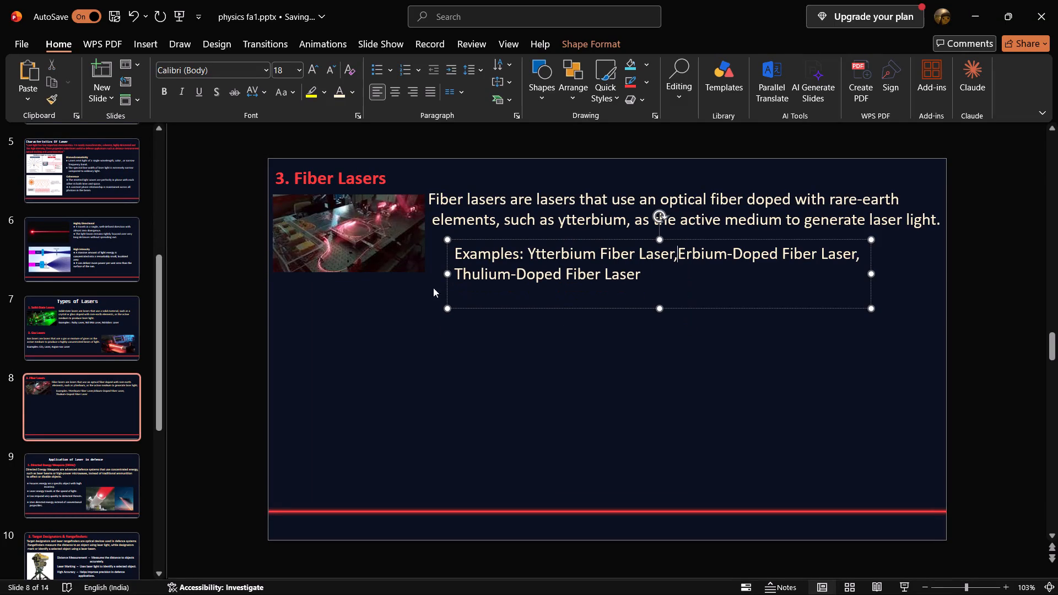
{"action": "left_click", "coordinate": [465, 279]}
{"action": "key", "text": "Left"}
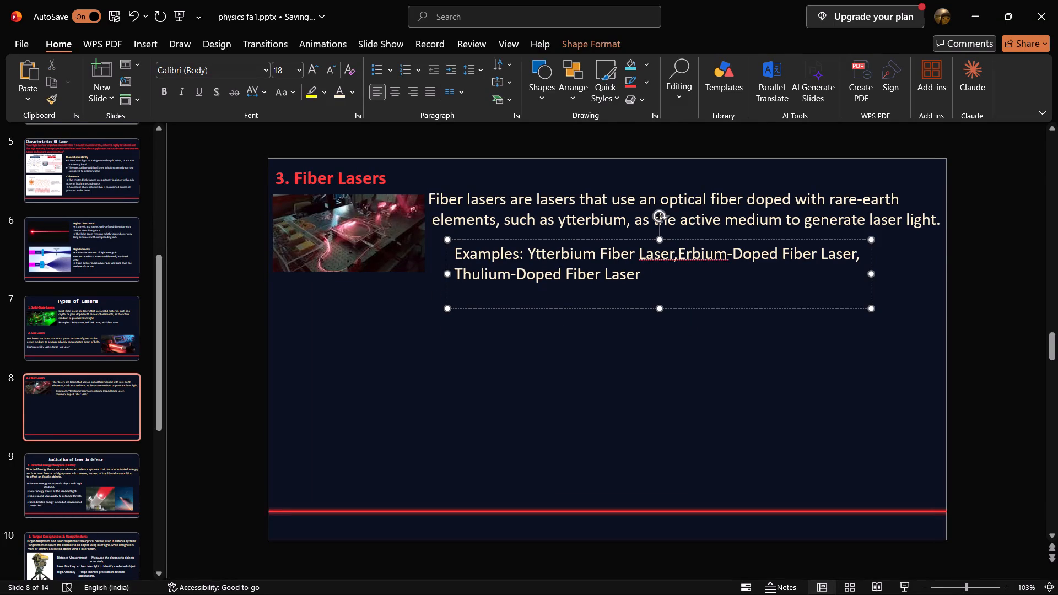
{"action": "key", "text": "BackSpace"}
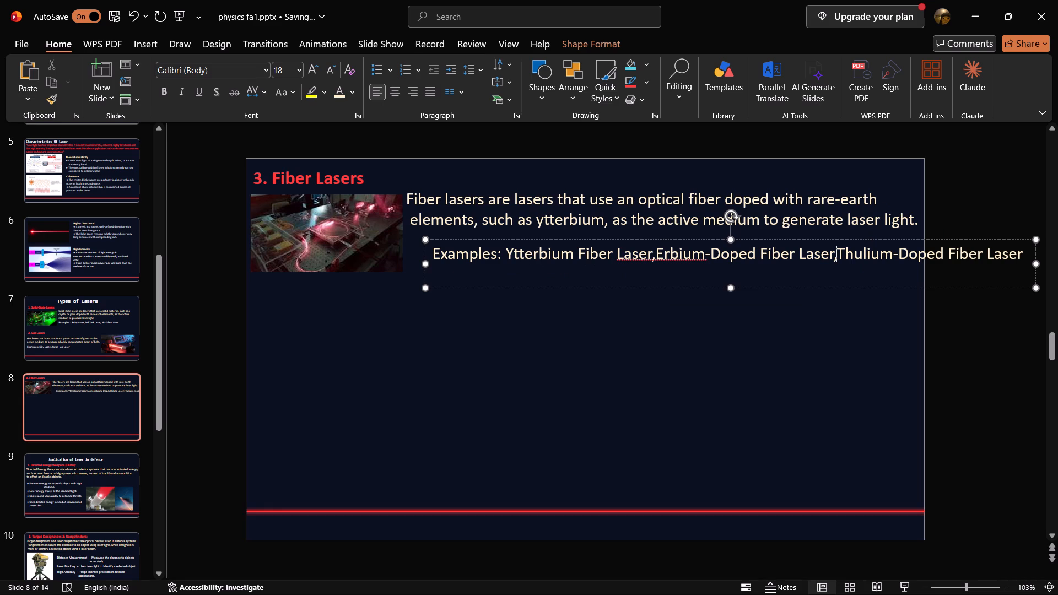
{"action": "left_click_drag", "start_coordinate": [748, 240], "coordinate": [725, 230]}
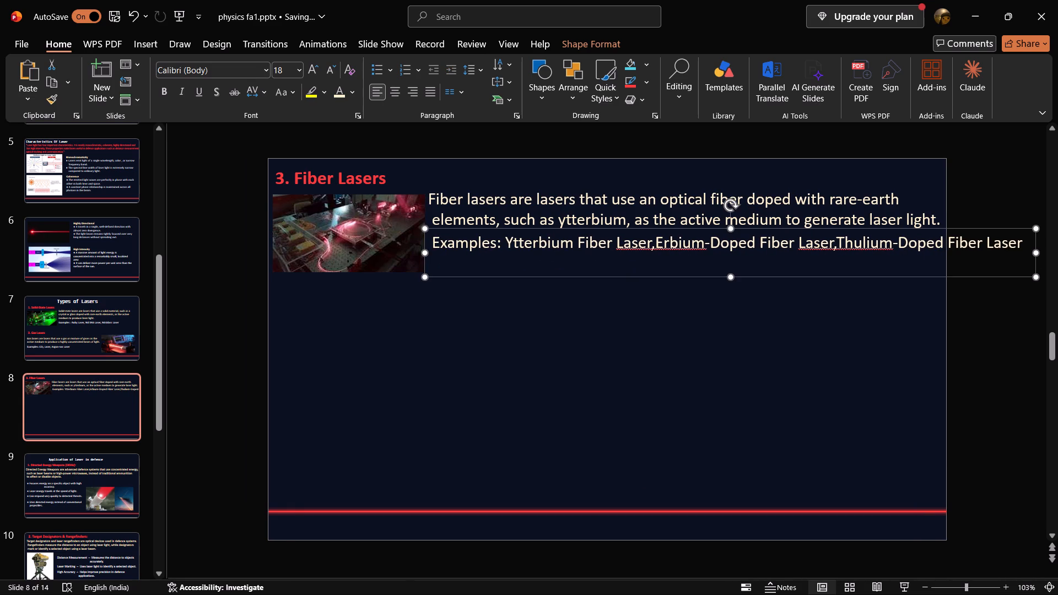
{"action": "left_click", "coordinate": [838, 241]}
{"action": "key", "text": "Return"}
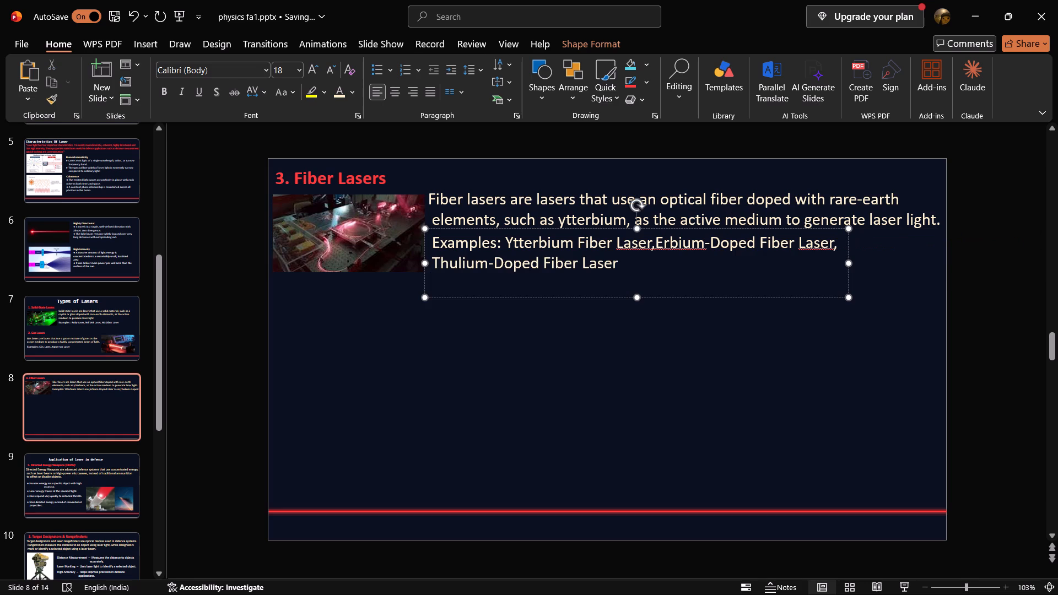
{"action": "left_click", "coordinate": [717, 298]}
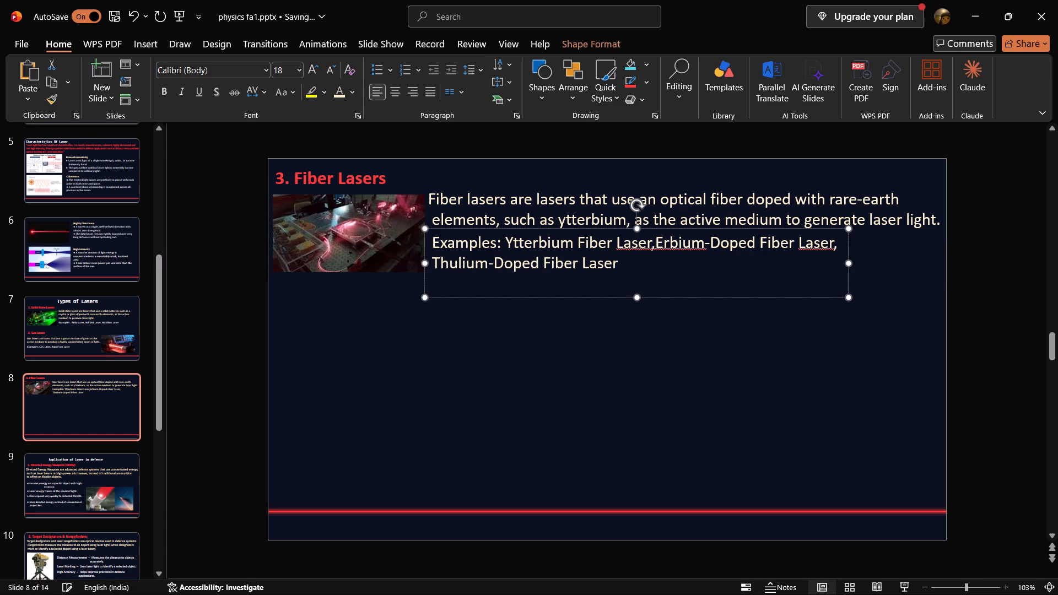
Recolour all the text in the fiber laser examples box white.
{"action": "left_click", "coordinate": [609, 252]}
{"action": "key", "text": "ctrl+a"}
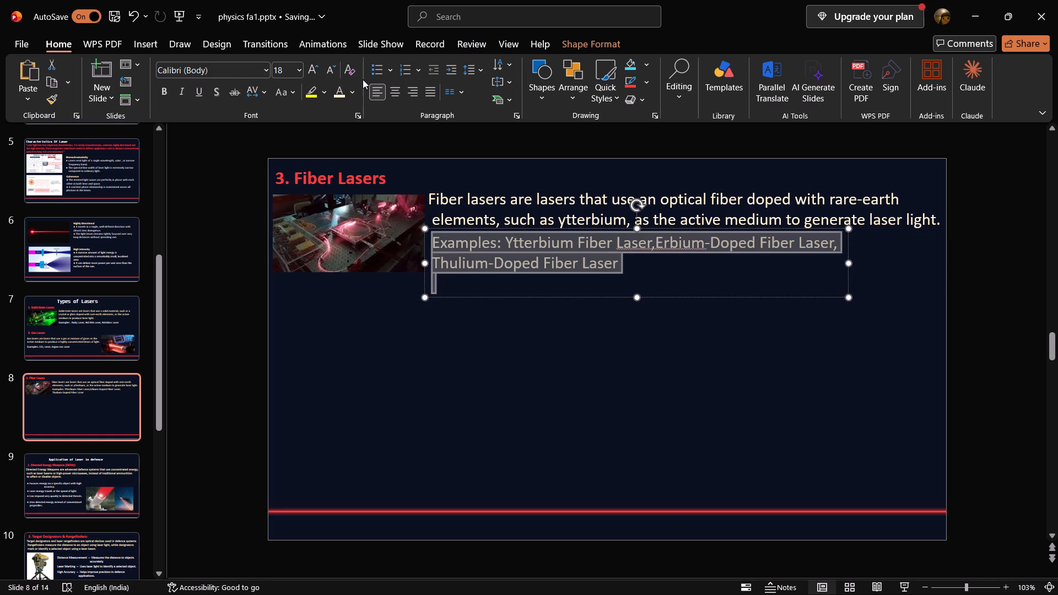
{"action": "left_click", "coordinate": [353, 88]}
{"action": "left_click", "coordinate": [343, 158]}
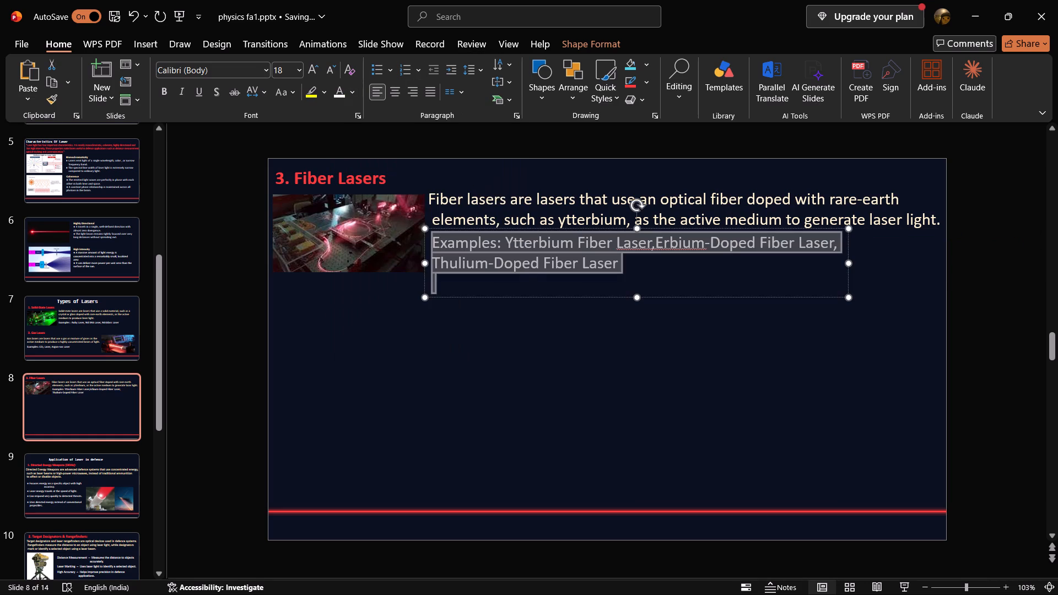
{"action": "left_click", "coordinate": [616, 355]}
Insert a space after the comma between "Ytterbium Fiber Laser" and "Erbium-Doped Fiber Laser".
{"action": "left_click", "coordinate": [654, 238]}
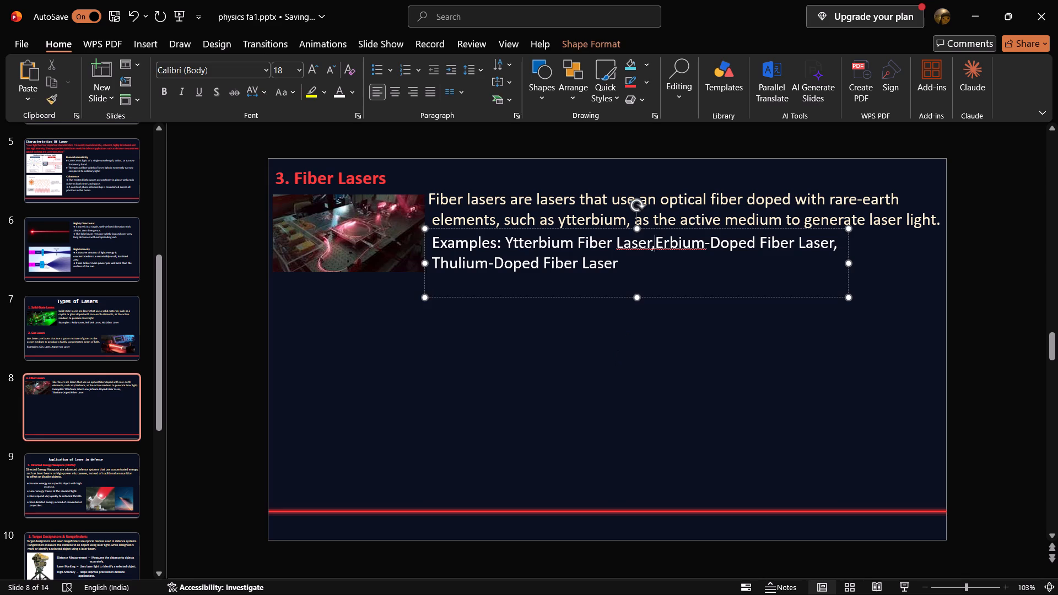
{"action": "key", "text": "space"}
{"action": "left_click", "coordinate": [649, 240]}
{"action": "key", "text": "space"}
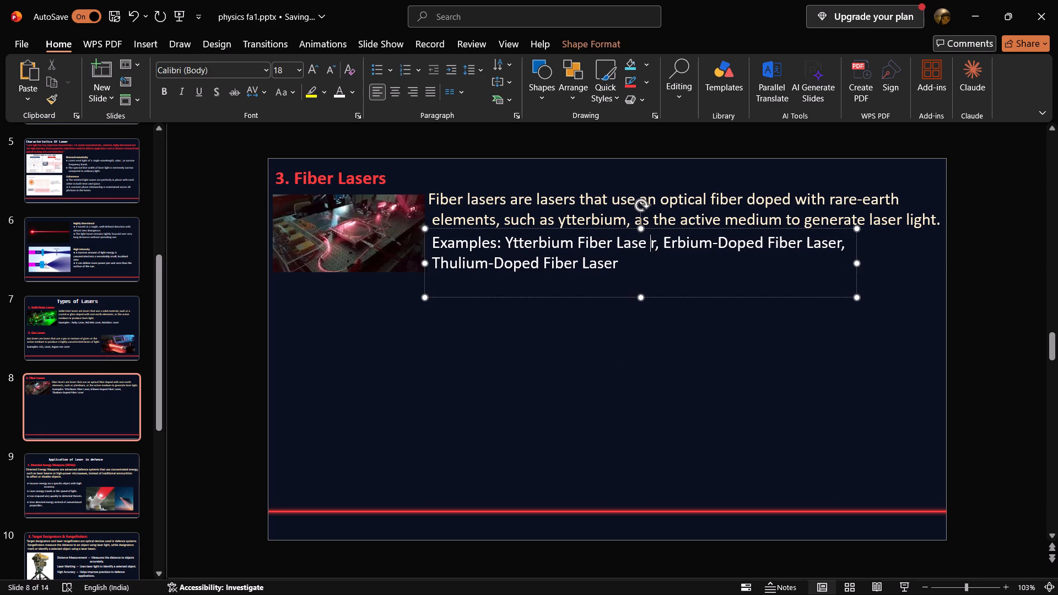
{"action": "key", "text": "equal"}
{"action": "key", "text": "BackSpace"}
{"action": "key", "text": "BackSpace"}
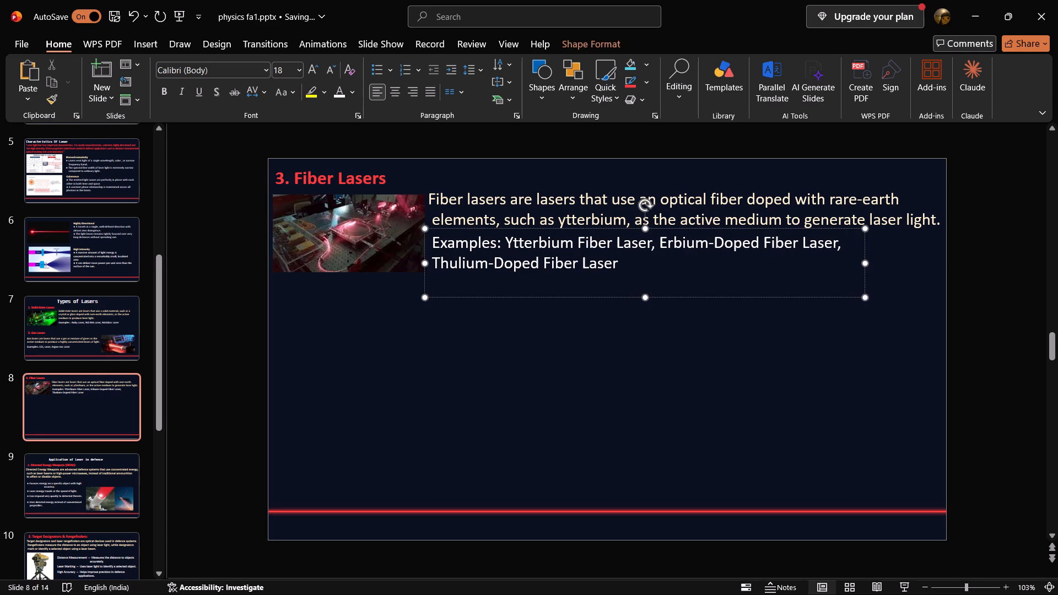
{"action": "left_click", "coordinate": [760, 341]}
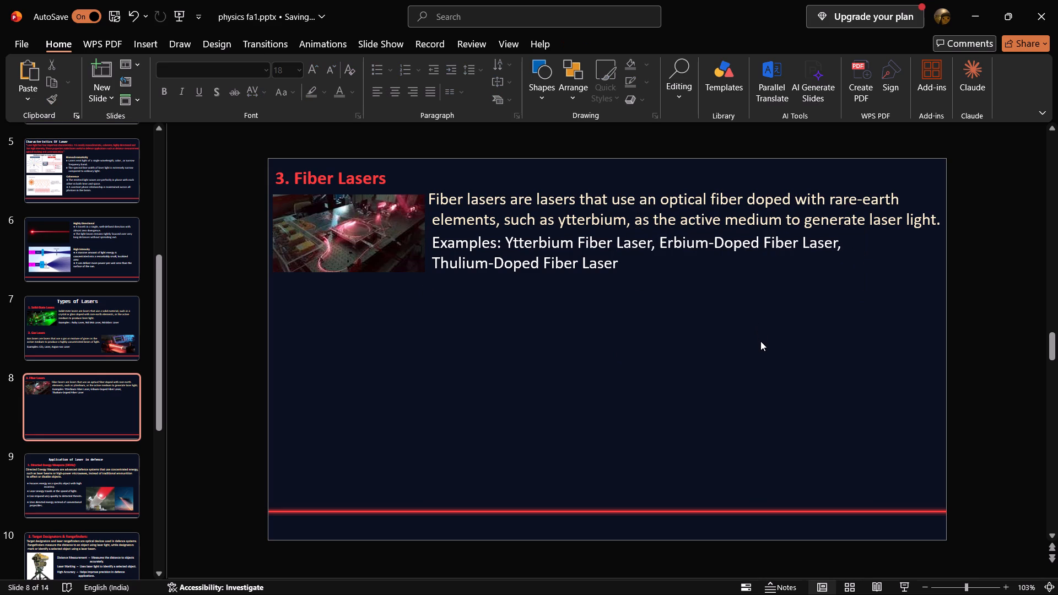
Shift the fiber laser definition and the examples box slightly up, leaving a small gap between them.
{"action": "left_click", "coordinate": [689, 207]}
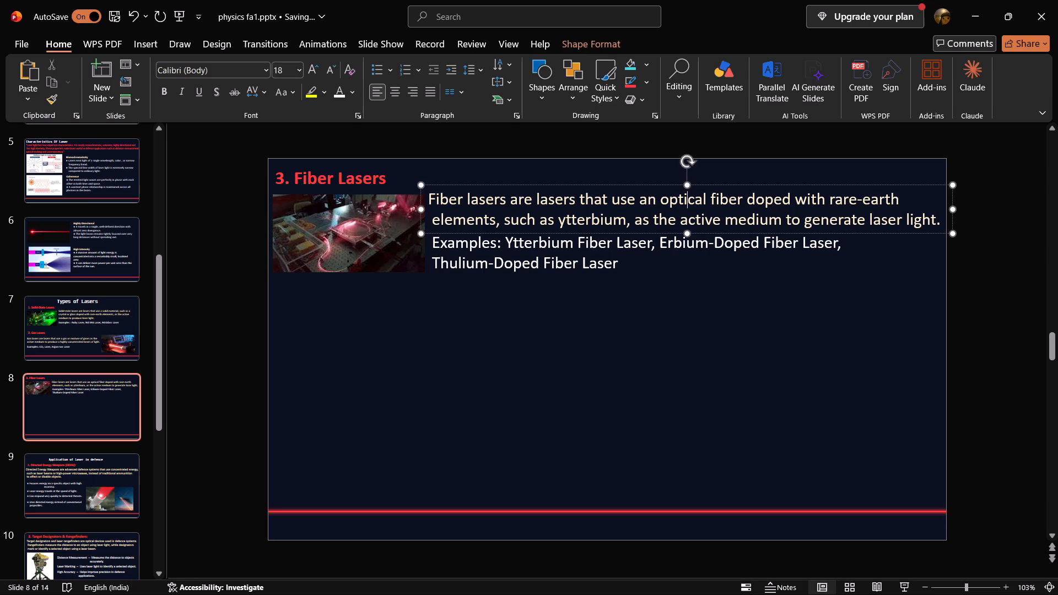
{"action": "left_click_drag", "start_coordinate": [666, 187], "coordinate": [667, 178]}
{"action": "left_click", "coordinate": [602, 233]}
{"action": "left_click", "coordinate": [605, 229]}
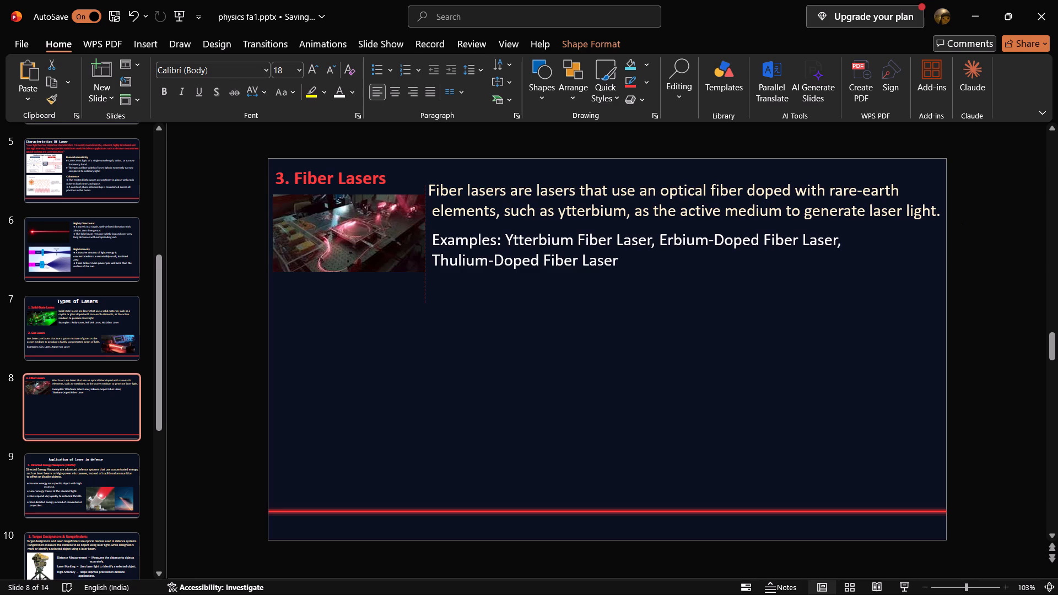
{"action": "left_click", "coordinate": [422, 348]}
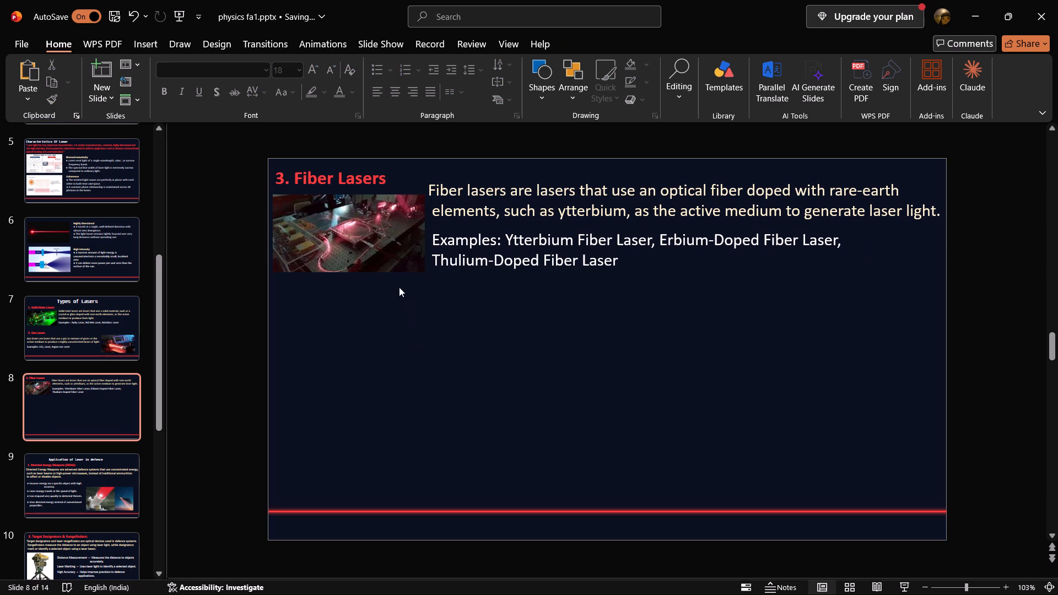
Nudge the "3. Fiber Lasers" heading slightly up and to the right above its image.
{"action": "left_click", "coordinate": [365, 184]}
{"action": "left_click_drag", "start_coordinate": [371, 165], "coordinate": [382, 162]}
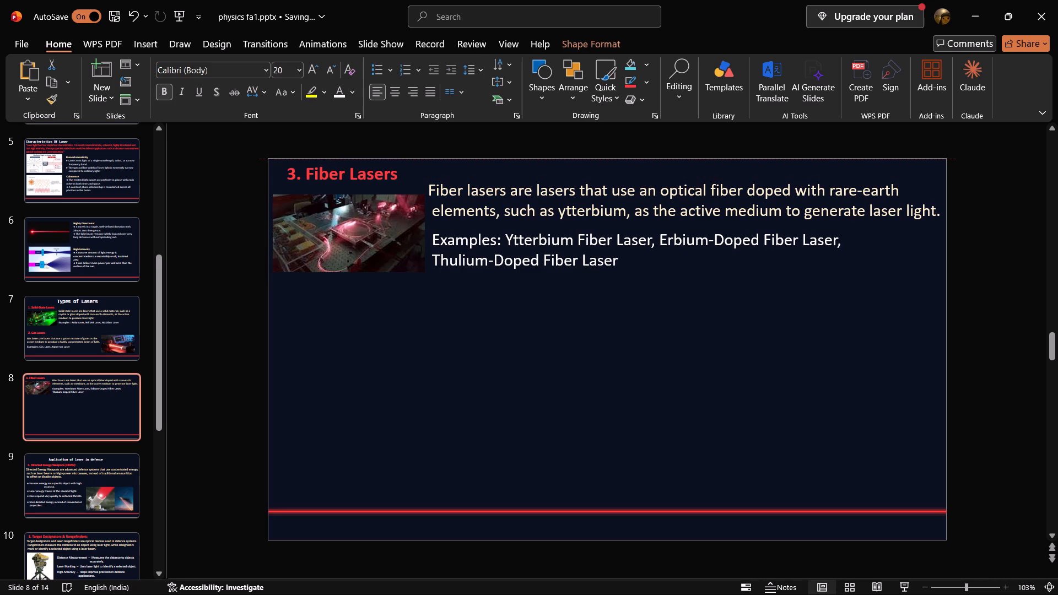
{"action": "left_click_drag", "start_coordinate": [382, 162], "coordinate": [380, 163]}
{"action": "left_click", "coordinate": [377, 381]}
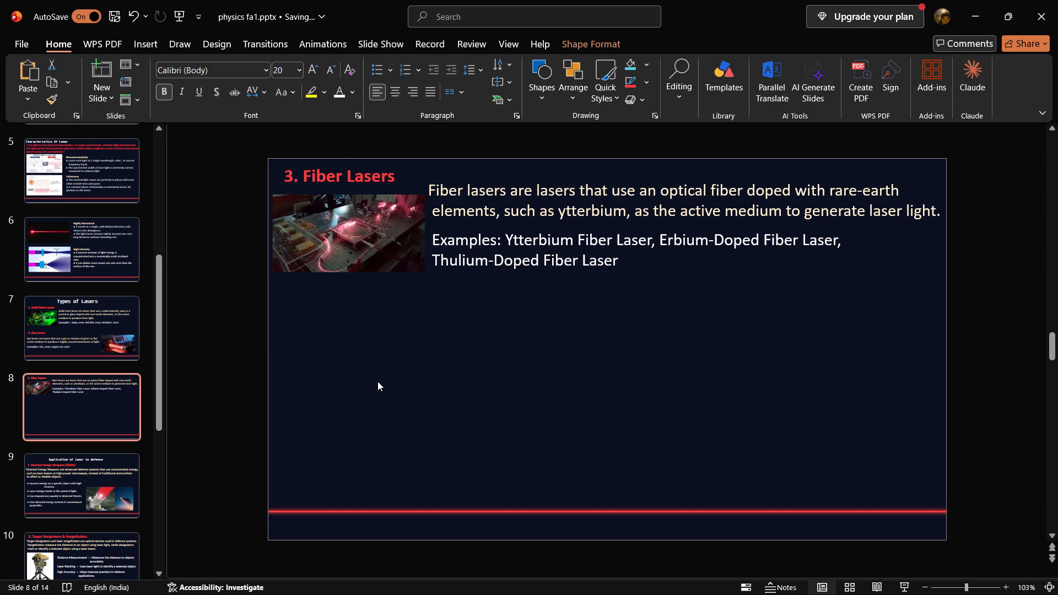
Add a text box below the fiber laser image and paste in the "4. Semiconductor / Laser Diodes" heading copied from the Google laser types results.
{"action": "triple_click", "coordinate": [292, 313]}
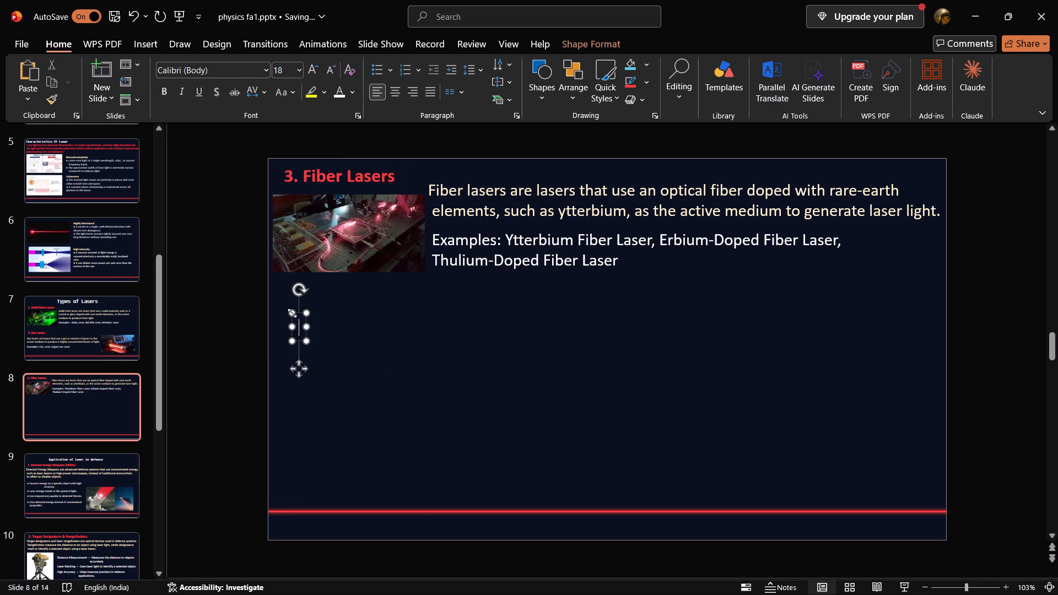
{"action": "key", "text": "alt+Tab"}
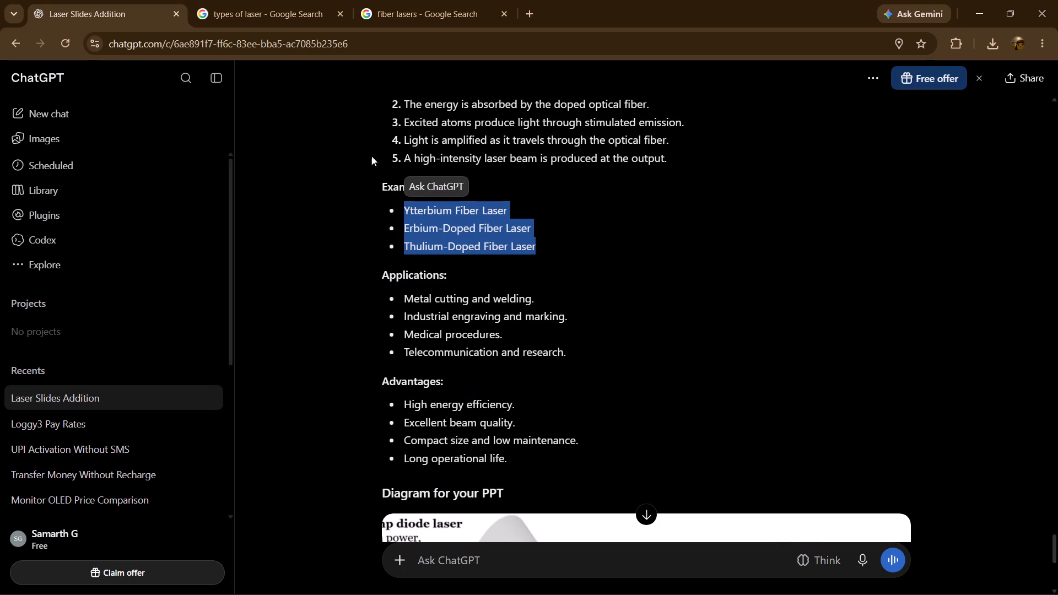
{"action": "left_click", "coordinate": [228, 0]}
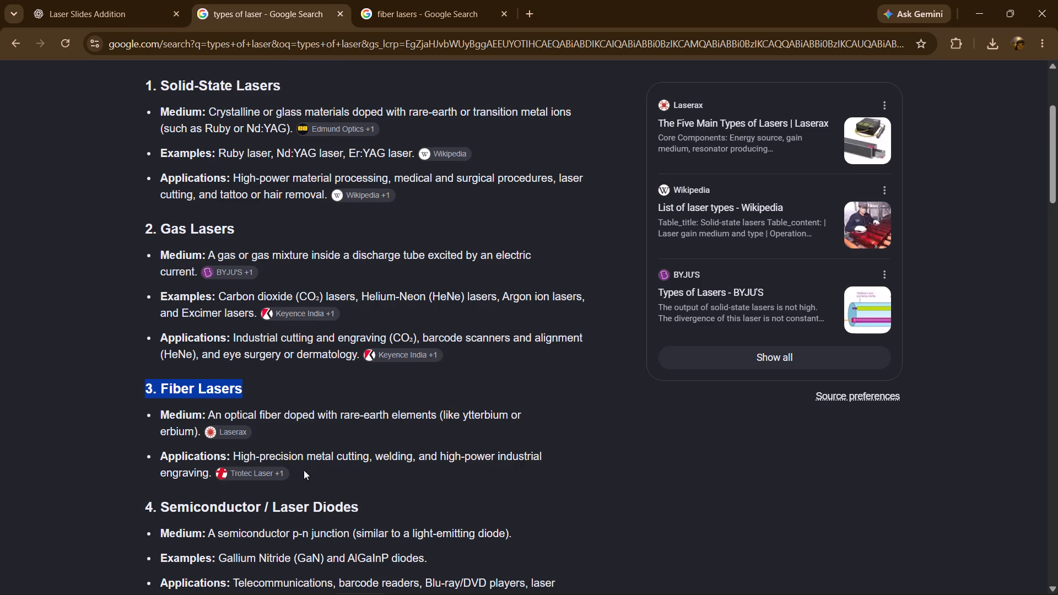
{"action": "left_click", "coordinate": [347, 446]}
{"action": "scroll", "coordinate": [347, 446], "scroll_direction": "down", "scroll_amount": 4}
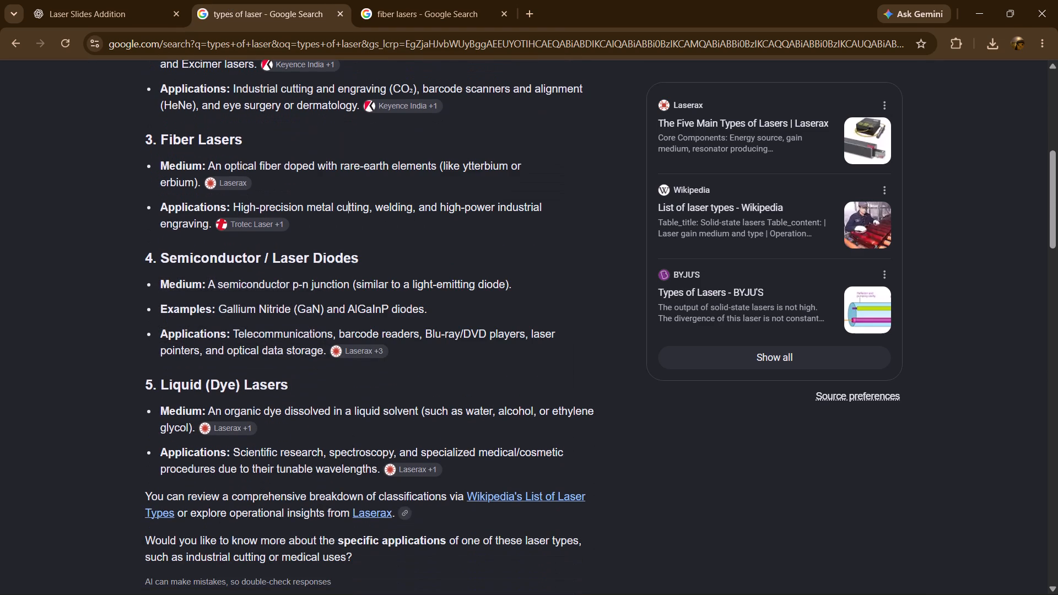
{"action": "left_click_drag", "start_coordinate": [365, 248], "coordinate": [123, 258]}
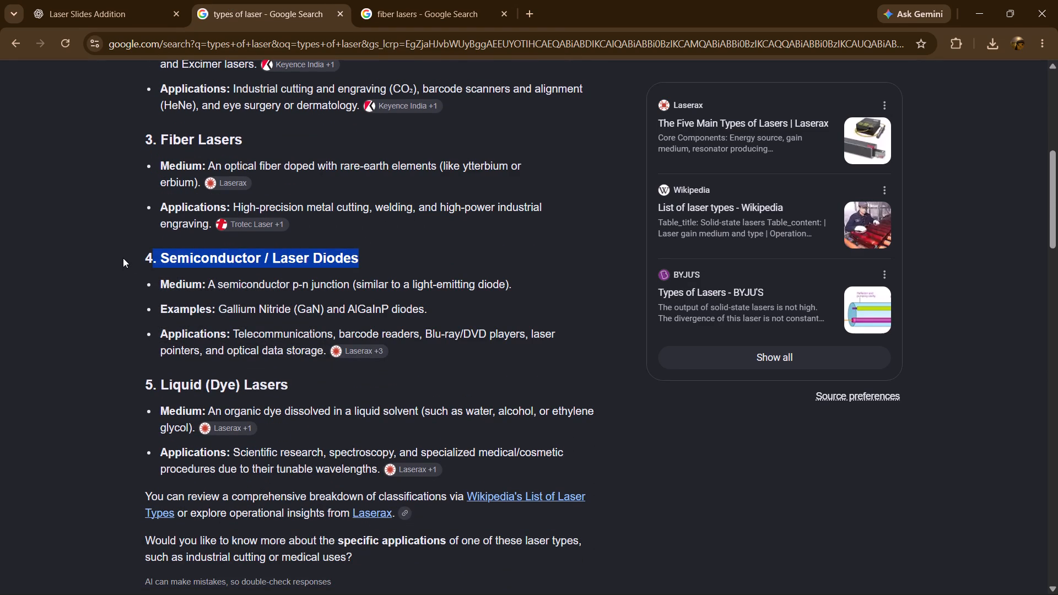
{"action": "left_click_drag", "start_coordinate": [123, 258], "coordinate": [126, 258]}
{"action": "key", "text": "ctrl+c"}
{"action": "key", "text": "alt+Tab"}
{"action": "key", "text": "ctrl+v"}
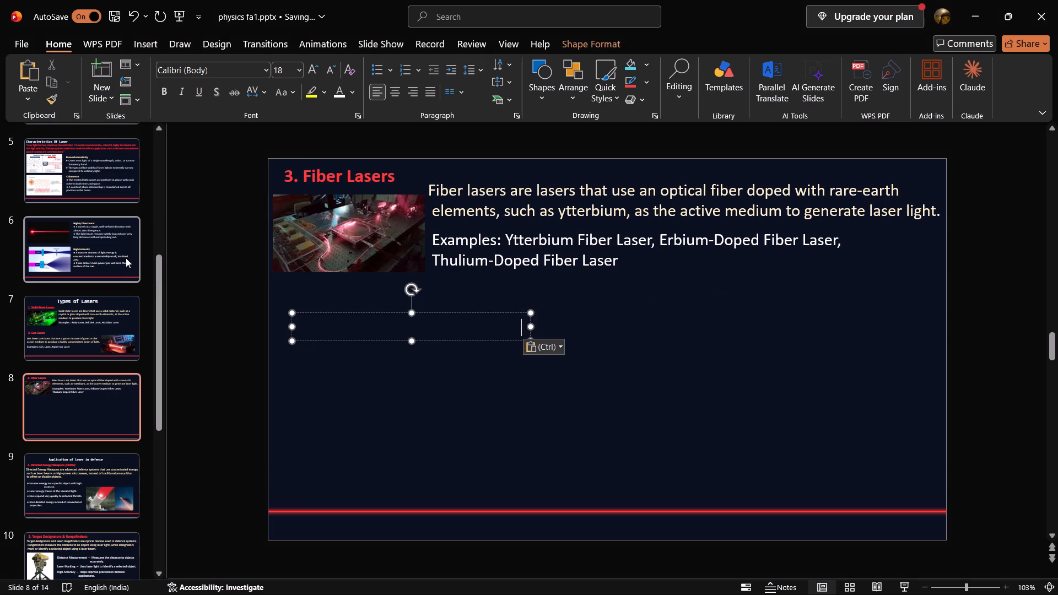
Format the pasted semiconductor laser heading at font size 20 in red.
{"action": "key", "text": "ctrl+a"}
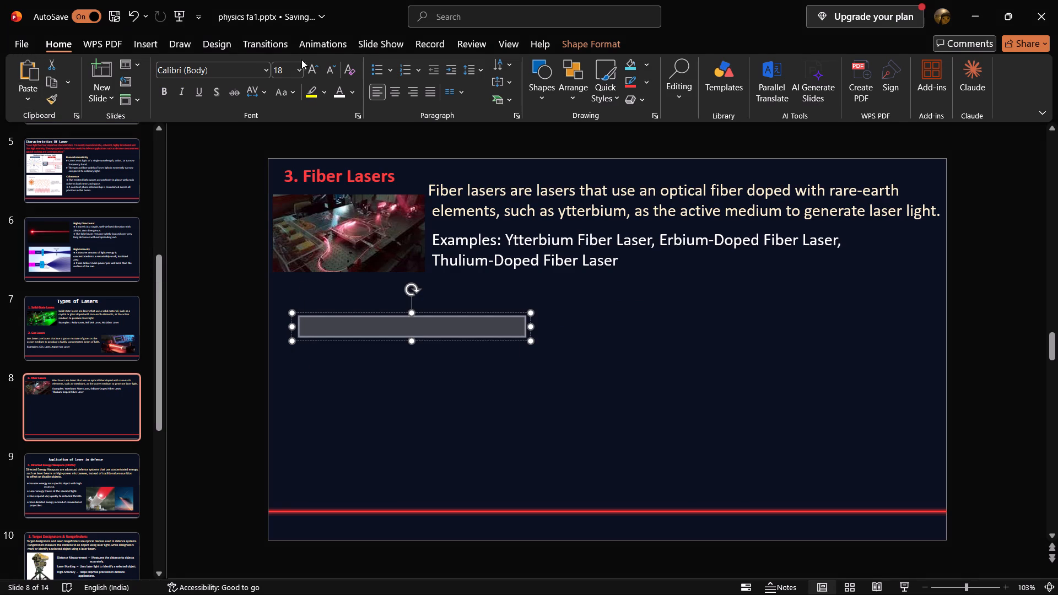
{"action": "left_click", "coordinate": [316, 65]}
{"action": "left_click", "coordinate": [352, 91]}
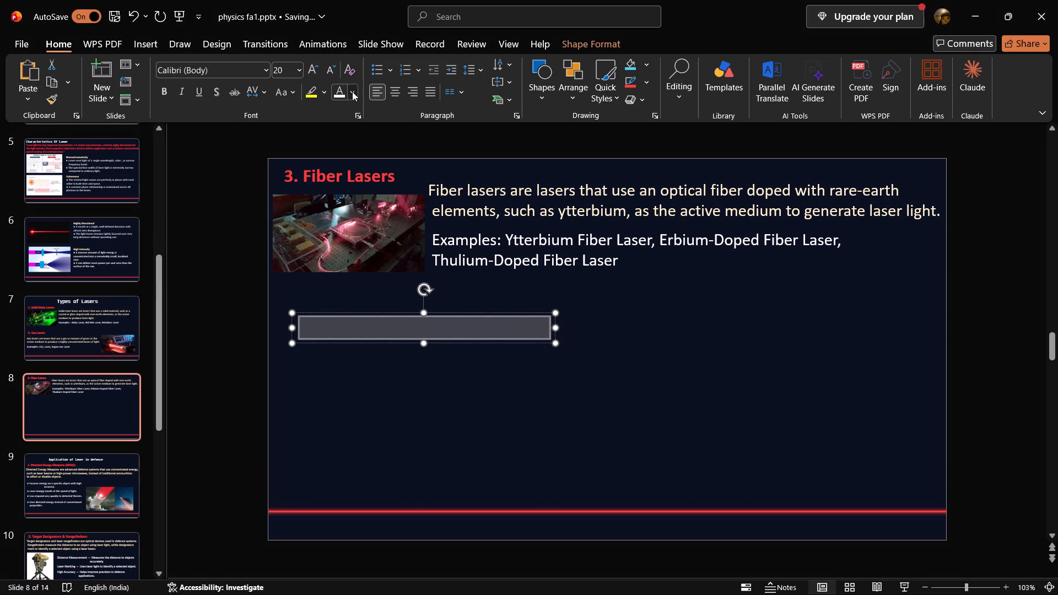
{"action": "left_click", "coordinate": [422, 155]}
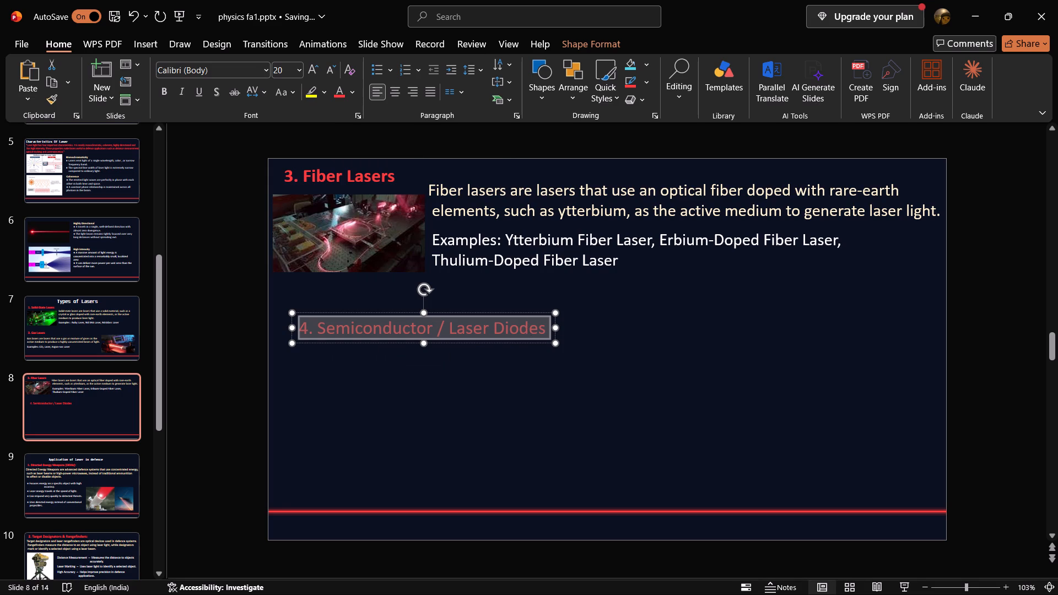
Move the "4. Semiconductor / Laser Diodes" heading to the slide's left edge, just below the fiber laser image.
{"action": "left_click_drag", "start_coordinate": [506, 310], "coordinate": [485, 291]}
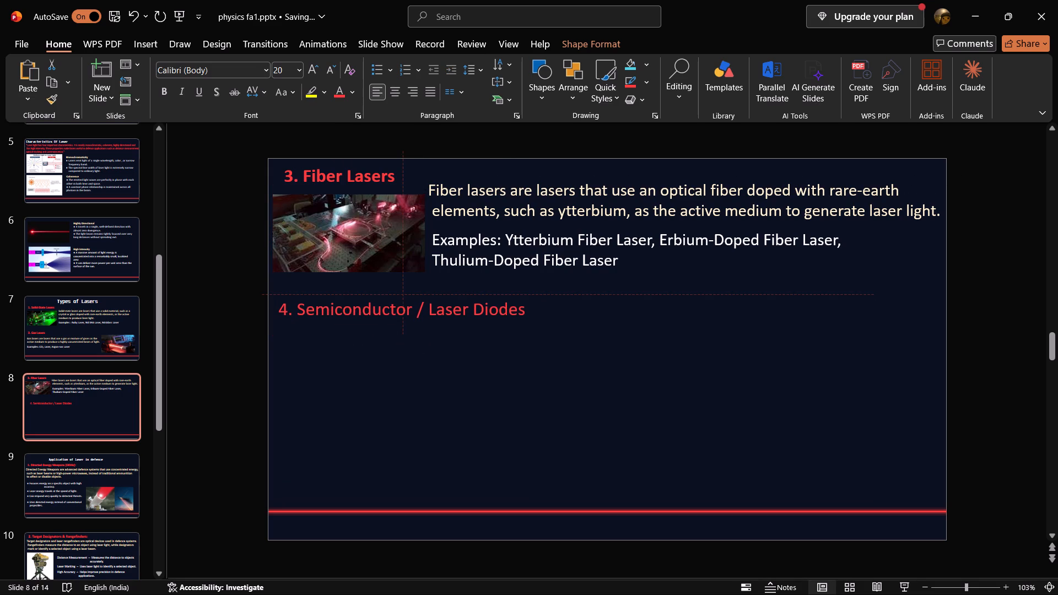
{"action": "left_click_drag", "start_coordinate": [485, 291], "coordinate": [483, 289]}
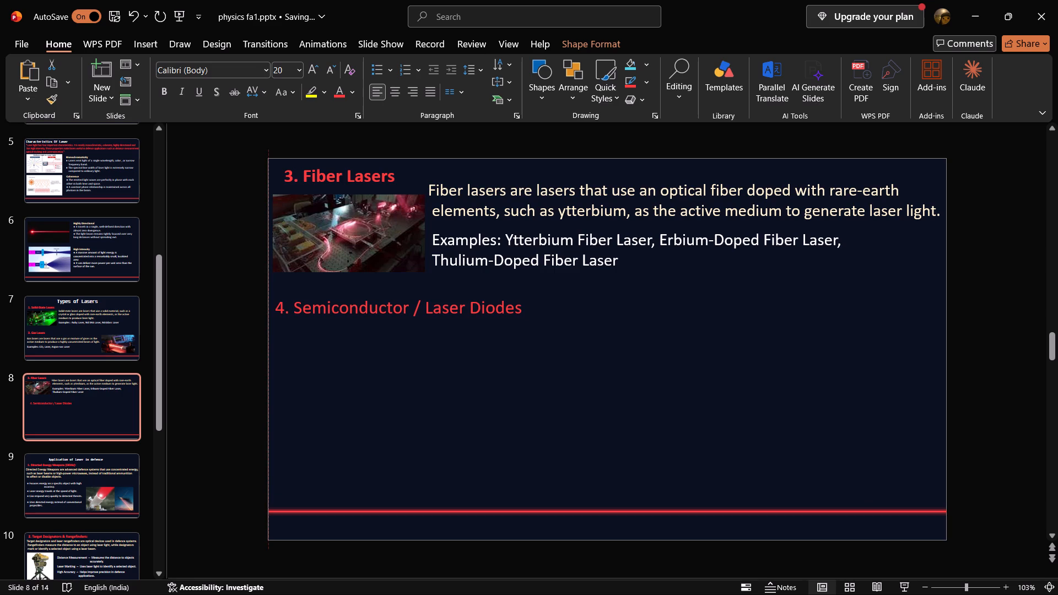
{"action": "left_click_drag", "start_coordinate": [483, 289], "coordinate": [483, 282]}
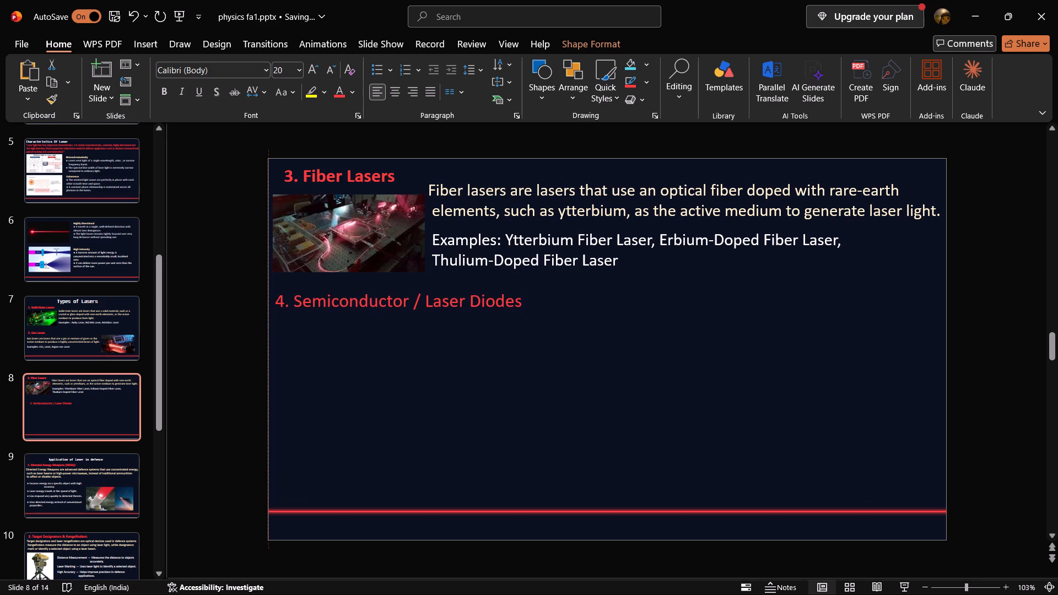
{"action": "left_click_drag", "start_coordinate": [483, 282], "coordinate": [482, 281]}
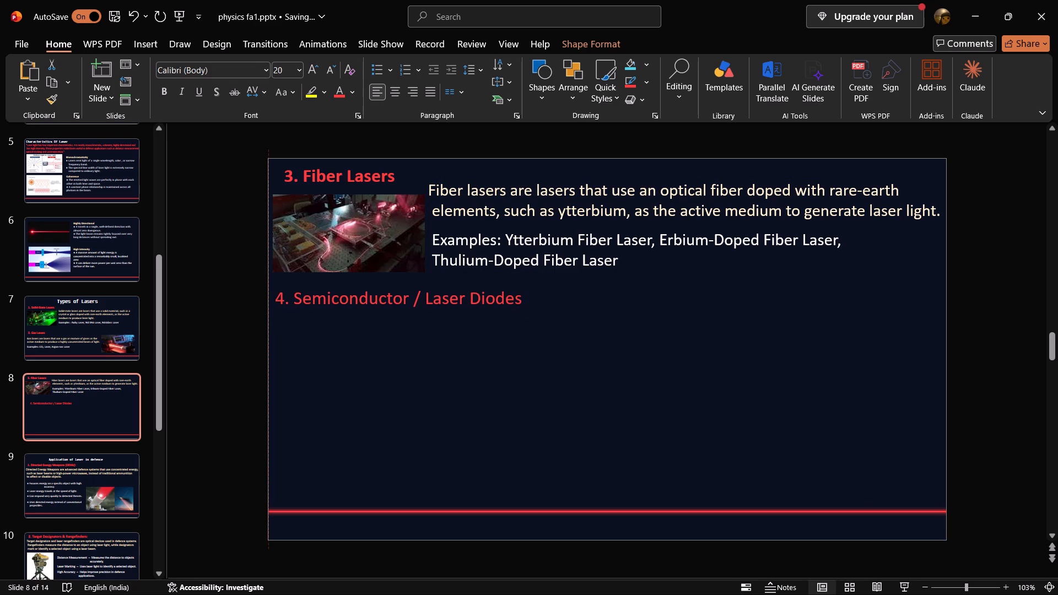
{"action": "left_click_drag", "start_coordinate": [482, 281], "coordinate": [482, 282]}
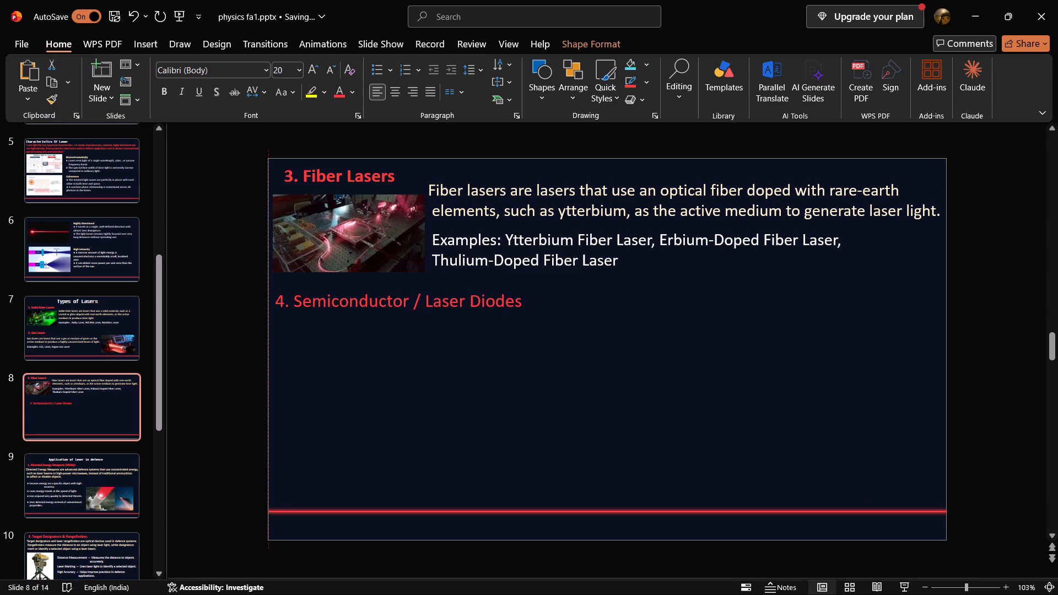
{"action": "left_click_drag", "start_coordinate": [482, 282], "coordinate": [483, 280]}
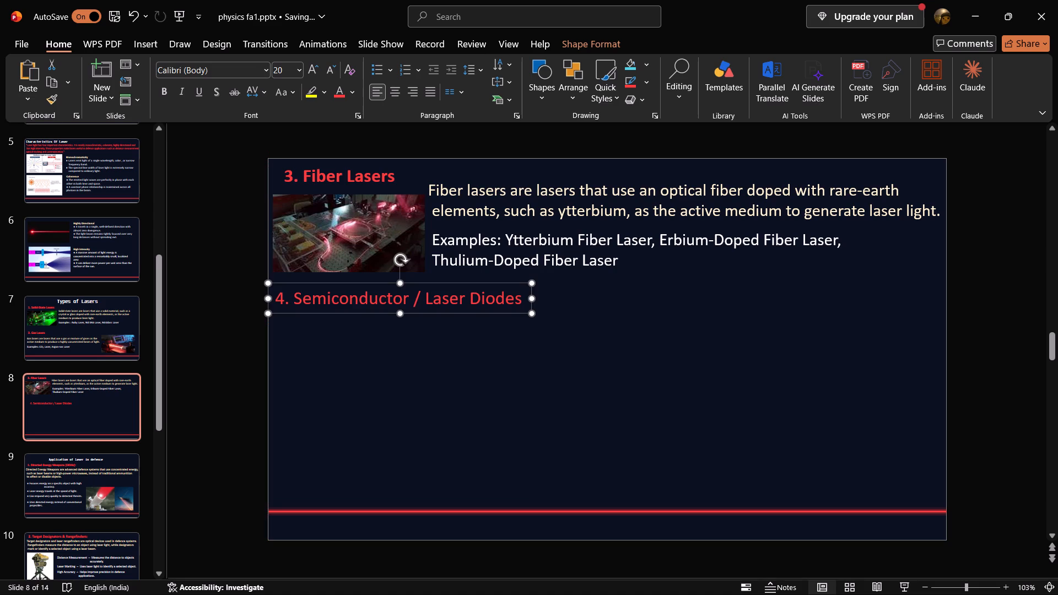
Make the "4. Semiconductor / Laser Diodes" heading bold.
{"action": "left_click", "coordinate": [434, 302]}
{"action": "key", "text": "ctrl+a"}
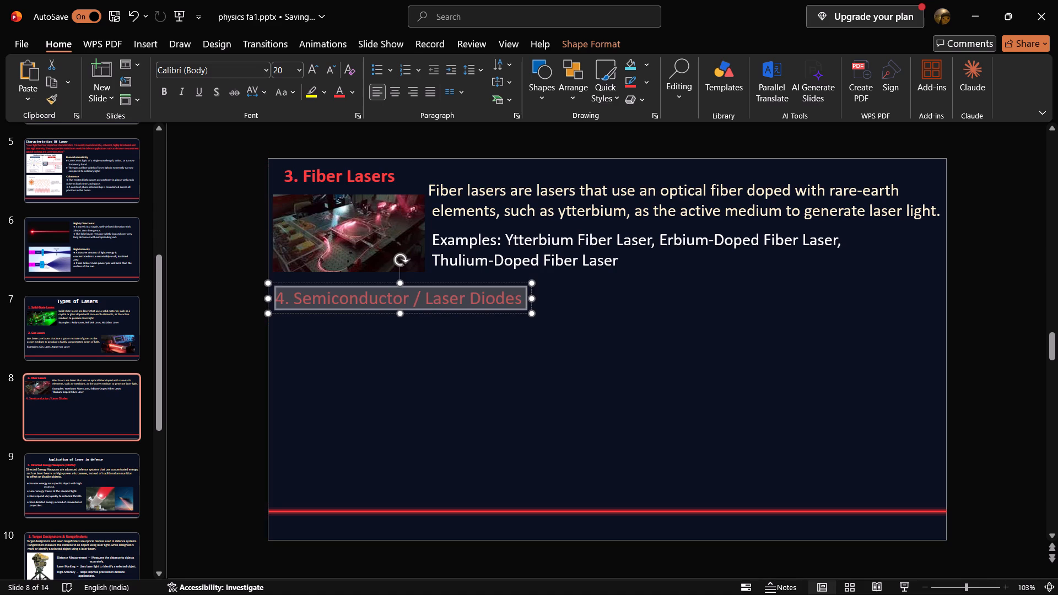
{"action": "right_click", "coordinate": [412, 296]}
{"action": "left_click", "coordinate": [420, 196]}
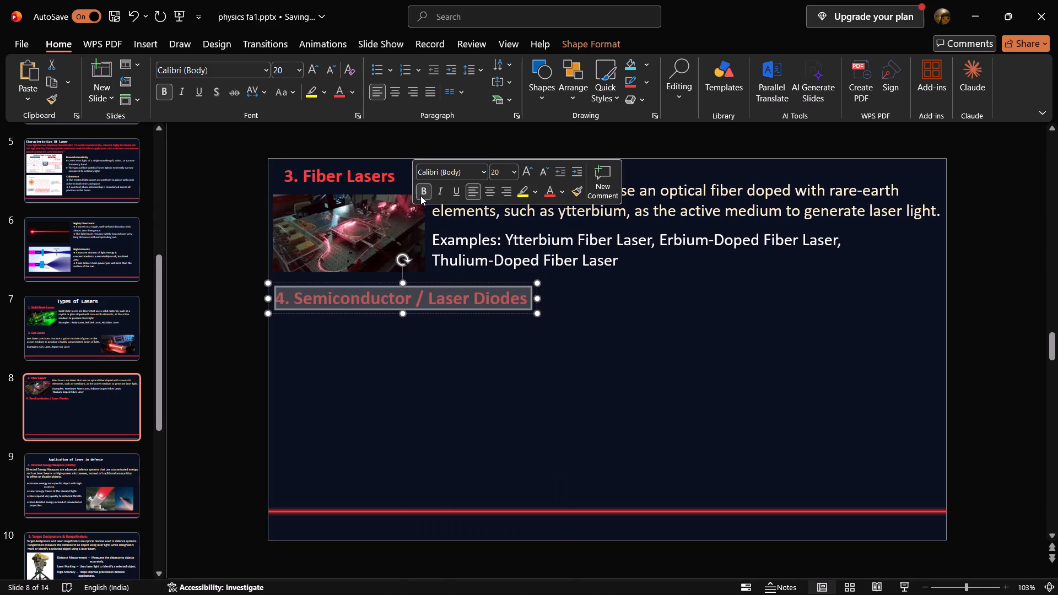
{"action": "left_click", "coordinate": [398, 410]}
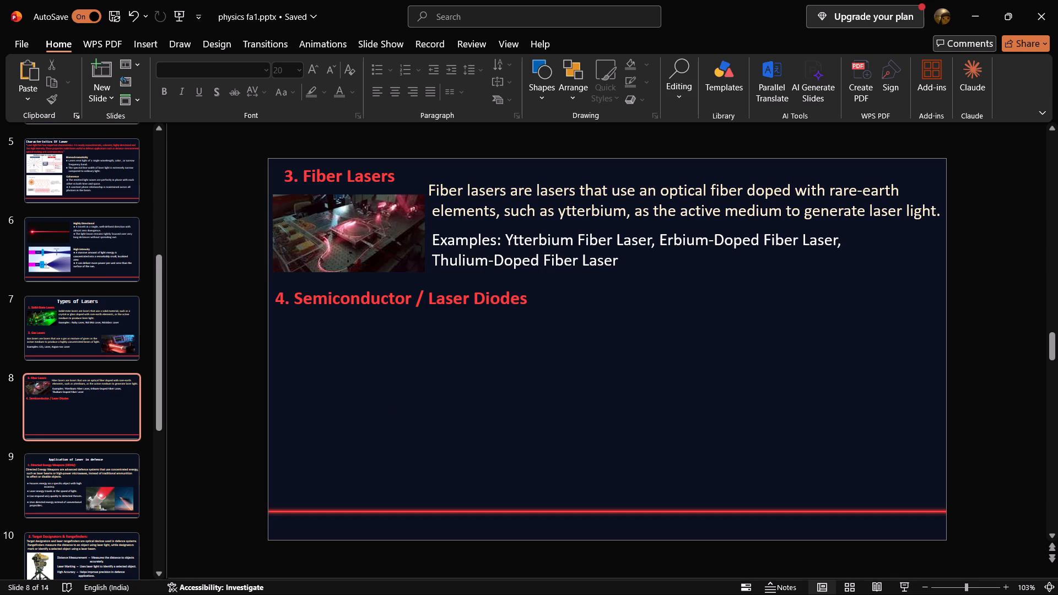
Move the "3. Fiber Lasers" heading slightly left to line up with the "4. Semiconductor / Laser Diodes" heading.
{"action": "left_click", "coordinate": [339, 189]}
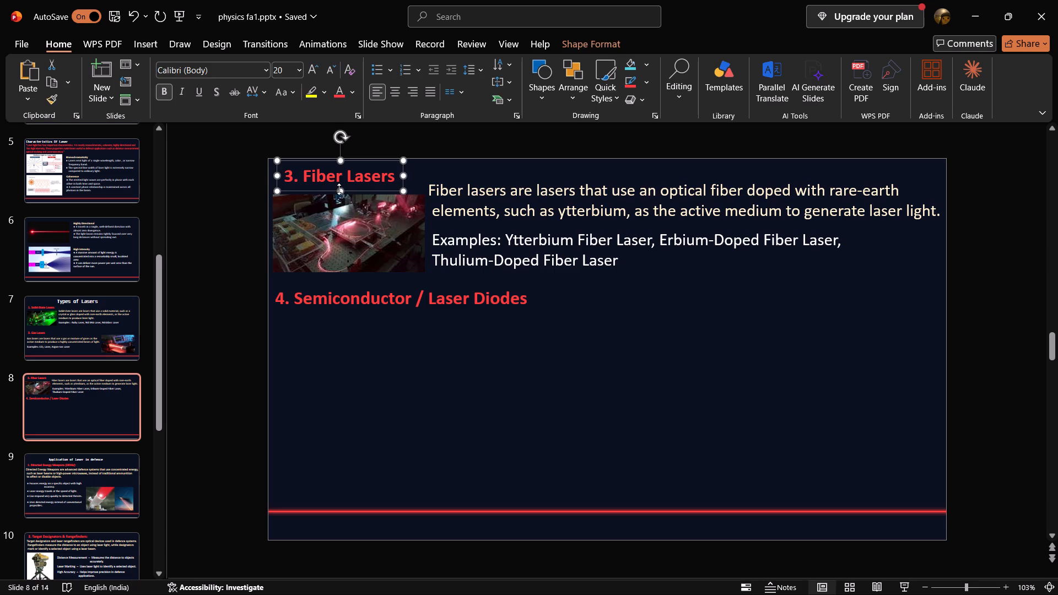
{"action": "left_click_drag", "start_coordinate": [359, 161], "coordinate": [350, 161]}
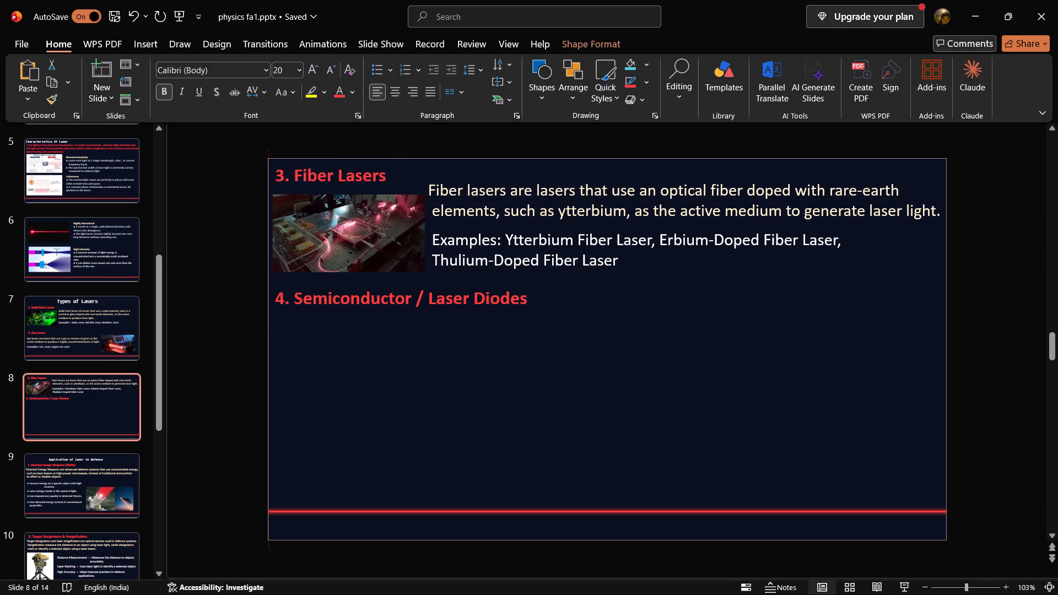
{"action": "left_click_drag", "start_coordinate": [350, 161], "coordinate": [351, 161]}
{"action": "left_click", "coordinate": [460, 405]}
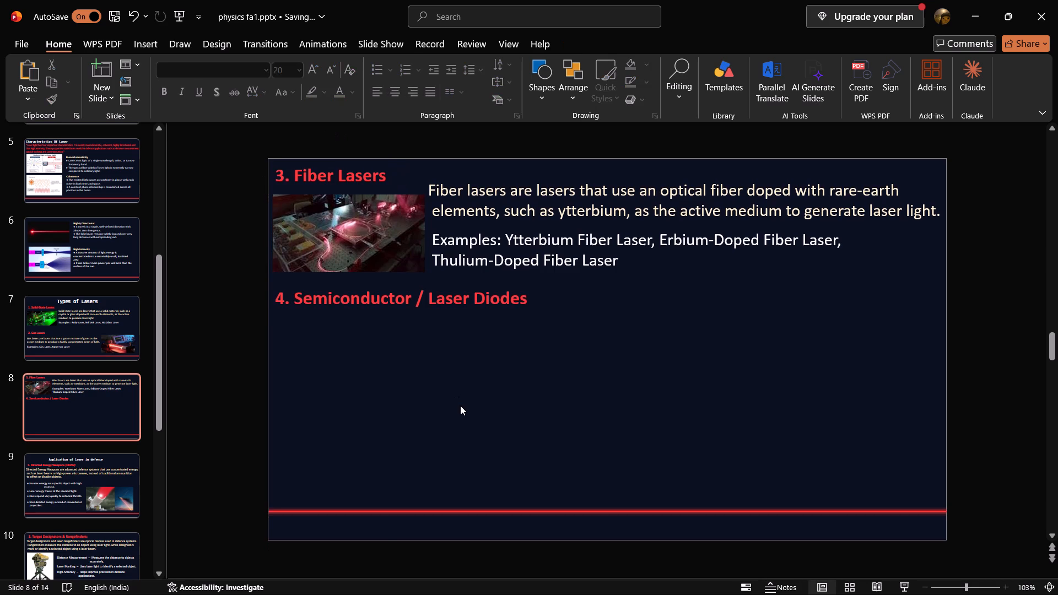
Nudge the fiber laser image slightly up, closer to its heading.
{"action": "left_click", "coordinate": [426, 252]}
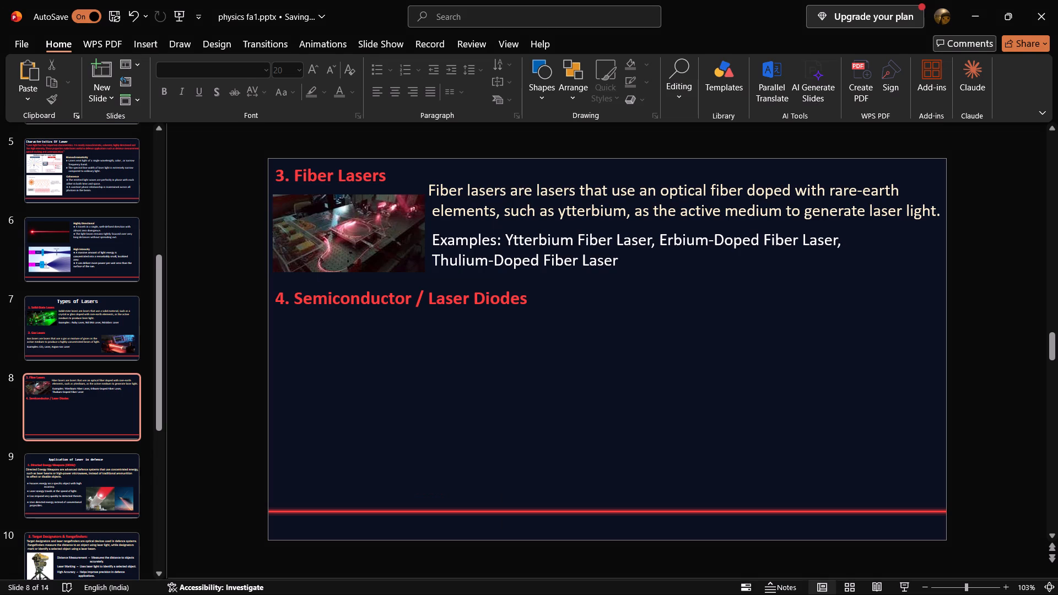
{"action": "double_click", "coordinate": [319, 213]}
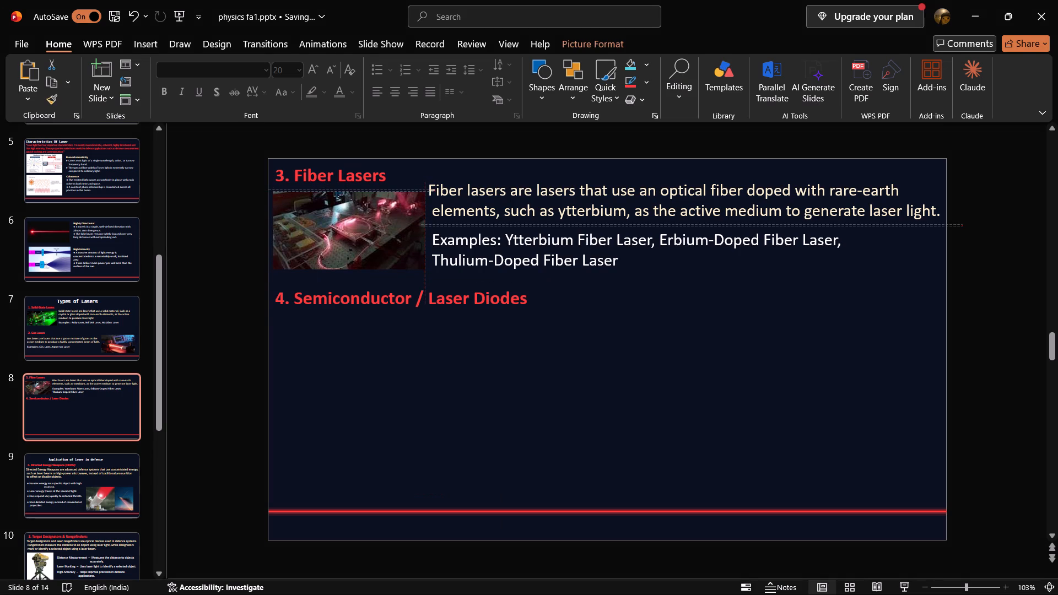
{"action": "left_click", "coordinate": [403, 375]}
Switch to Chrome and replace the fiber lasers image search with "4. Semiconductor / Laser Diodes".
{"action": "left_click", "coordinate": [593, 190]}
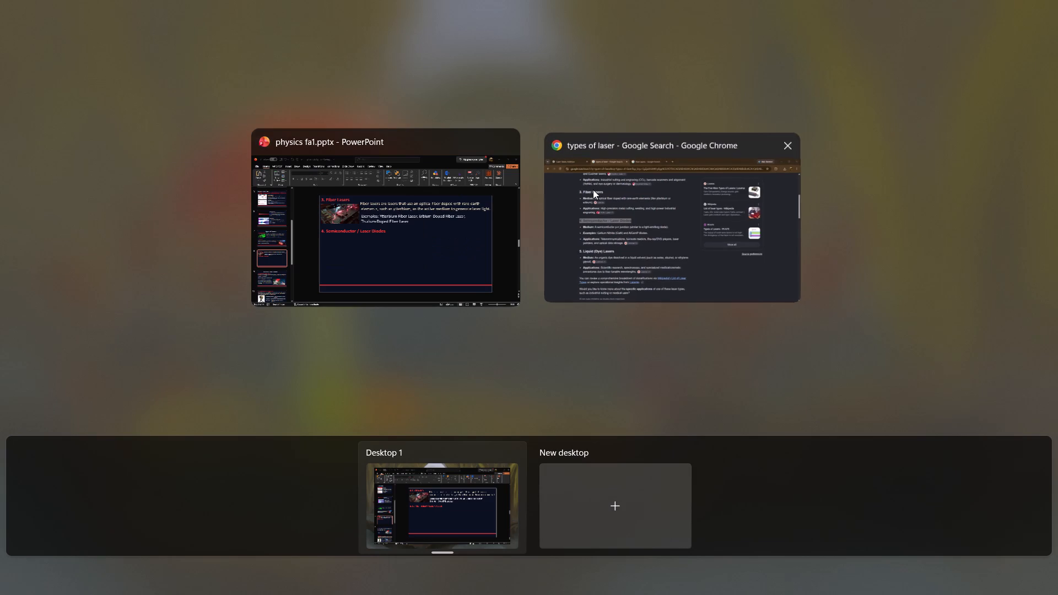
{"action": "left_click", "coordinate": [395, 0]}
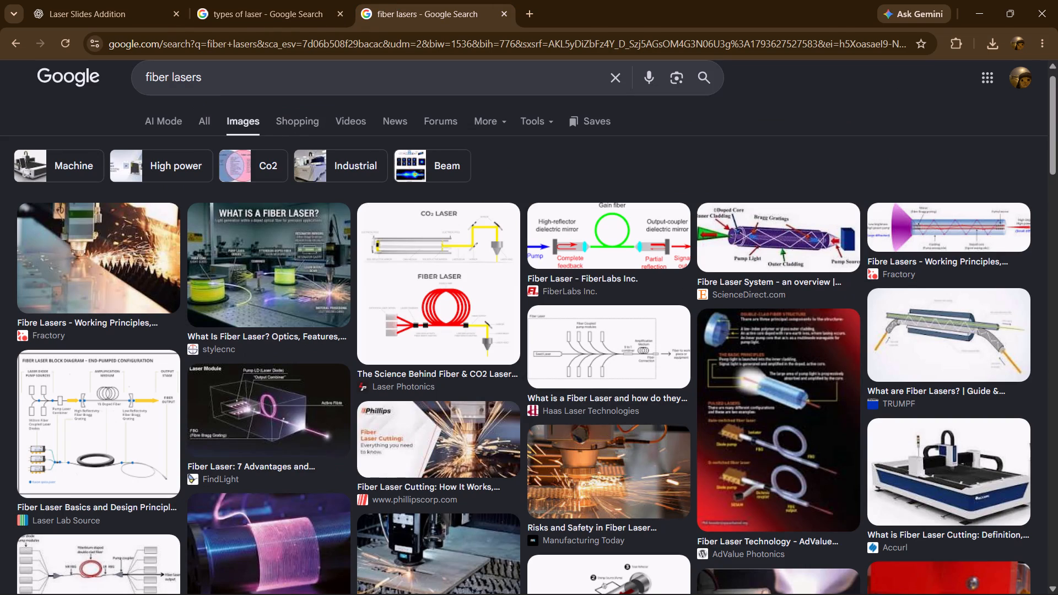
{"action": "left_click_drag", "start_coordinate": [229, 78], "coordinate": [136, 78]}
{"action": "key", "text": "BackSpace"}
{"action": "key", "text": "ctrl+v"}
{"action": "key", "text": "Return"}
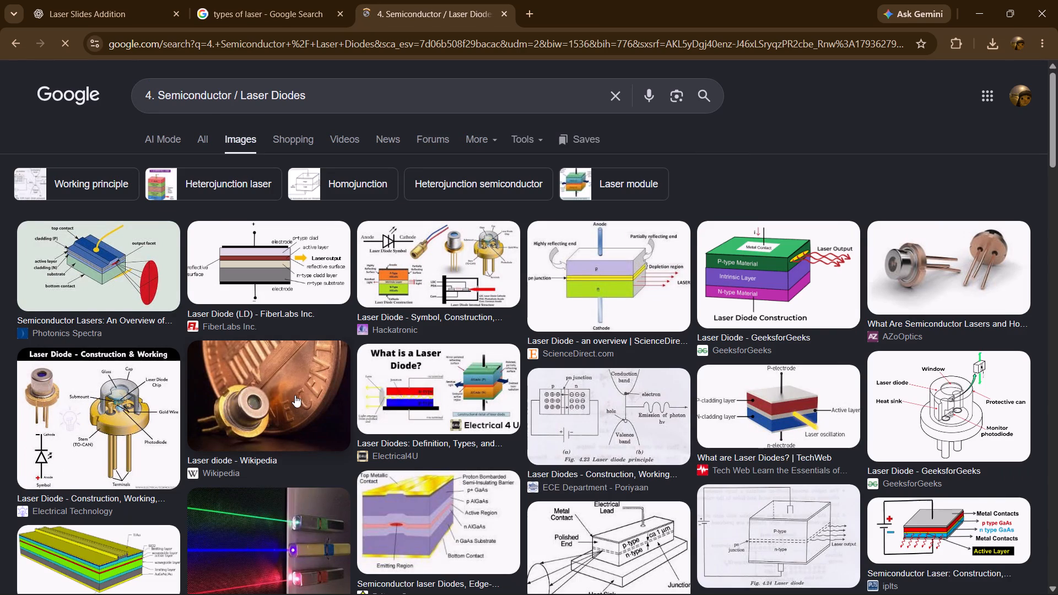
Look through the semiconductor laser diode image results for a picture suitable for the slide.
{"action": "scroll", "coordinate": [296, 392], "scroll_direction": "down", "scroll_amount": 2}
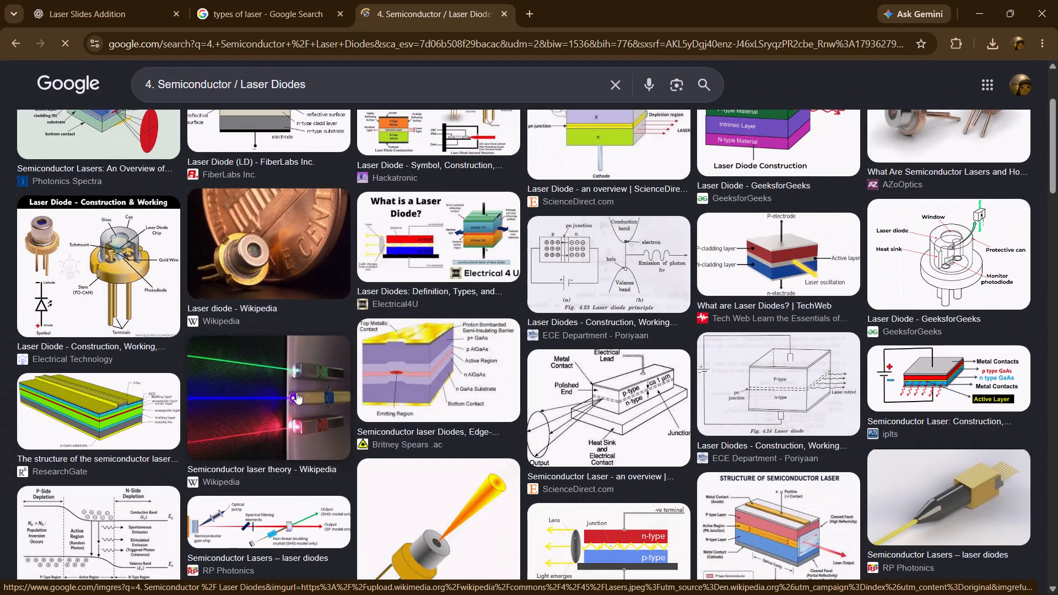
{"action": "scroll", "coordinate": [296, 392], "scroll_direction": "down", "scroll_amount": 4}
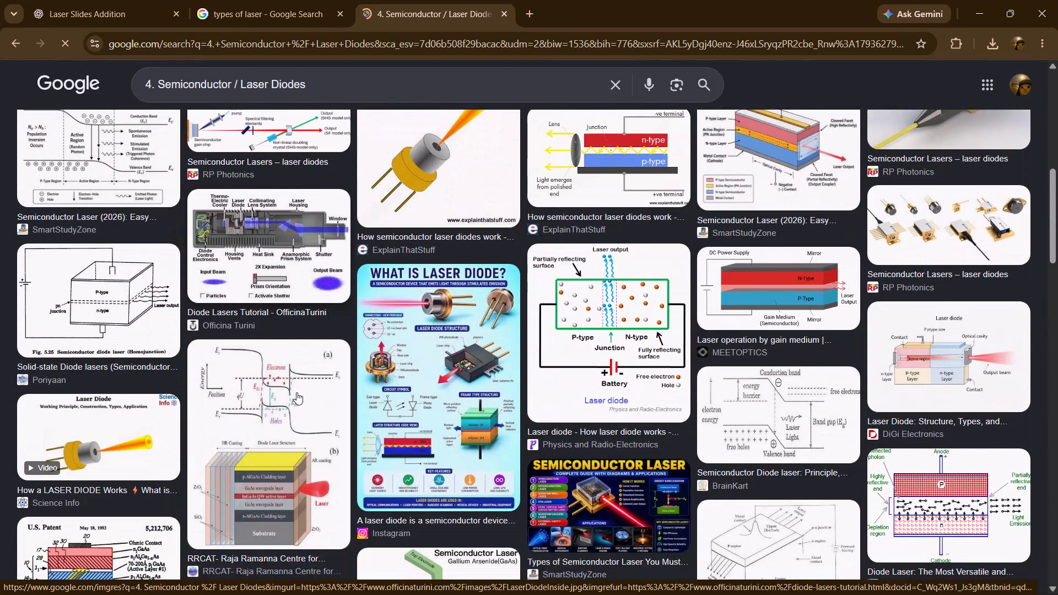
{"action": "scroll", "coordinate": [296, 392], "scroll_direction": "down", "scroll_amount": 7}
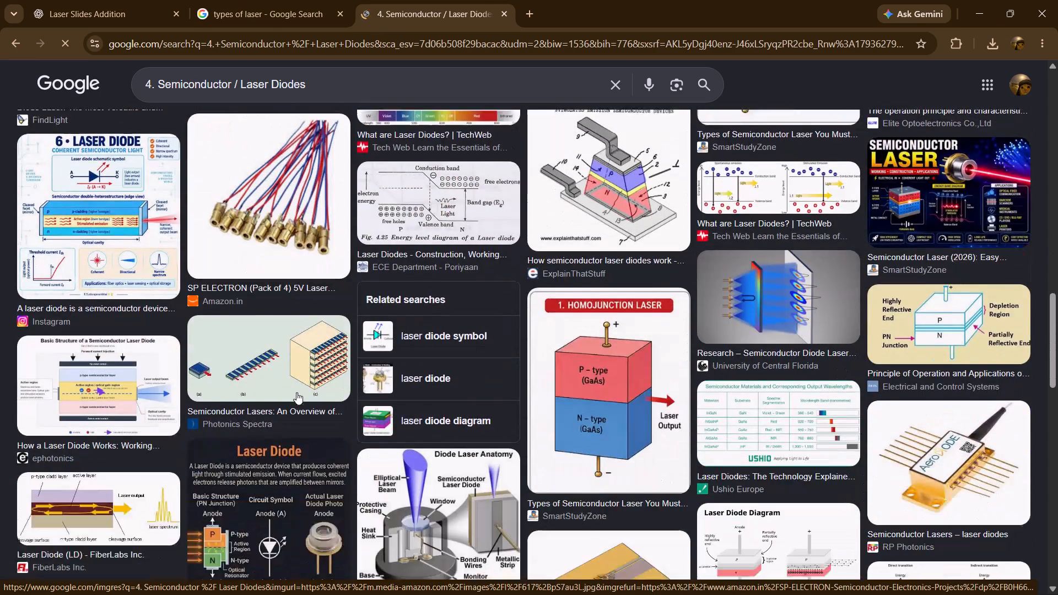
{"action": "scroll", "coordinate": [296, 392], "scroll_direction": "down", "scroll_amount": 7}
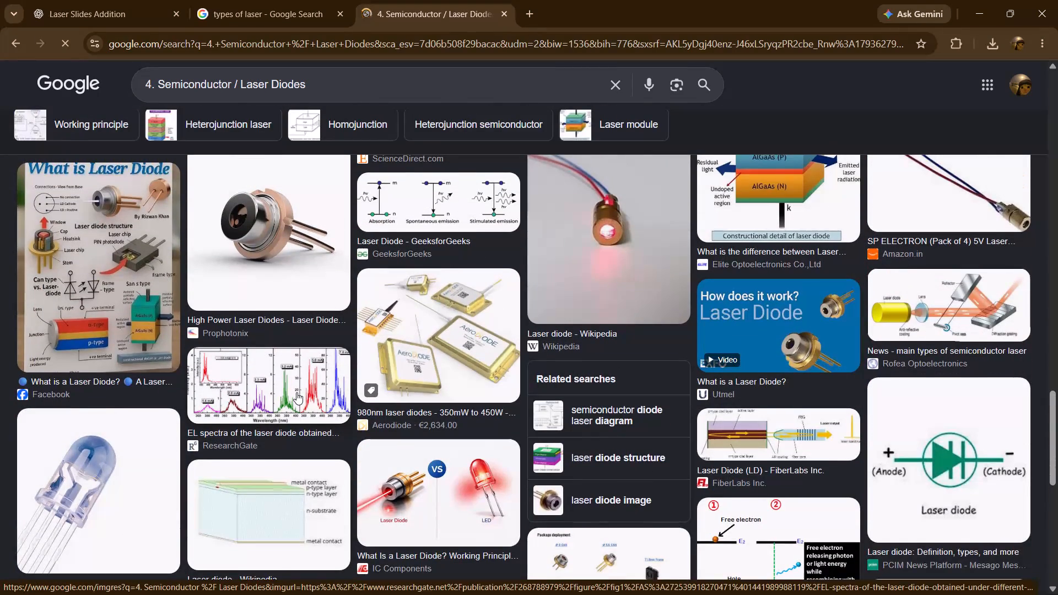
{"action": "scroll", "coordinate": [296, 392], "scroll_direction": "down", "scroll_amount": 3}
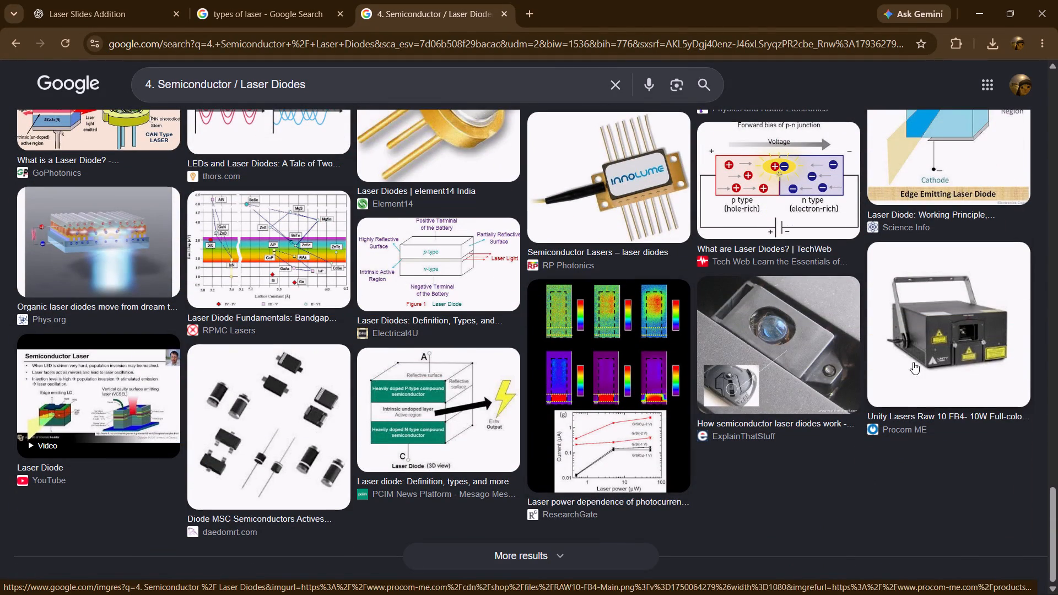
{"action": "scroll", "coordinate": [611, 358], "scroll_direction": "up", "scroll_amount": 17}
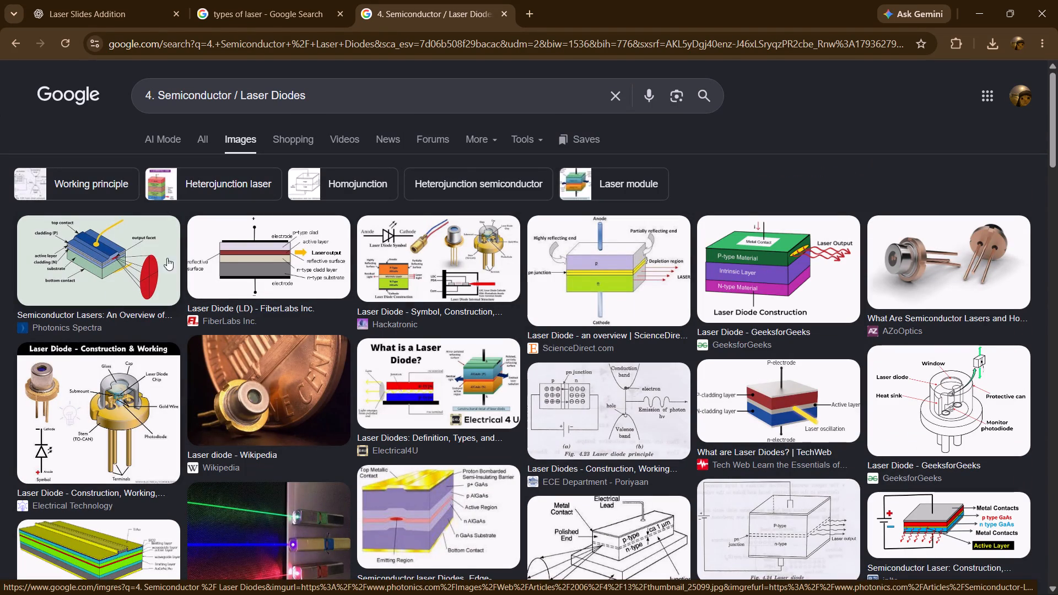
Refine the image search to "4. Semiconductor / Laser Diodes pictures".
{"action": "left_click", "coordinate": [366, 94]}
{"action": "key", "text": "space"}
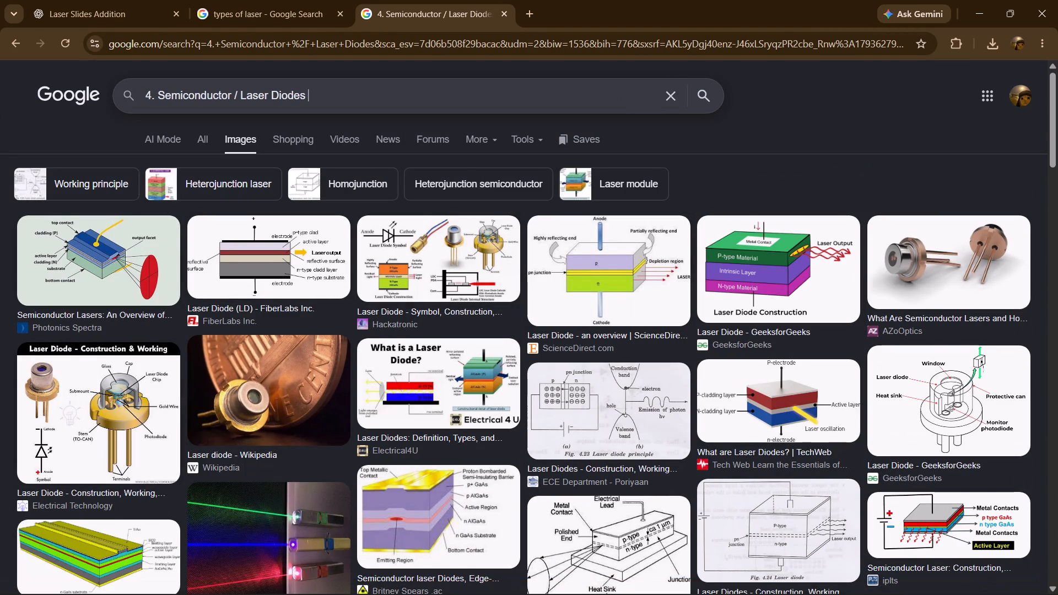
{"action": "type", "text": "pi"}
{"action": "type", "text": "ctures"}
{"action": "key", "text": "Return"}
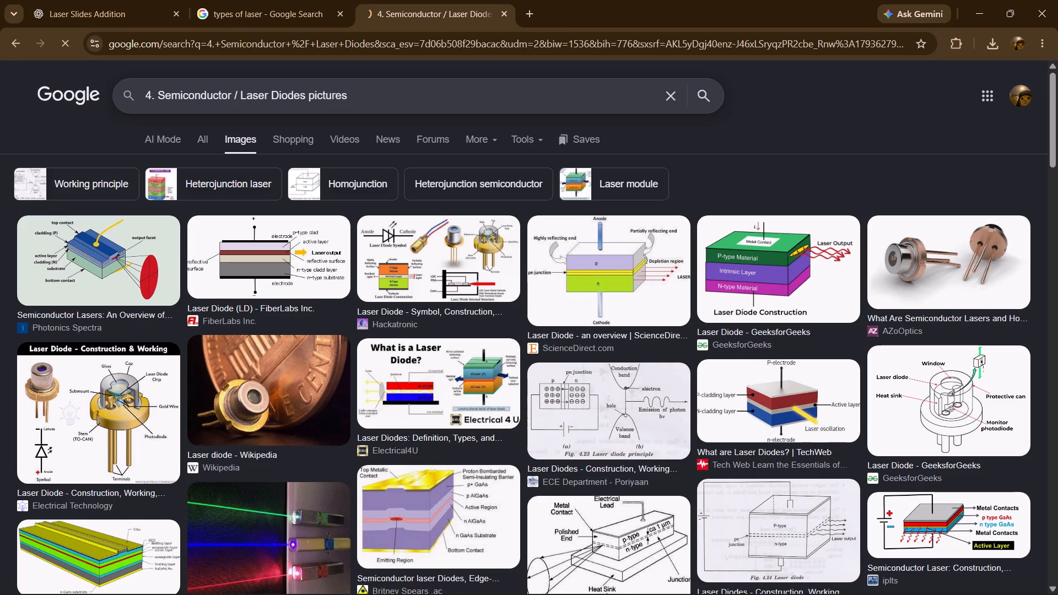
Browse the refined image results, preview the glowing Wikipedia laser diode photo and check its related images.
{"action": "scroll", "coordinate": [353, 383], "scroll_direction": "down", "scroll_amount": 1}
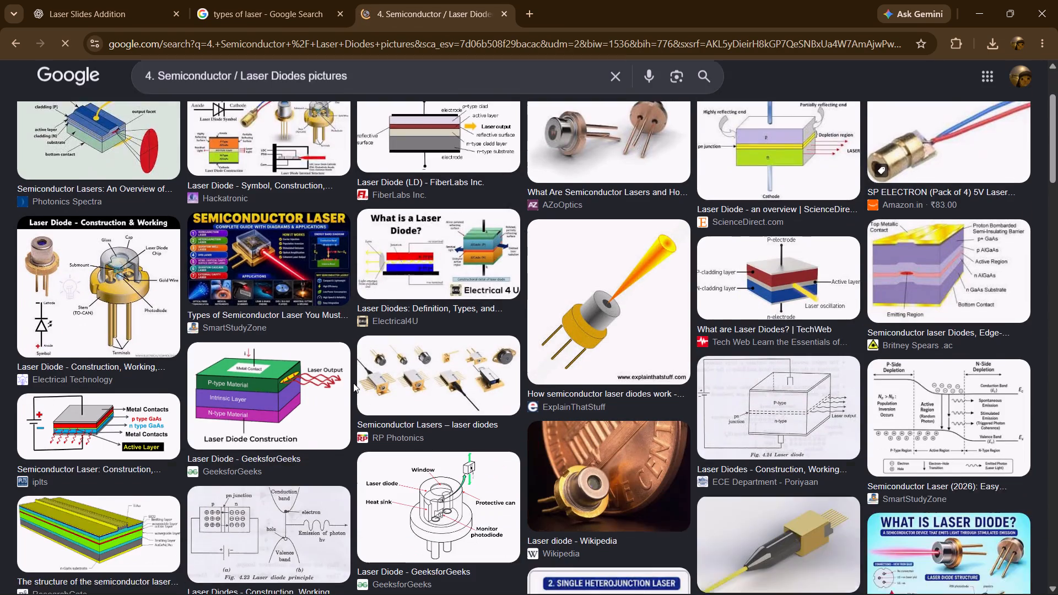
{"action": "scroll", "coordinate": [353, 383], "scroll_direction": "down", "scroll_amount": 7}
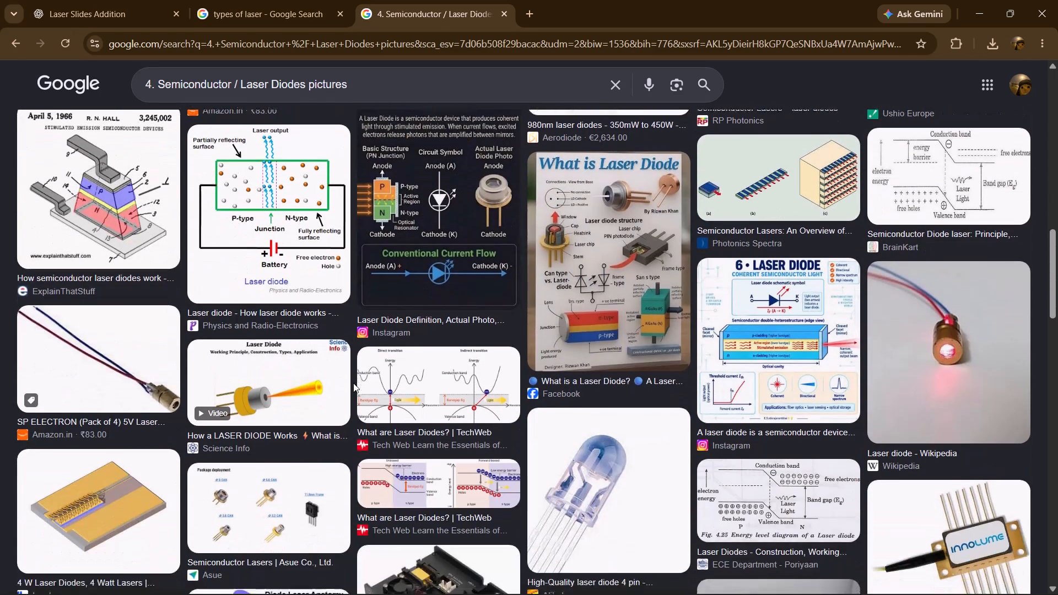
{"action": "scroll", "coordinate": [353, 383], "scroll_direction": "down", "scroll_amount": 3}
{"action": "scroll", "coordinate": [469, 398], "scroll_direction": "down", "scroll_amount": 1}
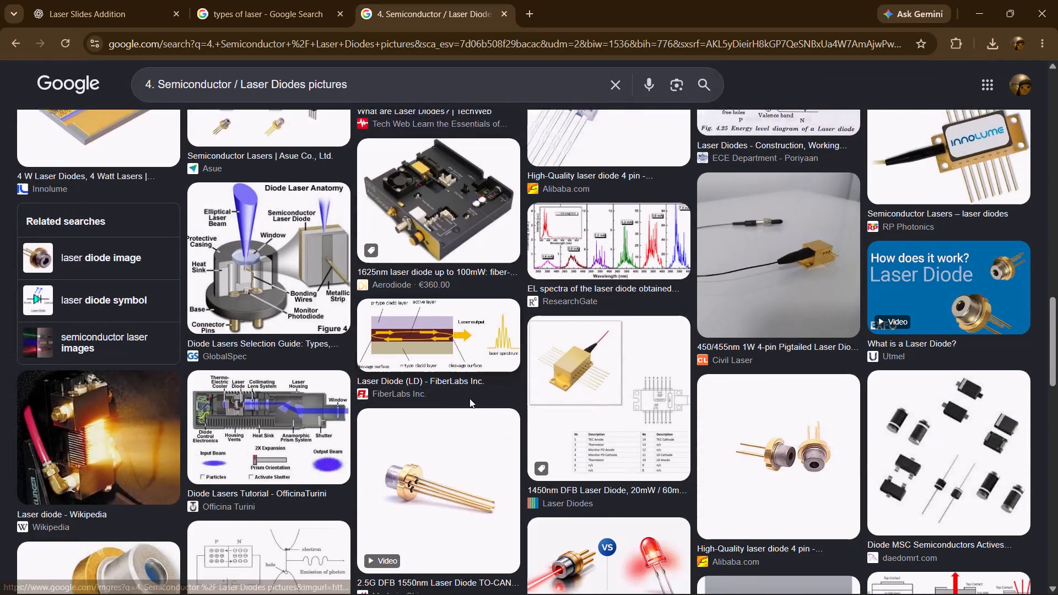
{"action": "scroll", "coordinate": [469, 398], "scroll_direction": "down", "scroll_amount": 1}
{"action": "left_click", "coordinate": [143, 428]}
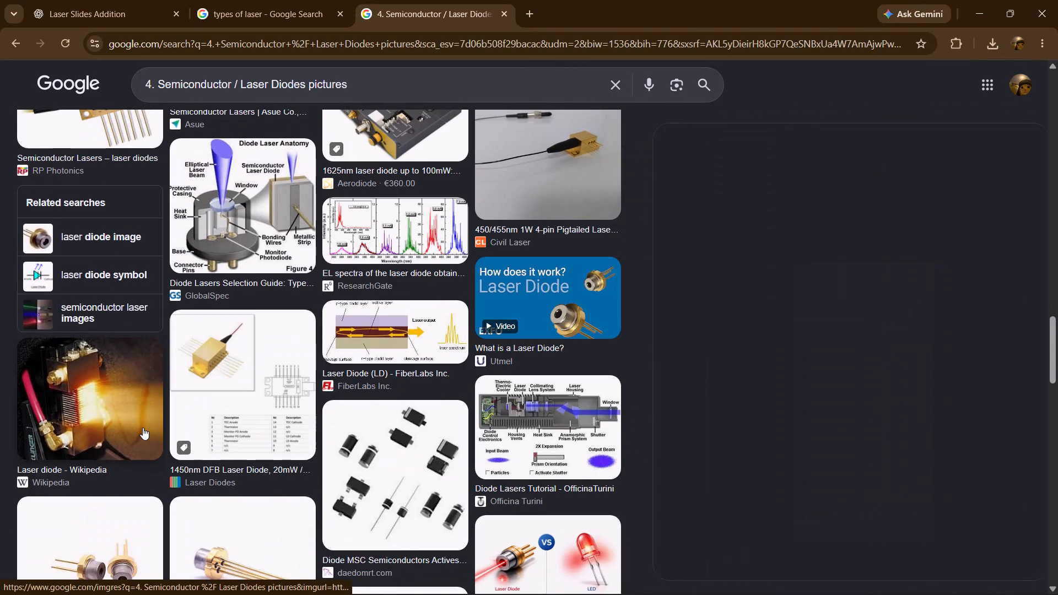
{"action": "scroll", "coordinate": [764, 391], "scroll_direction": "down", "scroll_amount": 1}
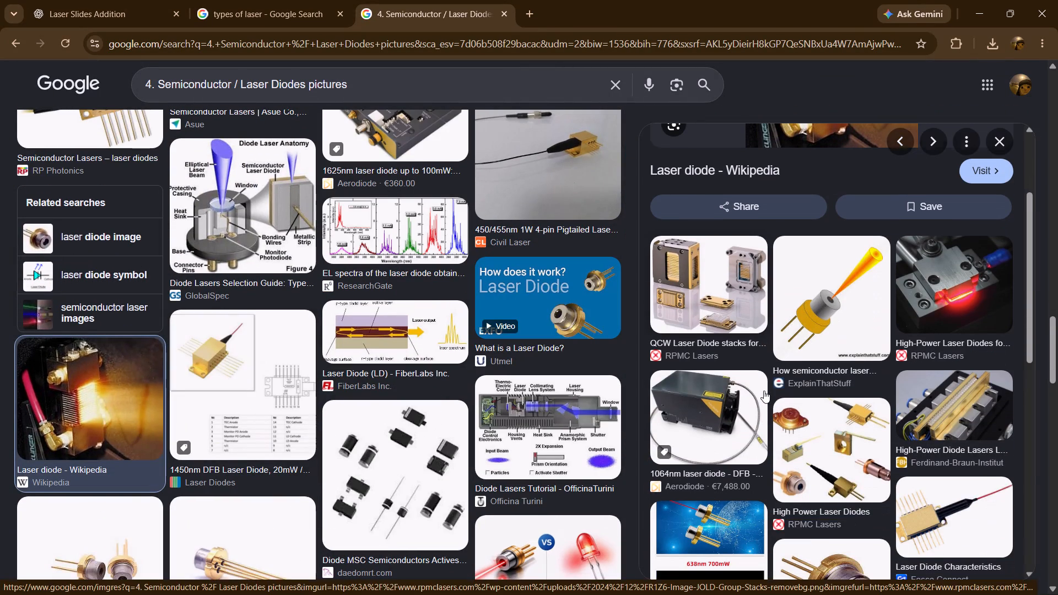
{"action": "scroll", "coordinate": [764, 391], "scroll_direction": "down", "scroll_amount": 1}
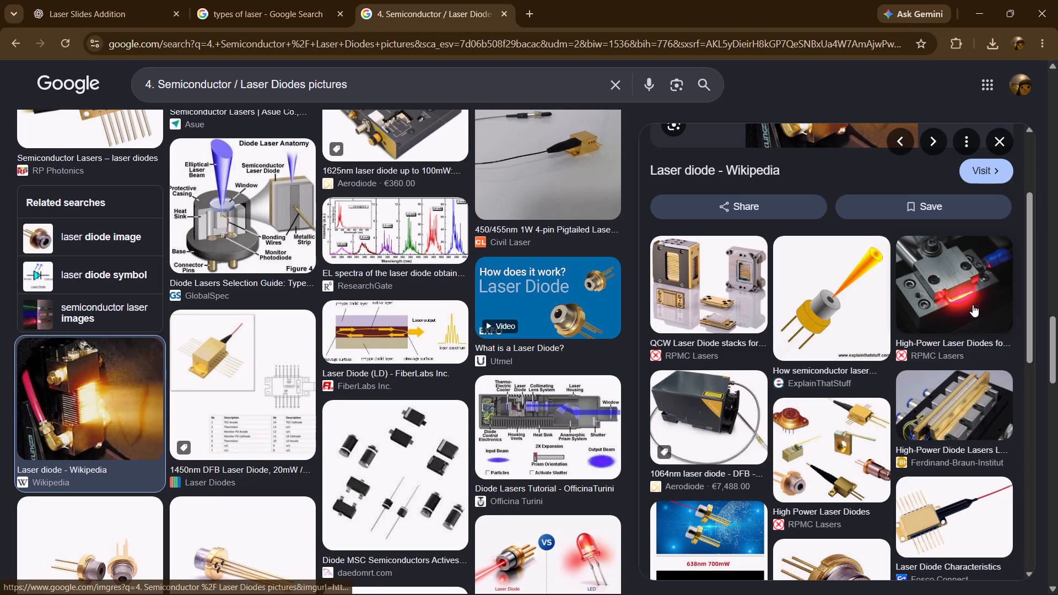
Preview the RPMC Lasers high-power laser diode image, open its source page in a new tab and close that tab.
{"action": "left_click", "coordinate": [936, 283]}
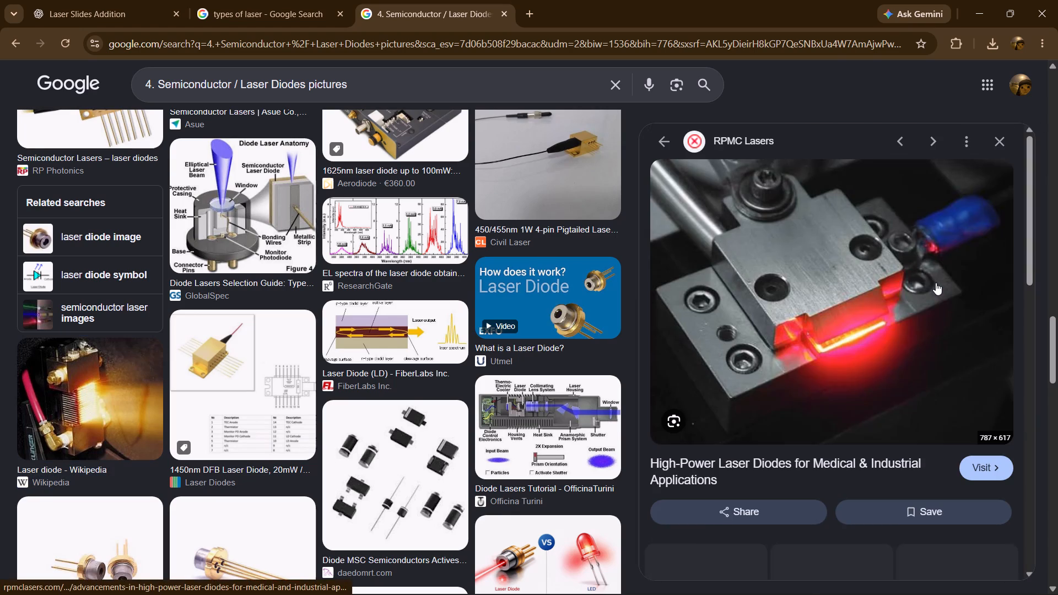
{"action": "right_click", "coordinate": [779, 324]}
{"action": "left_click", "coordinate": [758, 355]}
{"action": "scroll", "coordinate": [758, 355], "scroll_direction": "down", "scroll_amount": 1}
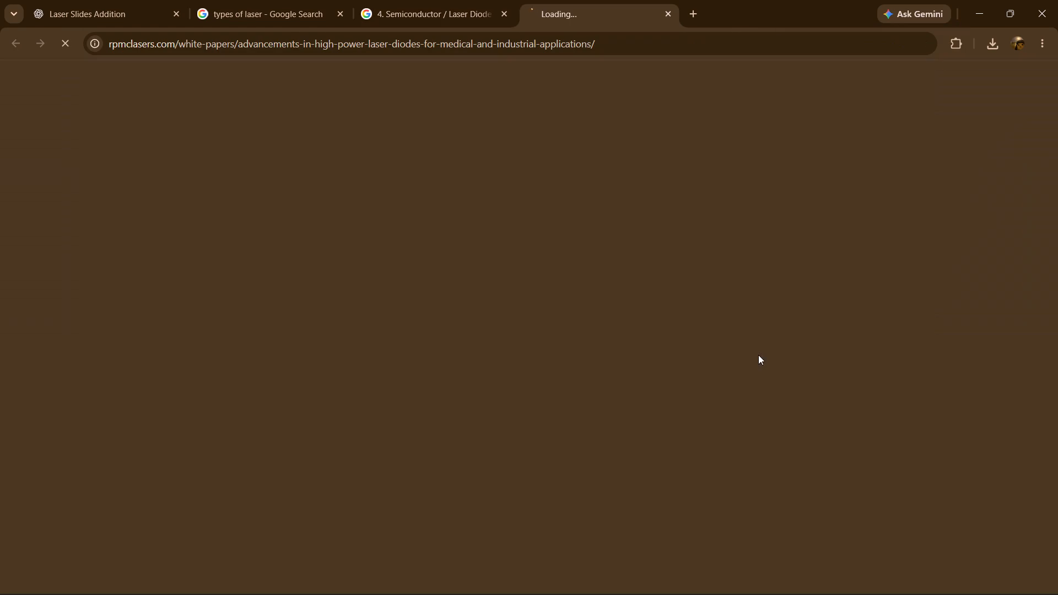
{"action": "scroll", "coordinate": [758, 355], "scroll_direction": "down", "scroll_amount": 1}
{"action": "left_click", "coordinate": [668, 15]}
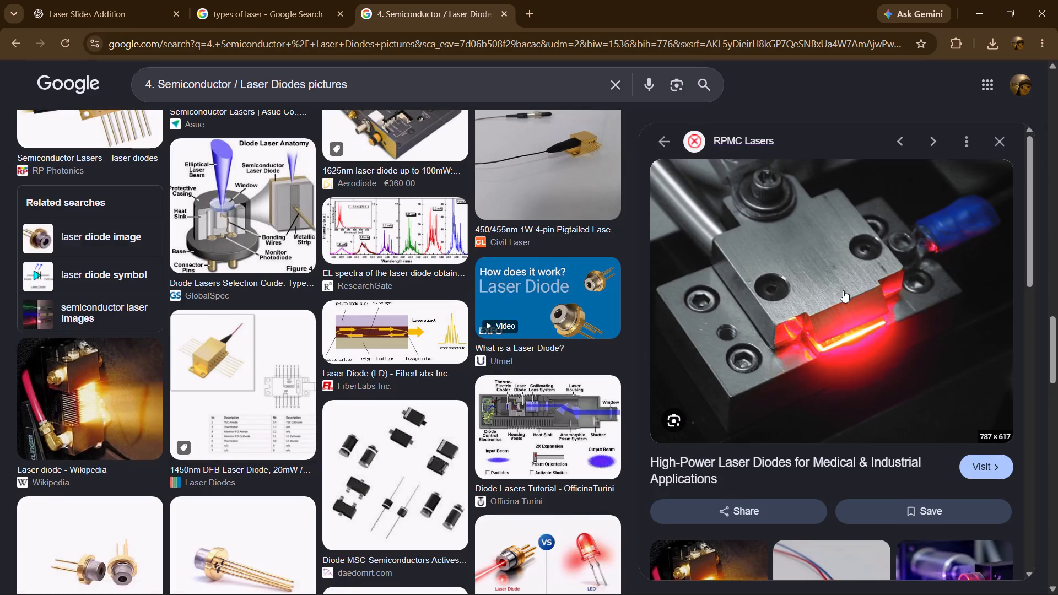
Reopen the Wikipedia laser diode photo from the related images, copy it and switch back to the PowerPoint presentation.
{"action": "scroll", "coordinate": [843, 290], "scroll_direction": "down", "scroll_amount": 2}
{"action": "left_click", "coordinate": [692, 421]}
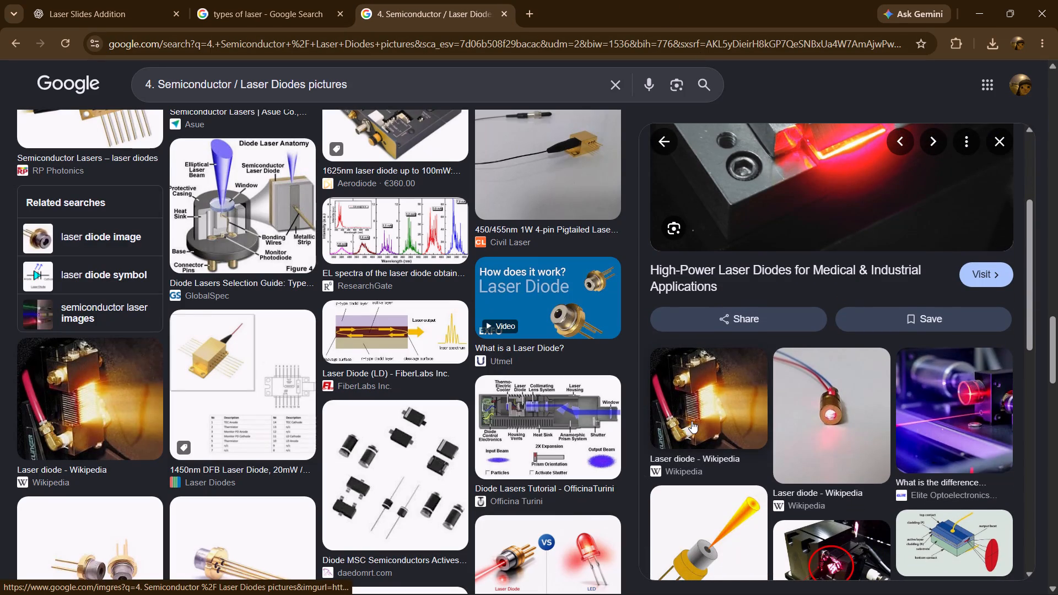
{"action": "right_click", "coordinate": [844, 227]}
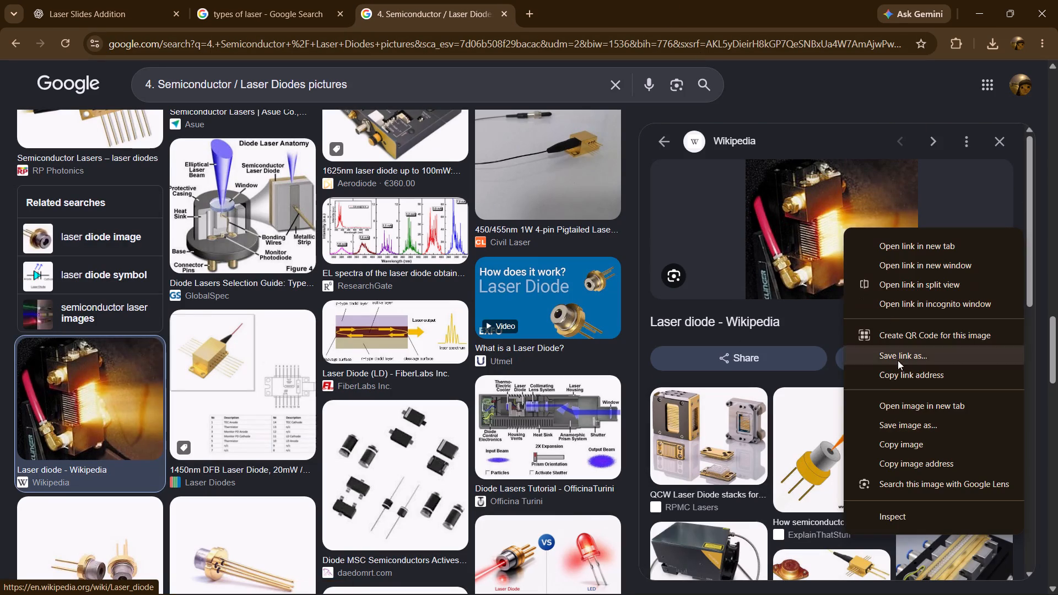
{"action": "left_click", "coordinate": [909, 440]}
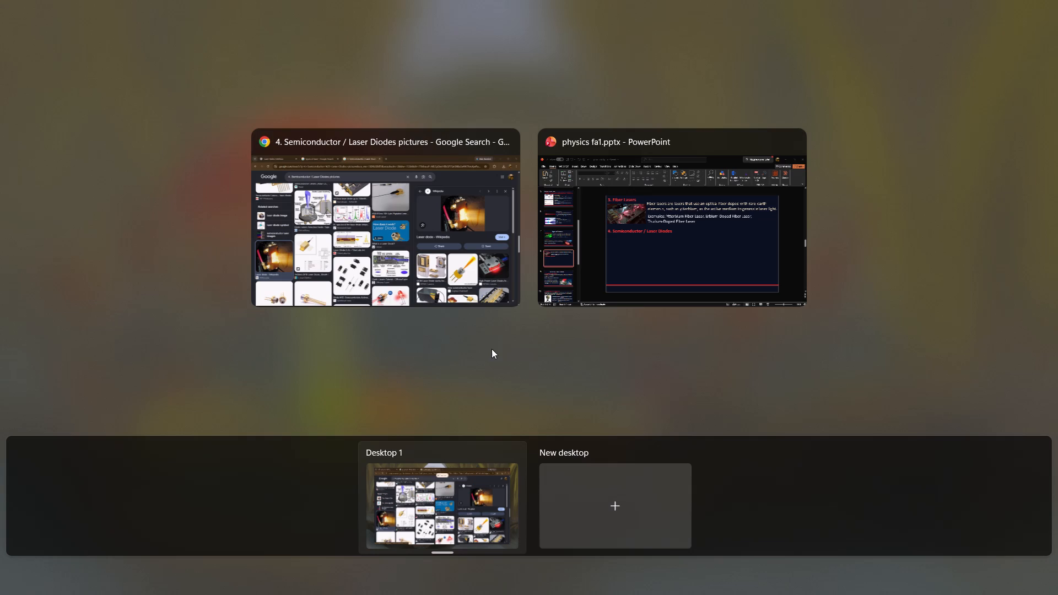
{"action": "left_click", "coordinate": [591, 197]}
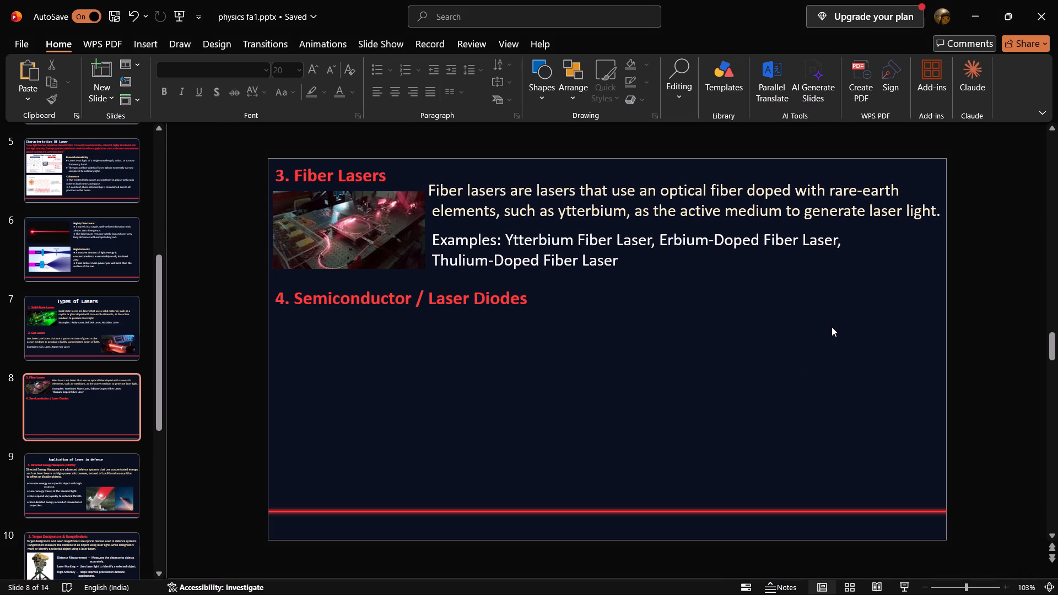
Paste the laser diode photo on slide 8, resize it to 3.49 by 7.07 cm and place it right of the Semiconductor / Laser Diodes heading.
{"action": "right_click", "coordinate": [835, 314]}
{"action": "left_click", "coordinate": [869, 339]}
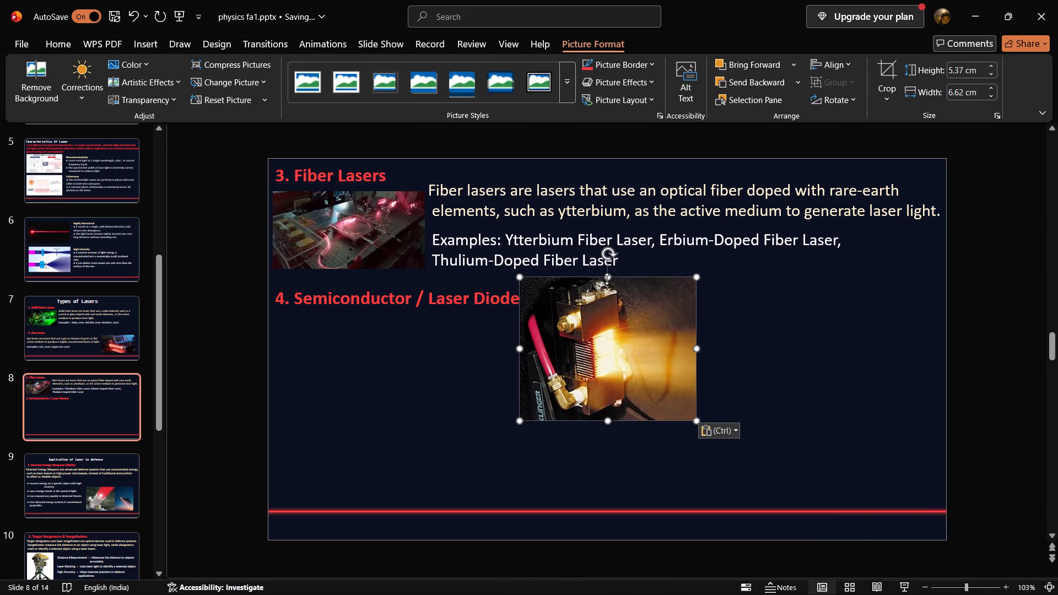
{"action": "left_click_drag", "start_coordinate": [607, 279], "coordinate": [612, 328]}
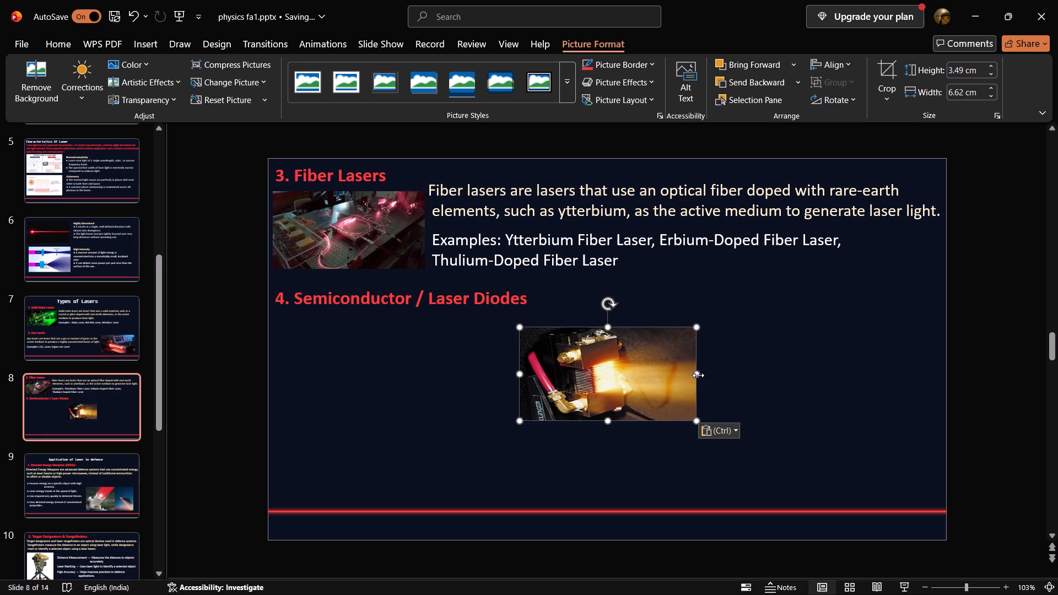
{"action": "left_click_drag", "start_coordinate": [697, 373], "coordinate": [708, 370]}
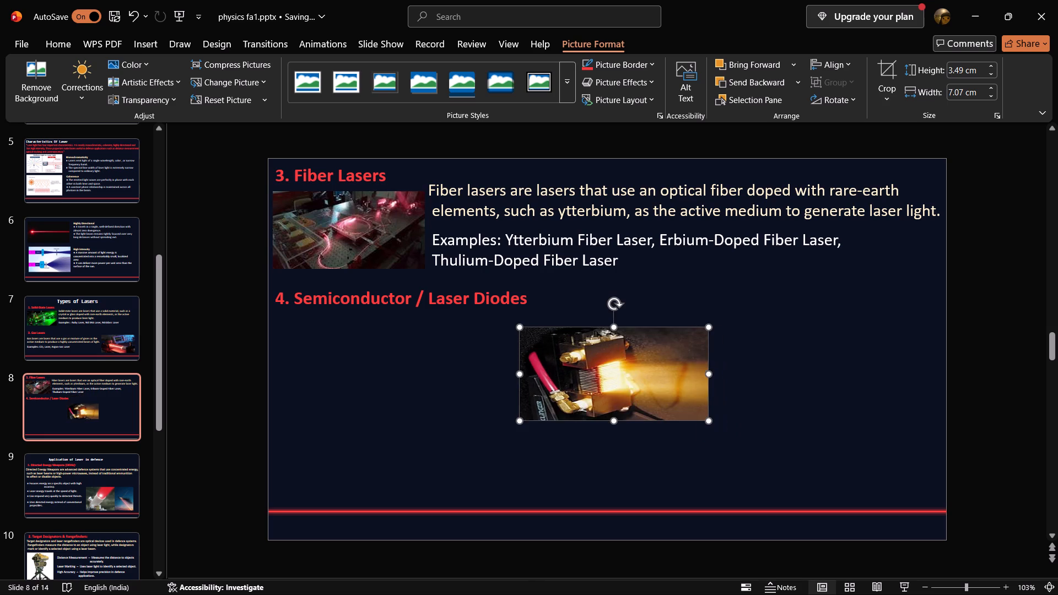
{"action": "left_click_drag", "start_coordinate": [616, 357], "coordinate": [838, 328]}
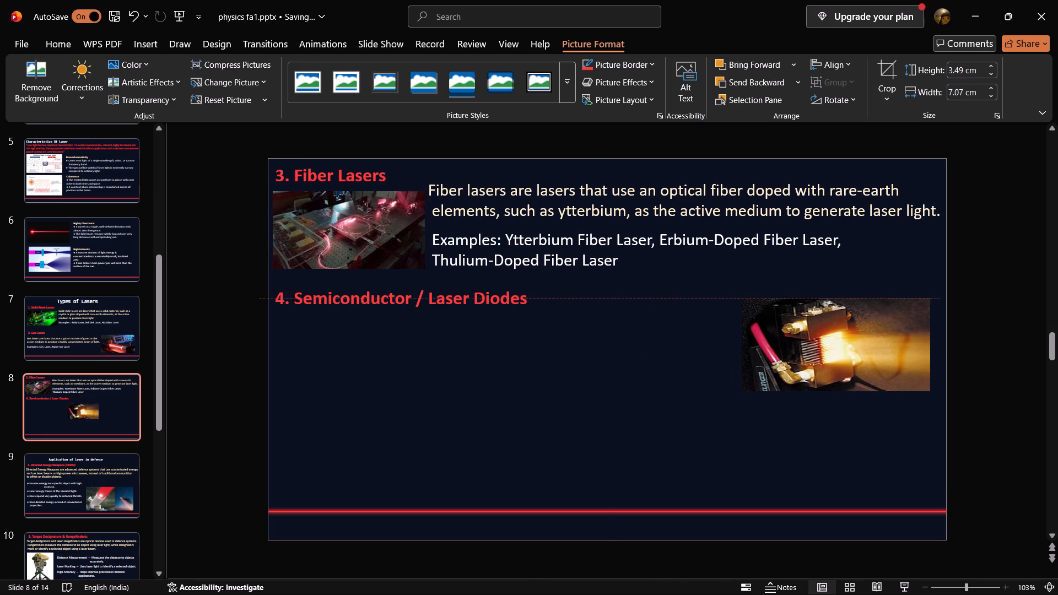
{"action": "left_click_drag", "start_coordinate": [838, 328], "coordinate": [838, 326]}
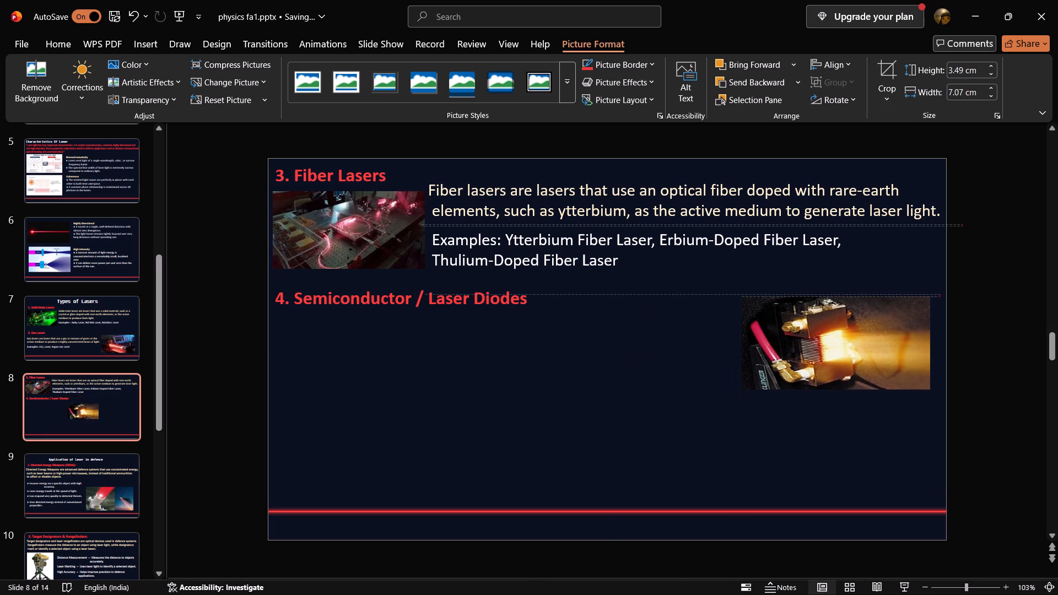
{"action": "left_click_drag", "start_coordinate": [838, 326], "coordinate": [838, 320]}
Add a text box below the Semiconductor section with the heading "5. Liquid (Dye) Lasers" copied from the types of laser search page in Chrome.
{"action": "left_click", "coordinate": [290, 397]}
{"action": "triple_click", "coordinate": [281, 407]}
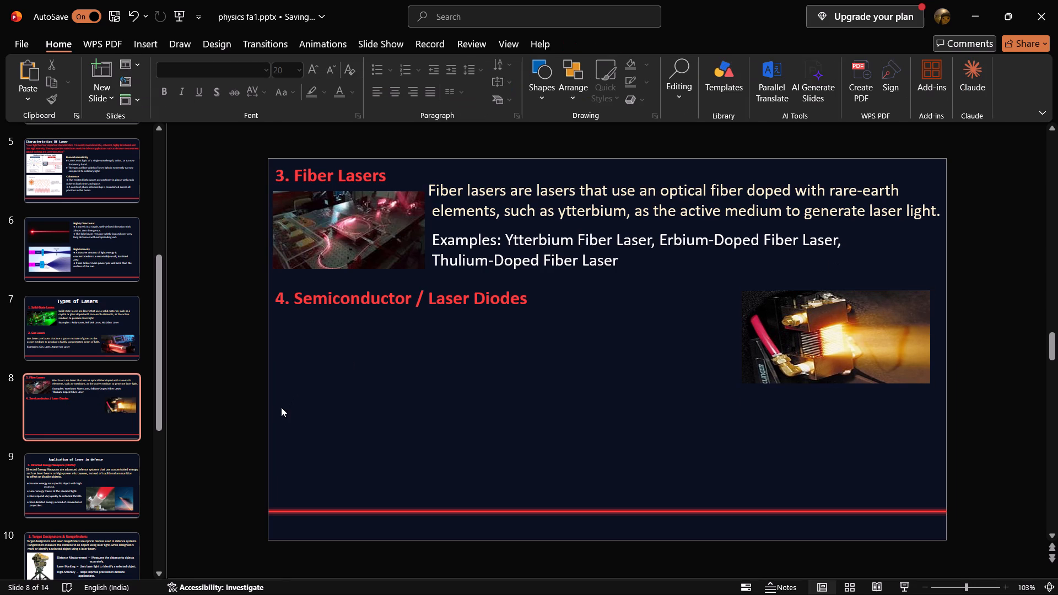
{"action": "left_click", "coordinate": [624, 171]}
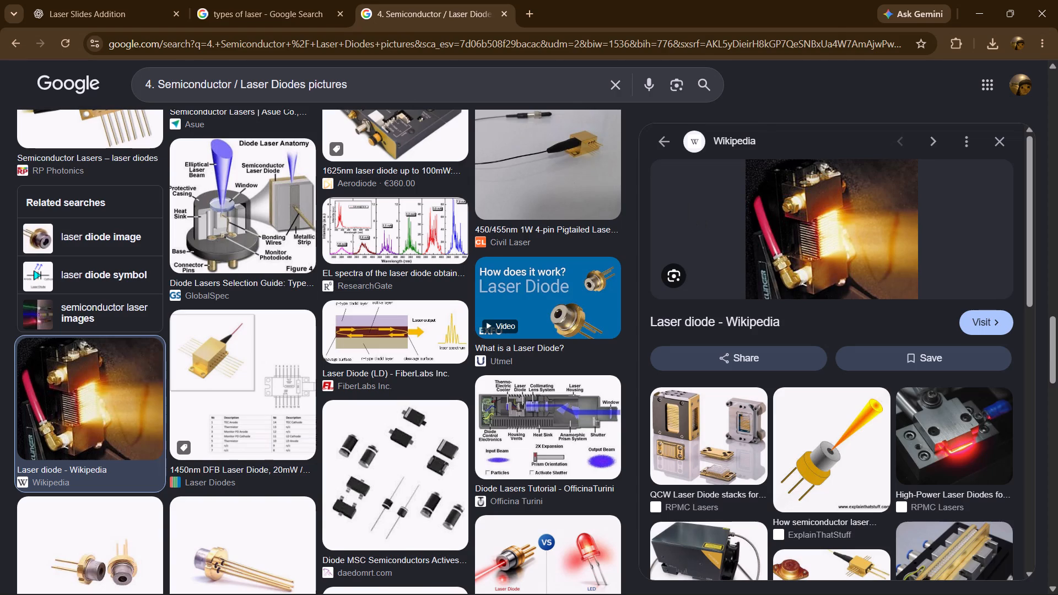
{"action": "left_click", "coordinate": [281, 0]}
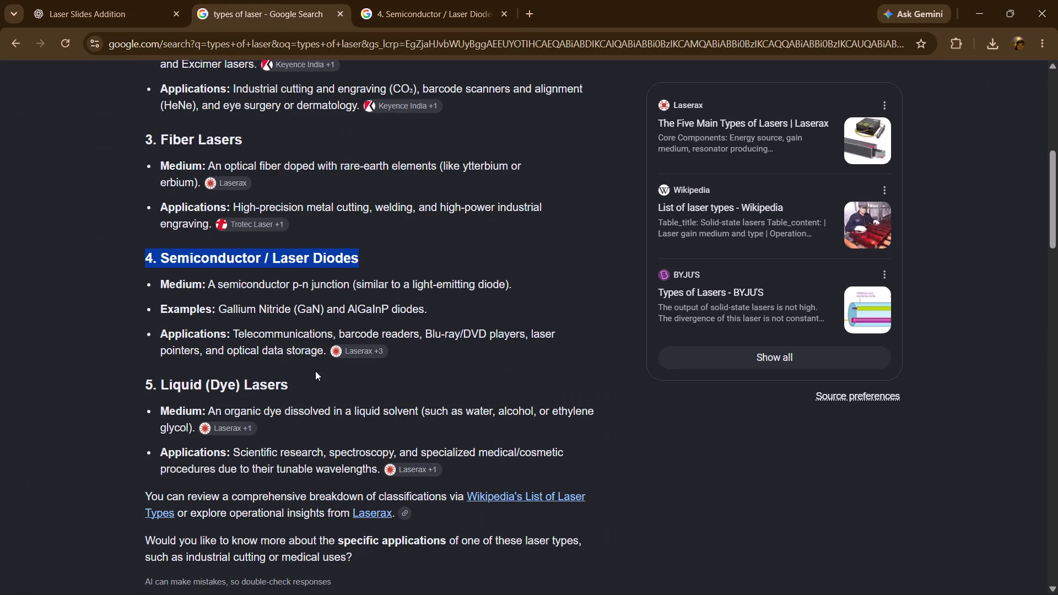
{"action": "left_click_drag", "start_coordinate": [315, 371], "coordinate": [132, 373]}
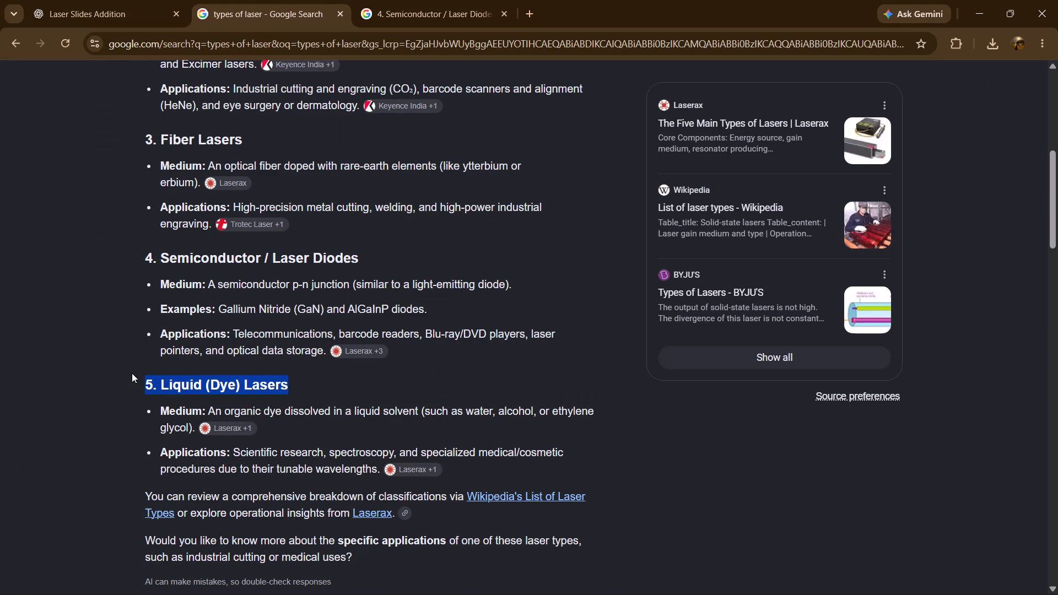
{"action": "key", "text": "ctrl+c"}
{"action": "key", "text": "alt+Tab"}
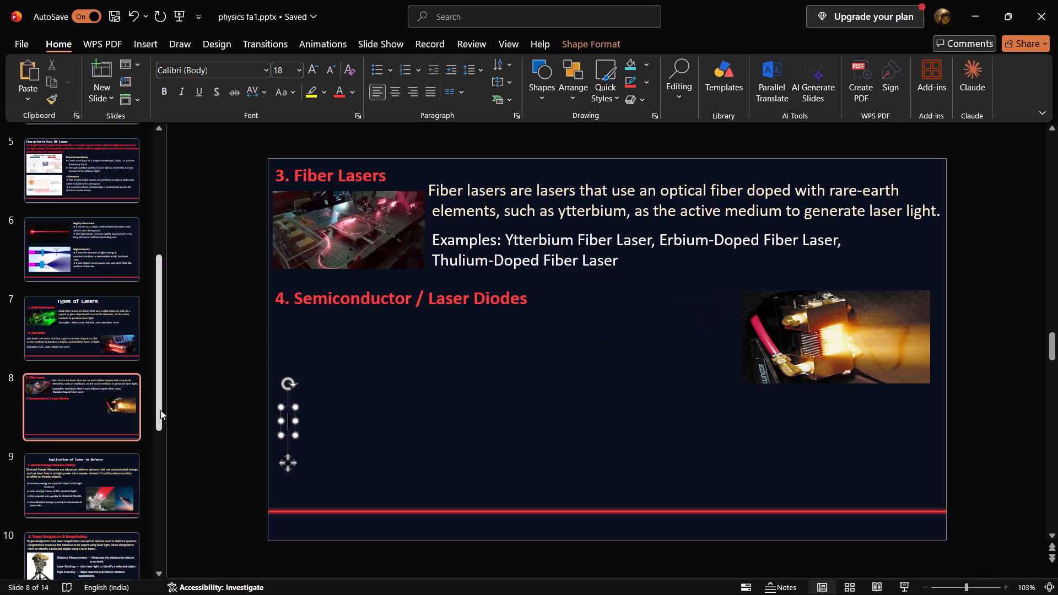
{"action": "key", "text": "ctrl+v"}
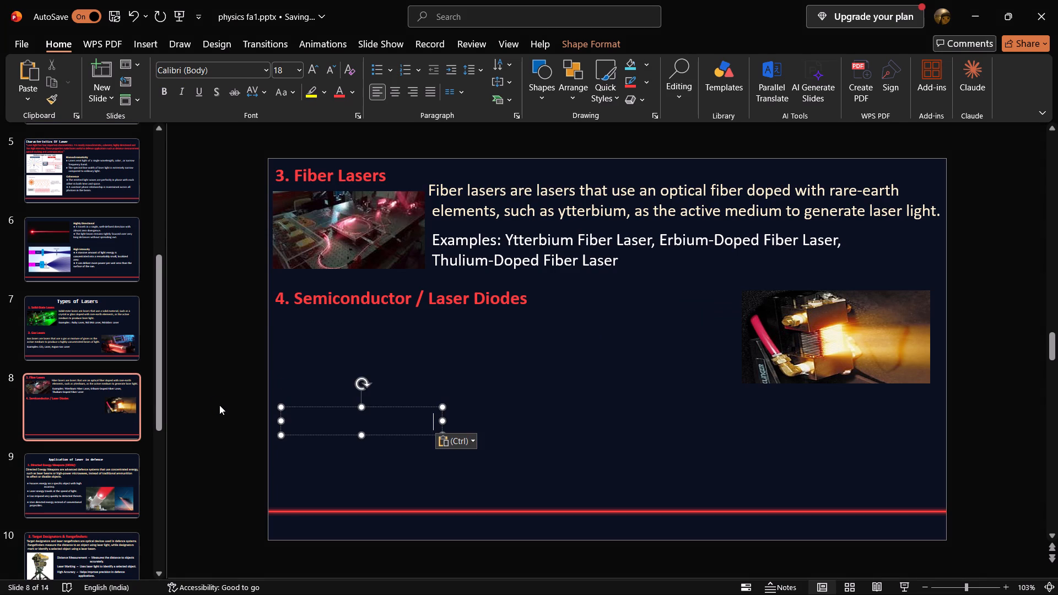
Format the "5. Liquid (Dye) Lasers" heading as red, bold text at size 20.
{"action": "key", "text": "ctrl+a"}
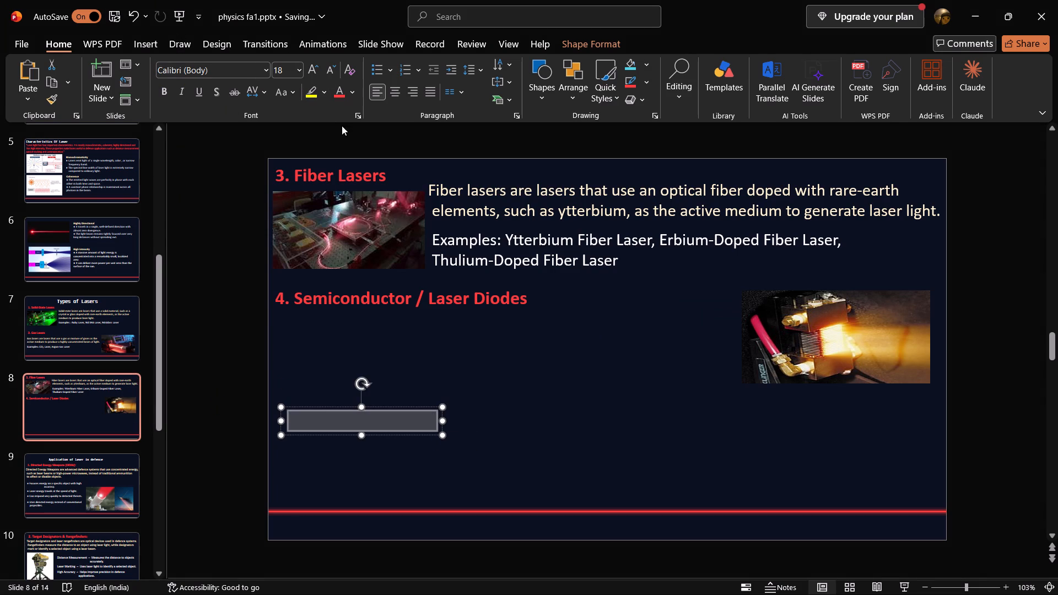
{"action": "left_click", "coordinate": [343, 93]}
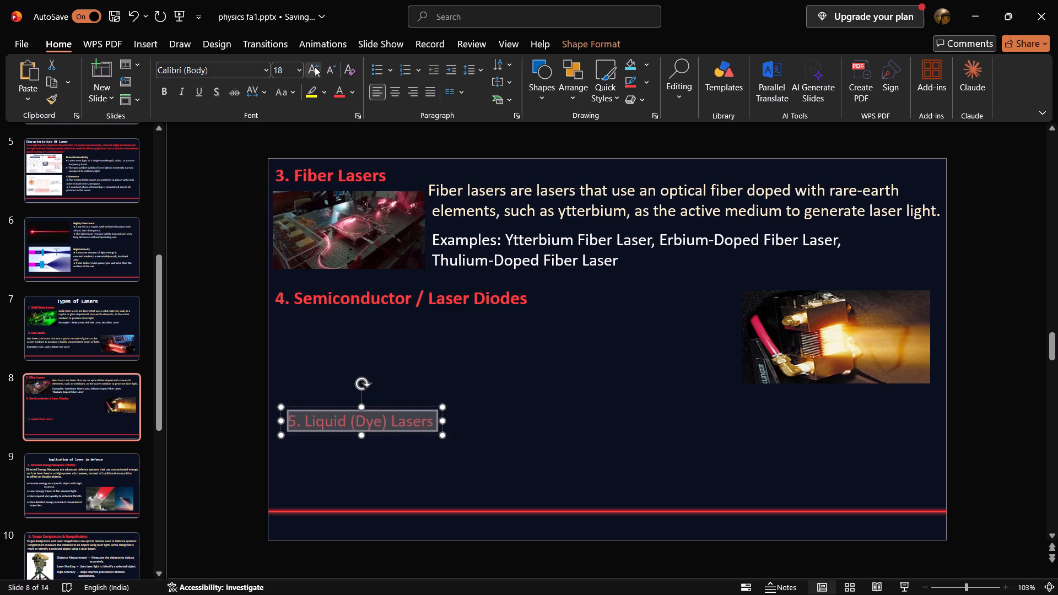
{"action": "left_click", "coordinate": [319, 66]}
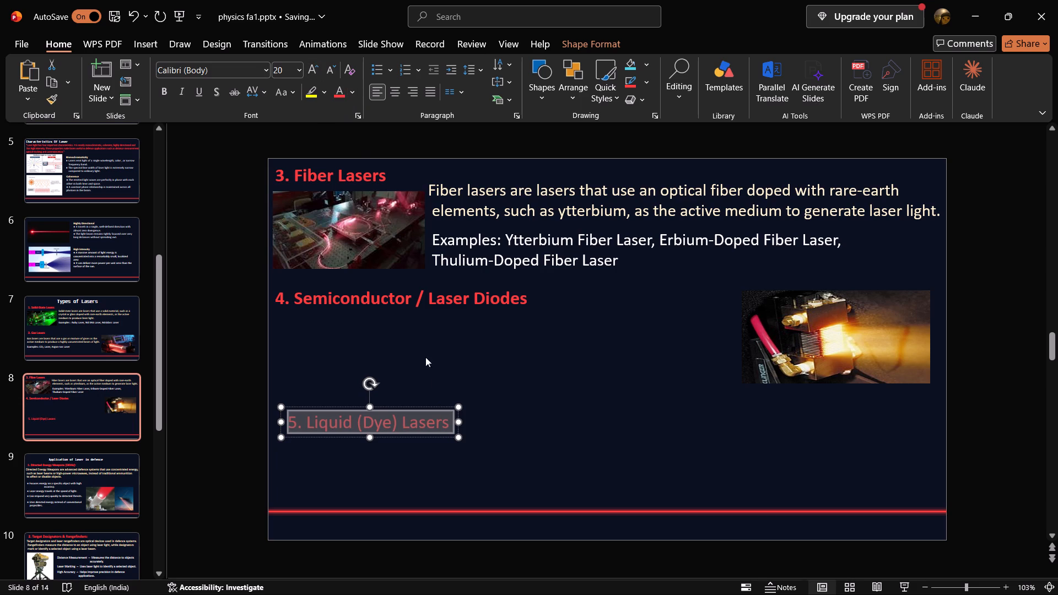
{"action": "right_click", "coordinate": [430, 417]}
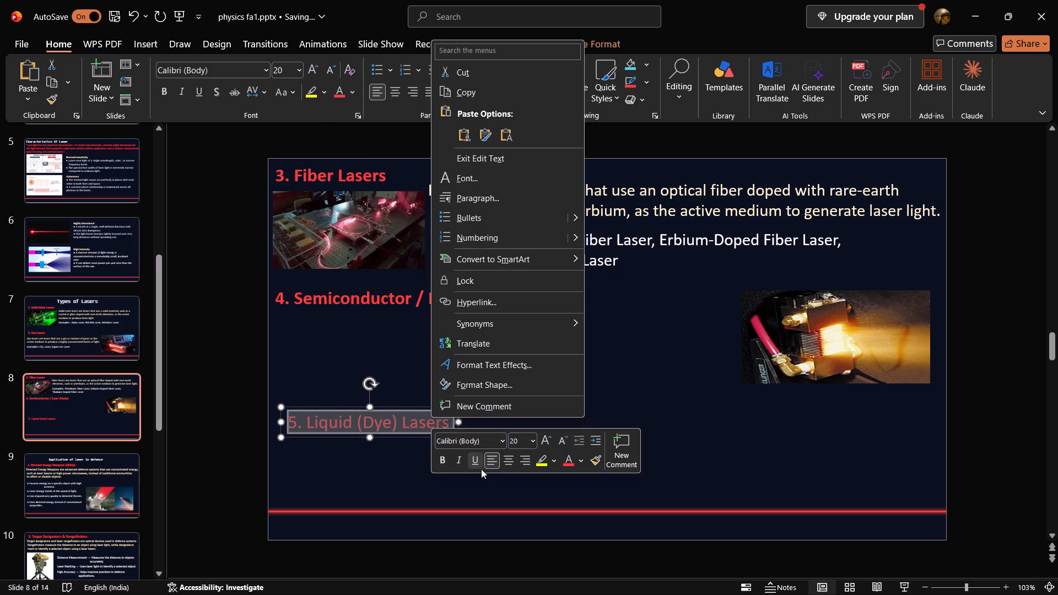
{"action": "left_click", "coordinate": [442, 467]}
{"action": "left_click", "coordinate": [464, 337]}
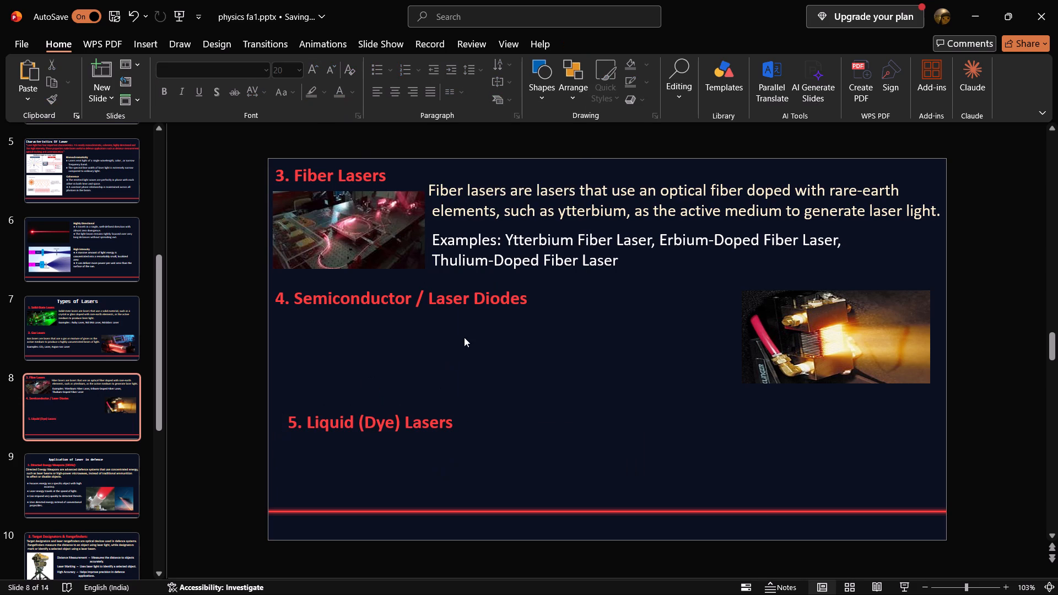
Move the Liquid (Dye) Lasers heading near the slide's left edge, just below the level of the laser diode photo.
{"action": "left_click", "coordinate": [396, 428]}
{"action": "left_click_drag", "start_coordinate": [413, 409], "coordinate": [404, 401]}
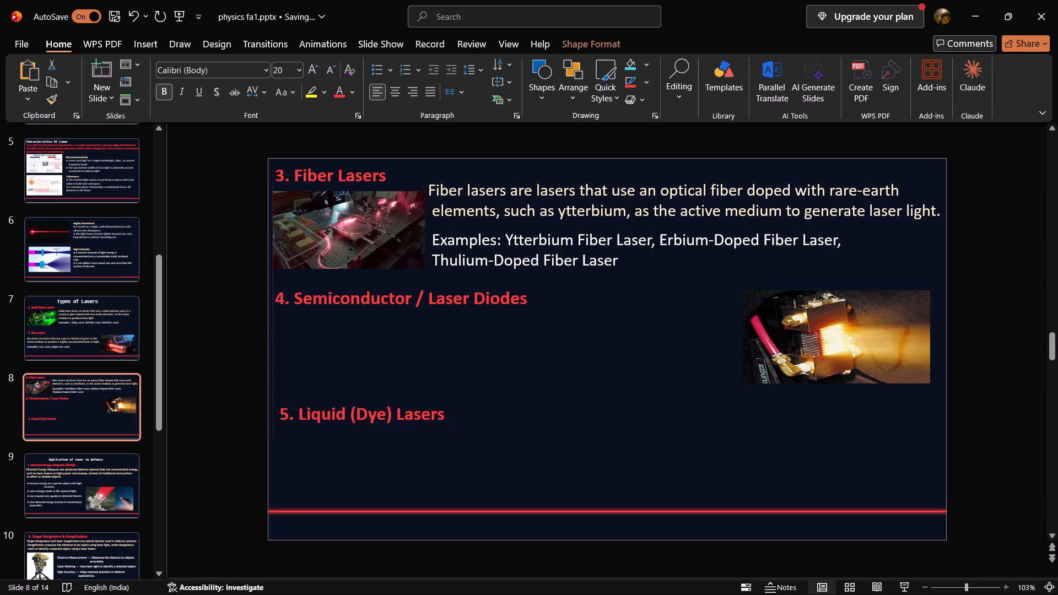
{"action": "left_click_drag", "start_coordinate": [404, 401], "coordinate": [805, 387]}
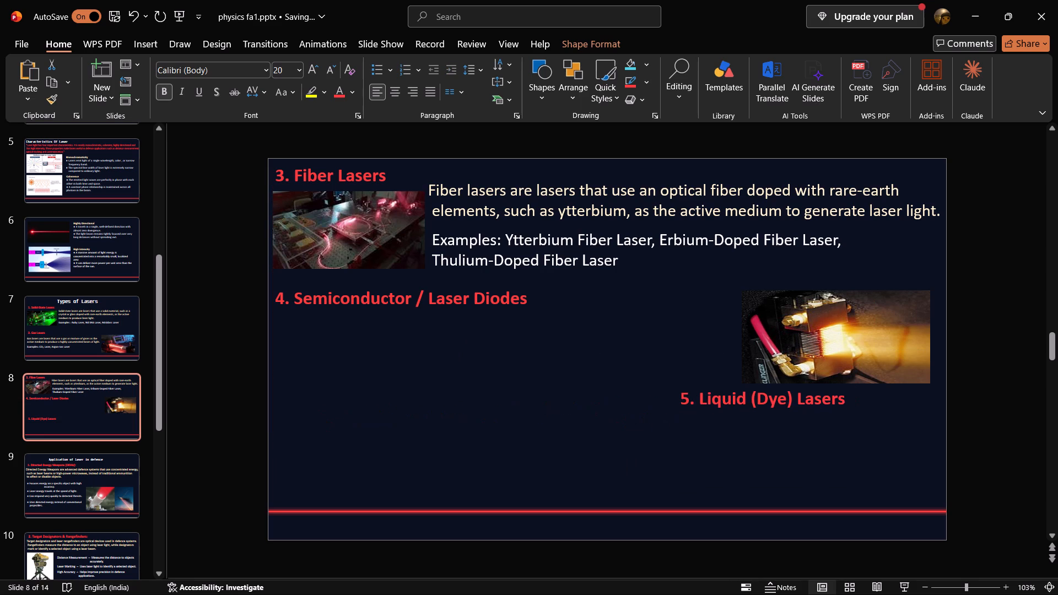
{"action": "left_click_drag", "start_coordinate": [805, 387], "coordinate": [718, 399]}
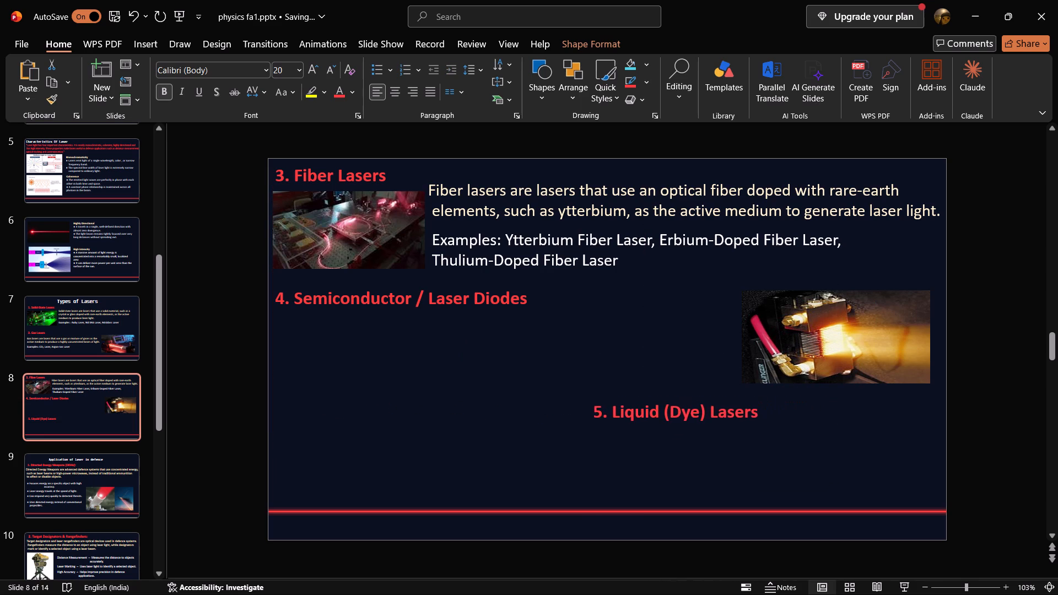
{"action": "left_click_drag", "start_coordinate": [718, 399], "coordinate": [397, 376]}
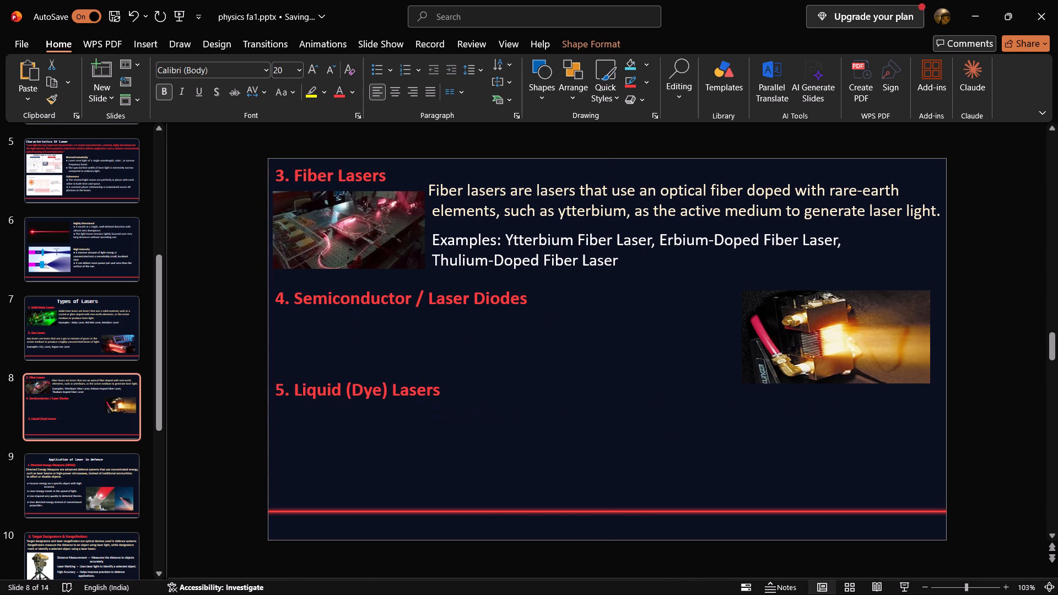
{"action": "left_click_drag", "start_coordinate": [397, 376], "coordinate": [402, 390]}
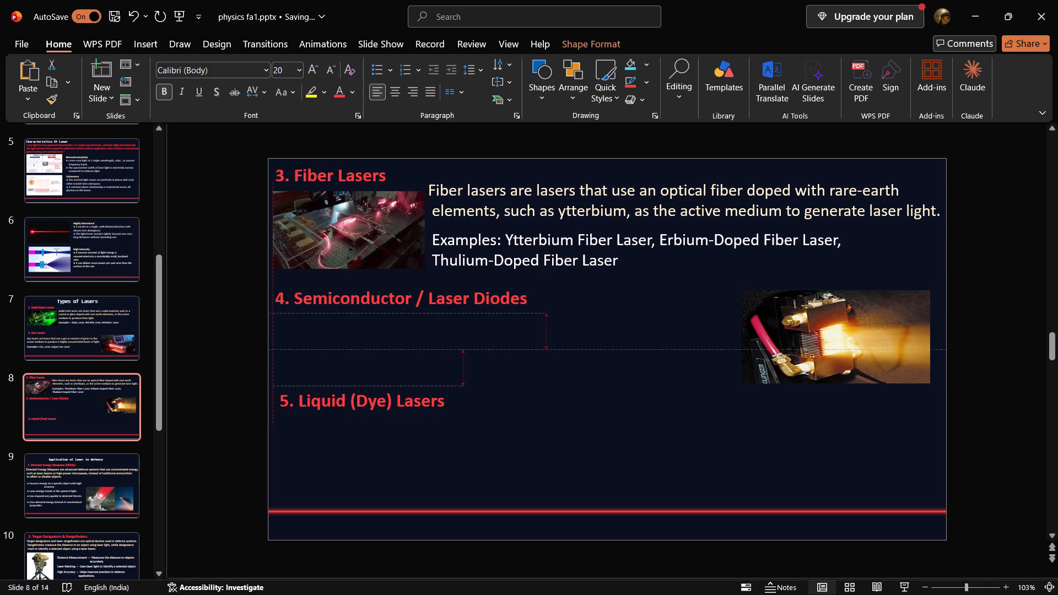
{"action": "left_click_drag", "start_coordinate": [402, 390], "coordinate": [403, 385]}
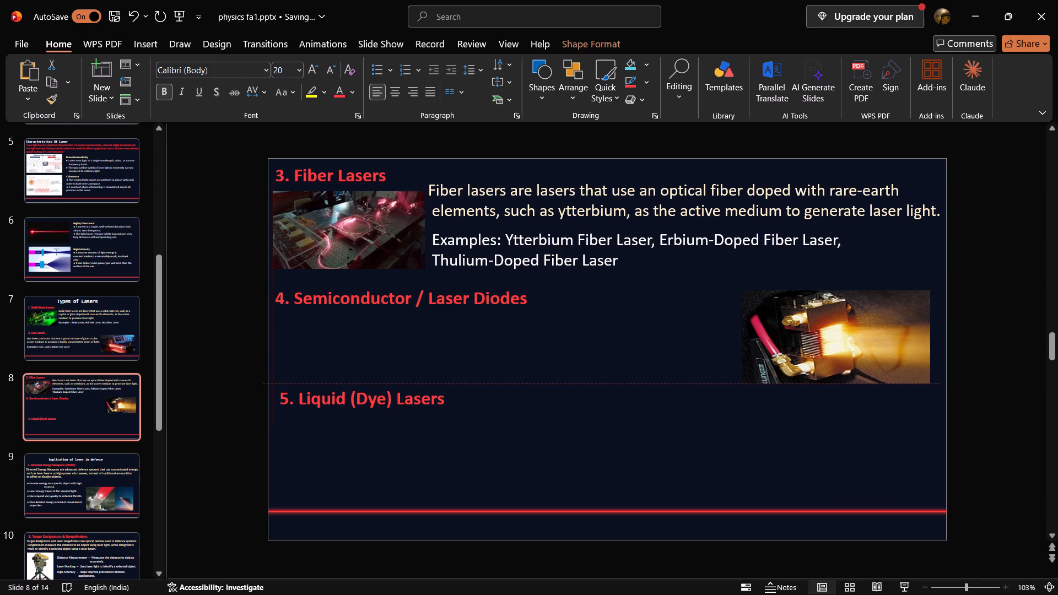
{"action": "left_click_drag", "start_coordinate": [403, 385], "coordinate": [403, 386]}
{"action": "left_click", "coordinate": [463, 461]}
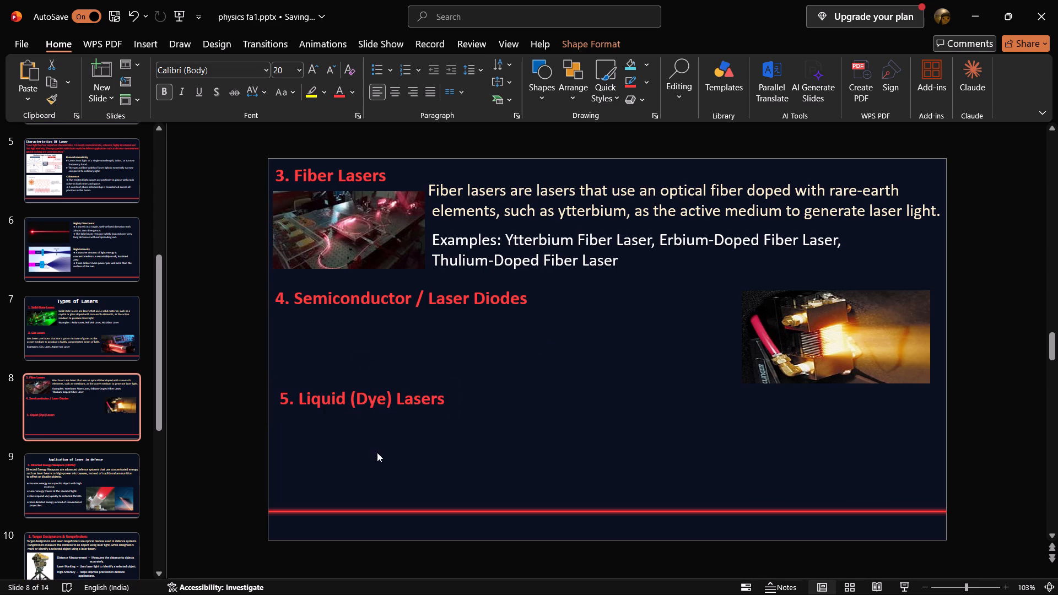
Switch to the image search in Chrome and replace its query with "5. Liquid (Dye) Lasers".
{"action": "left_click", "coordinate": [658, 272]}
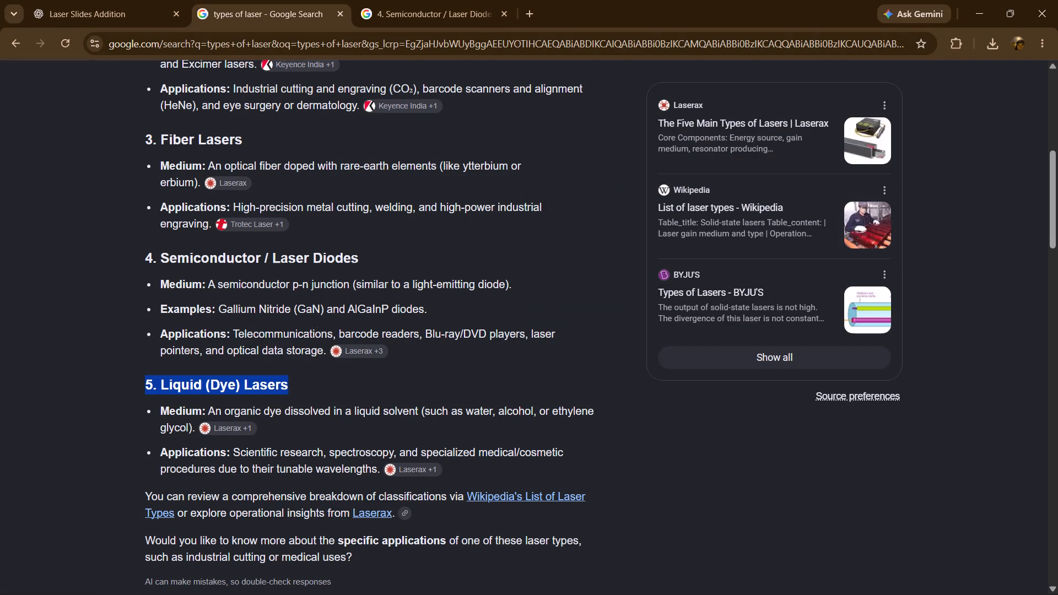
{"action": "left_click", "coordinate": [416, 0]}
{"action": "left_click_drag", "start_coordinate": [371, 83], "coordinate": [173, 95]}
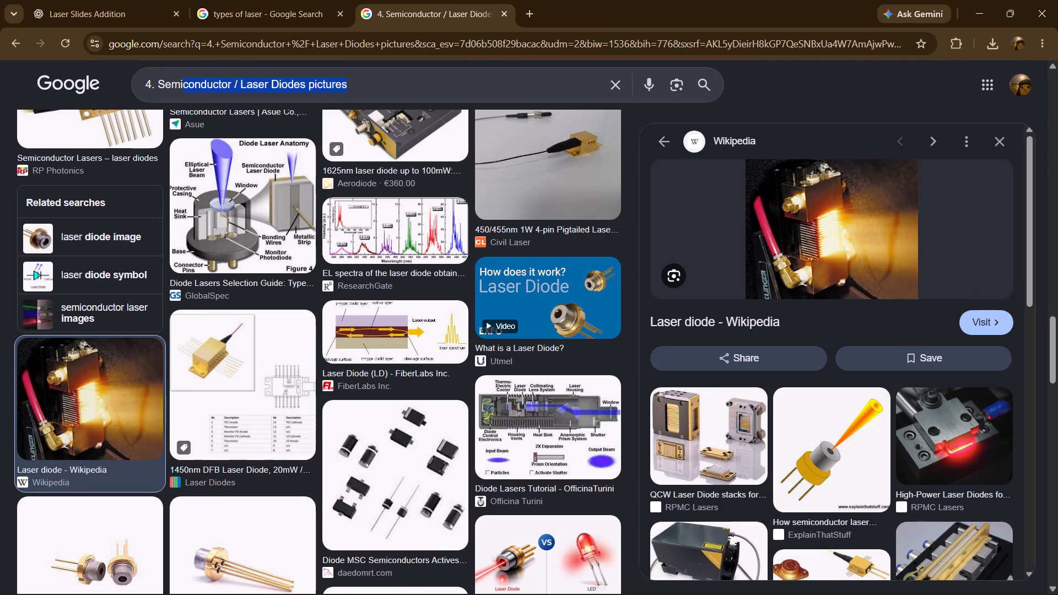
{"action": "left_click_drag", "start_coordinate": [173, 95], "coordinate": [137, 93]}
{"action": "key", "text": "BackSpace"}
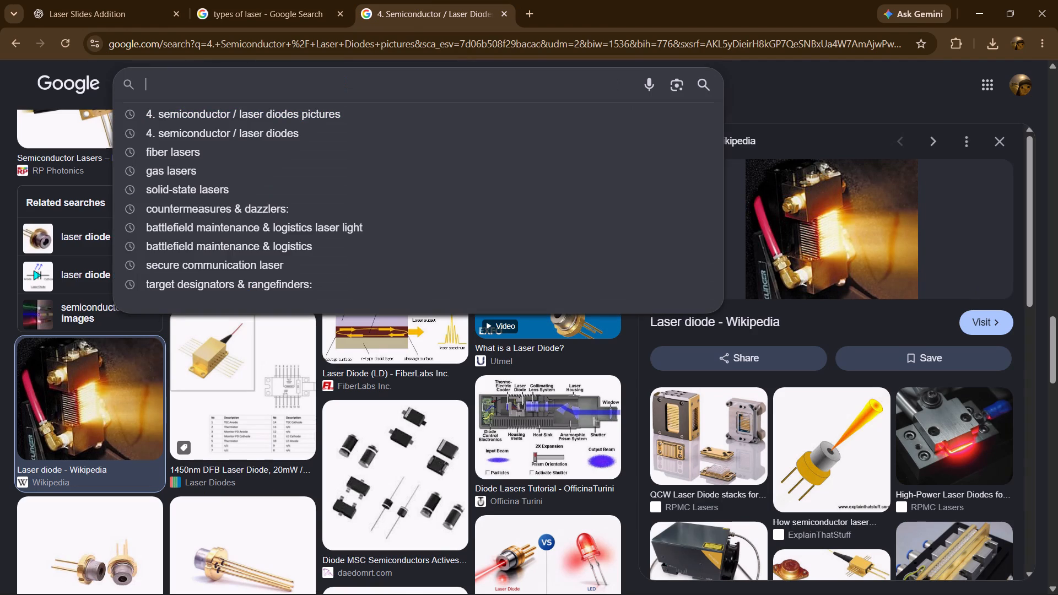
{"action": "key", "text": "ctrl+v"}
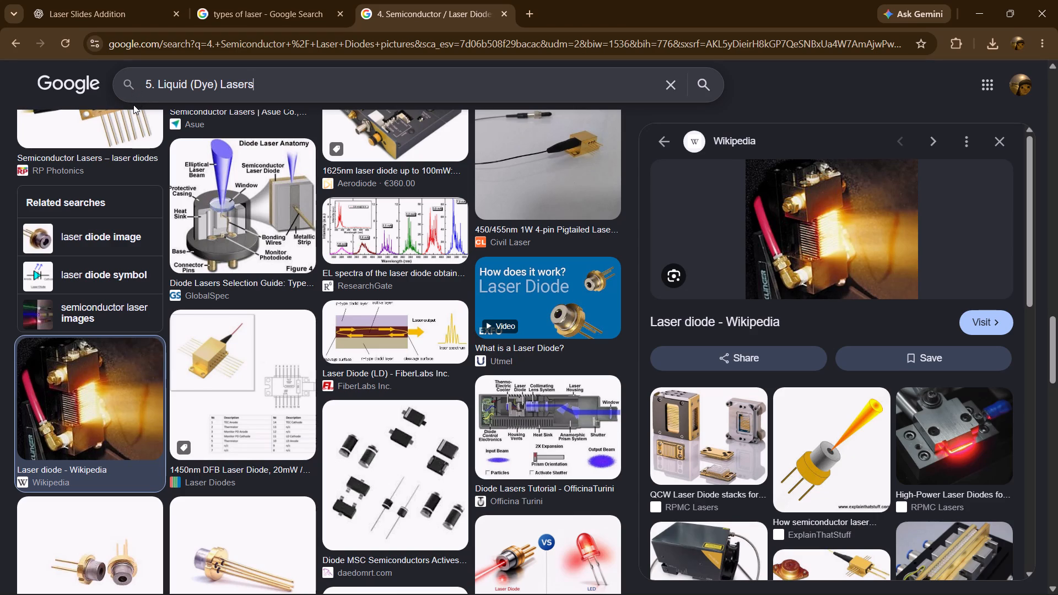
{"action": "key", "text": "Return"}
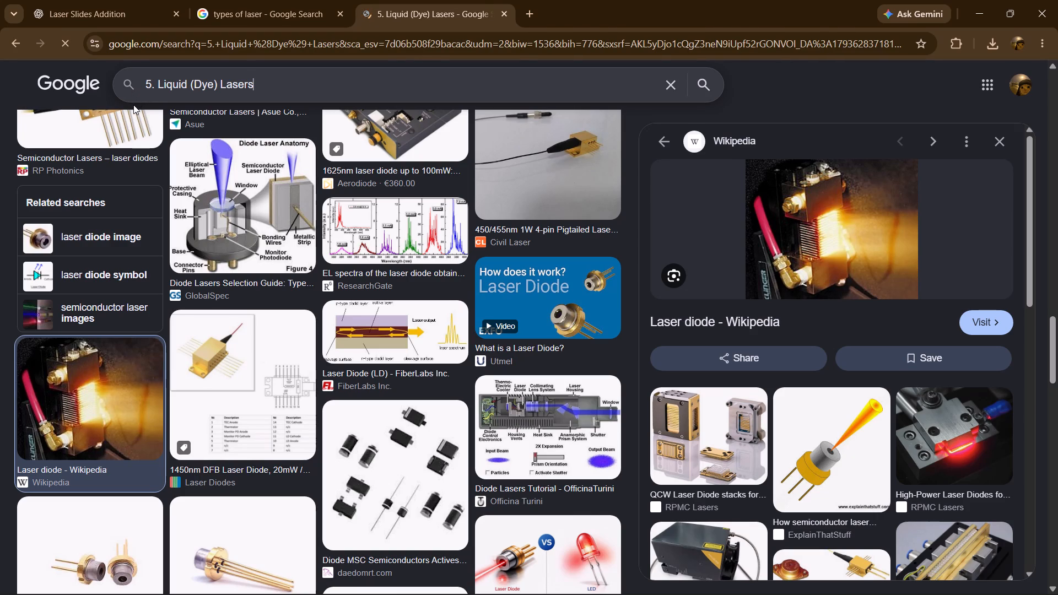
Browse the dye laser image results, copy the Wikipedia dye laser photo and switch back to the PowerPoint presentation.
{"action": "left_click", "coordinate": [158, 328]}
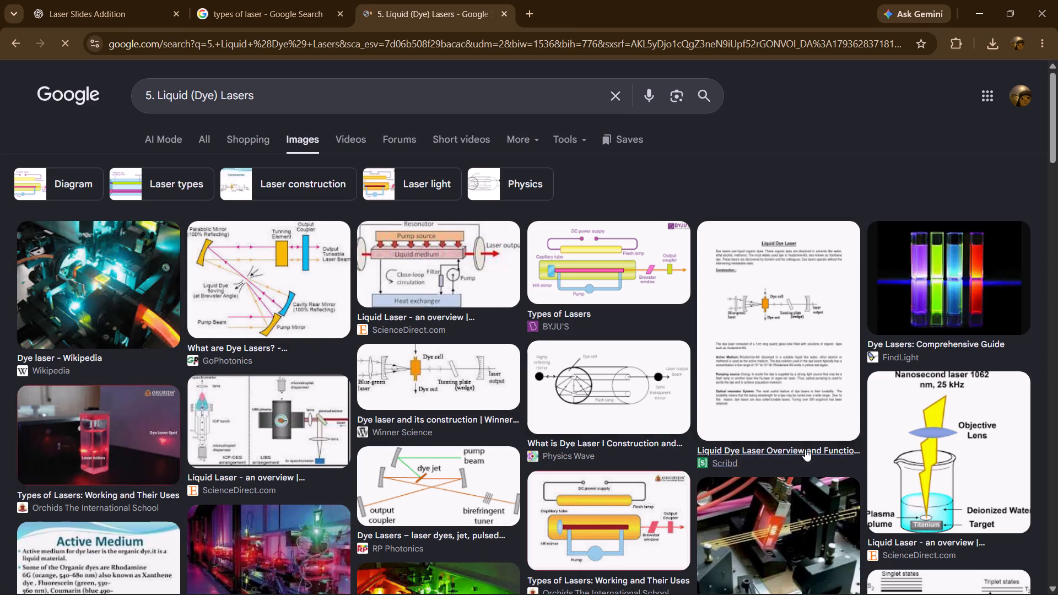
{"action": "double_click", "coordinate": [976, 286]}
{"action": "scroll", "coordinate": [355, 432], "scroll_direction": "down", "scroll_amount": 3}
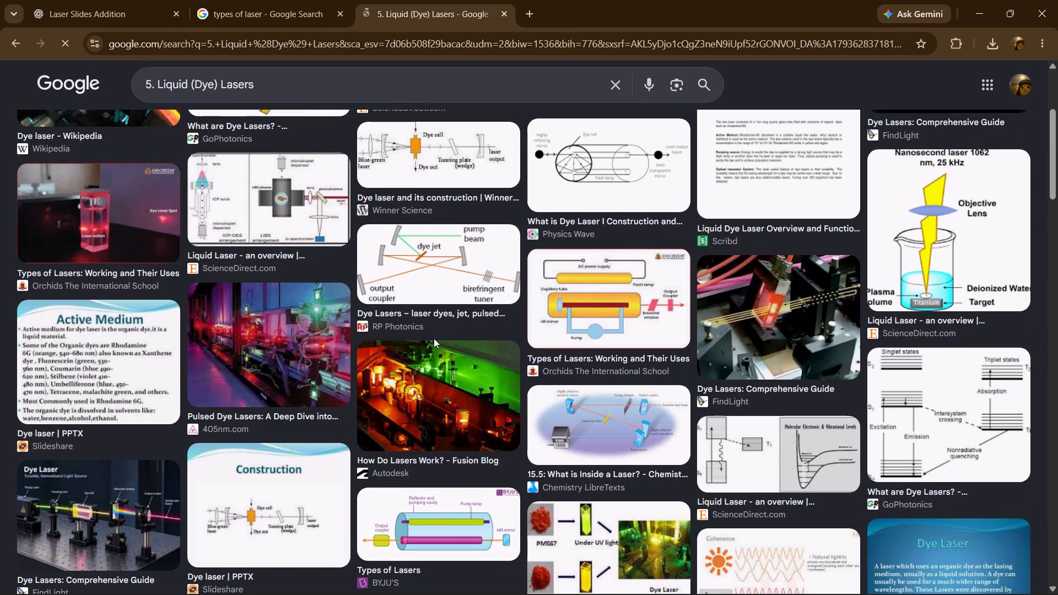
{"action": "scroll", "coordinate": [434, 338], "scroll_direction": "up", "scroll_amount": 5}
{"action": "triple_click", "coordinate": [123, 245]}
{"action": "left_click", "coordinate": [123, 245]}
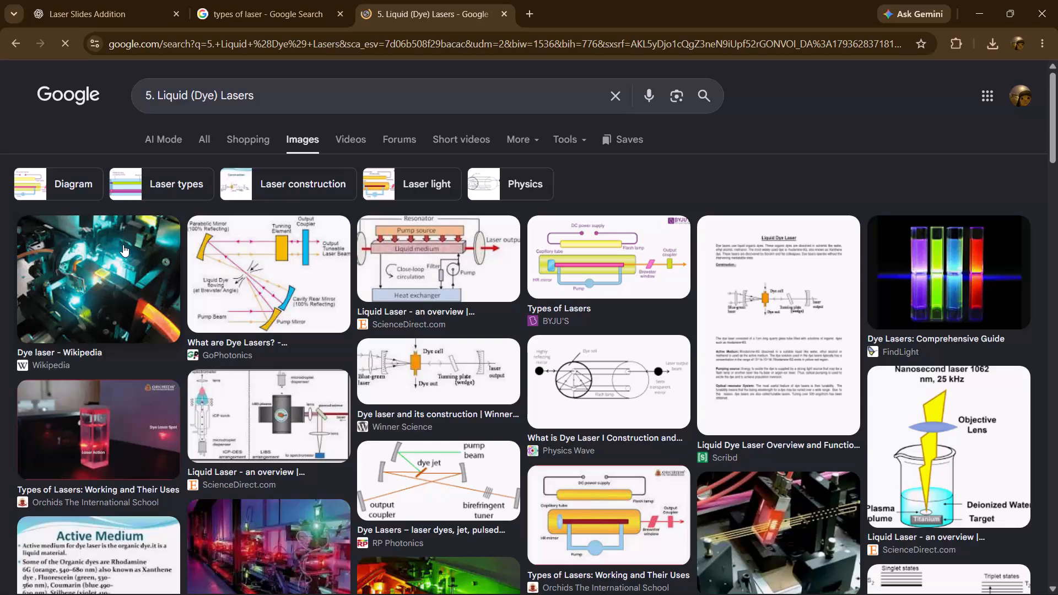
{"action": "scroll", "coordinate": [240, 311], "scroll_direction": "right", "scroll_amount": 3}
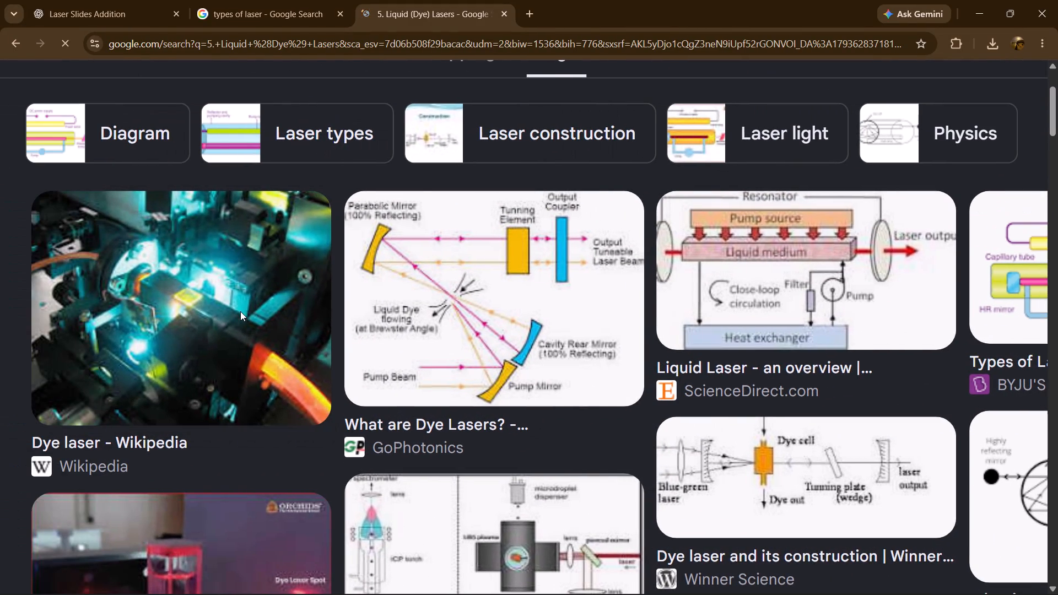
{"action": "right_click", "coordinate": [127, 311]}
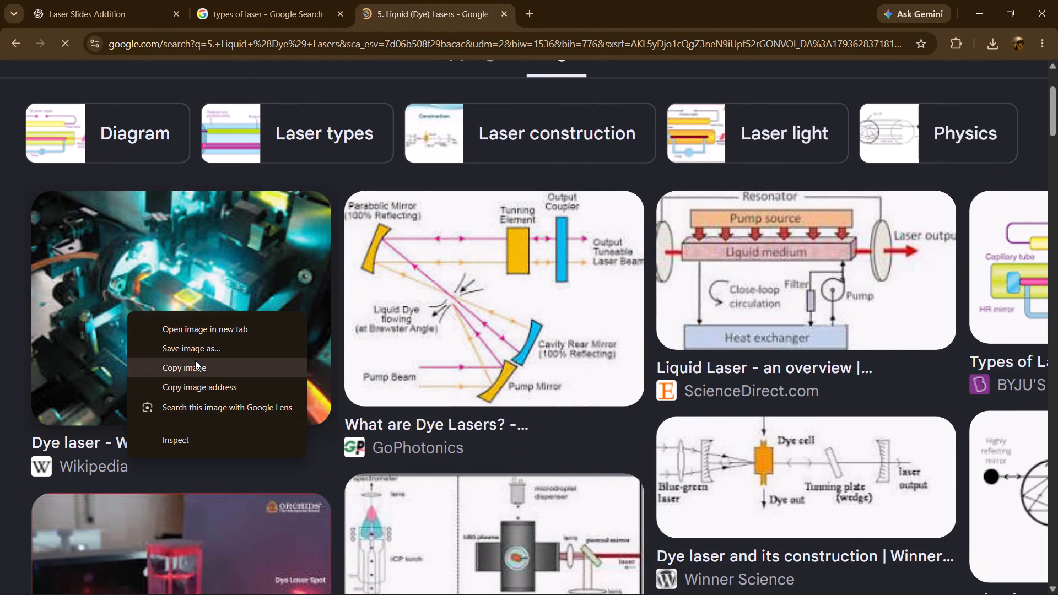
{"action": "left_click", "coordinate": [195, 360]}
{"action": "left_click", "coordinate": [603, 238]}
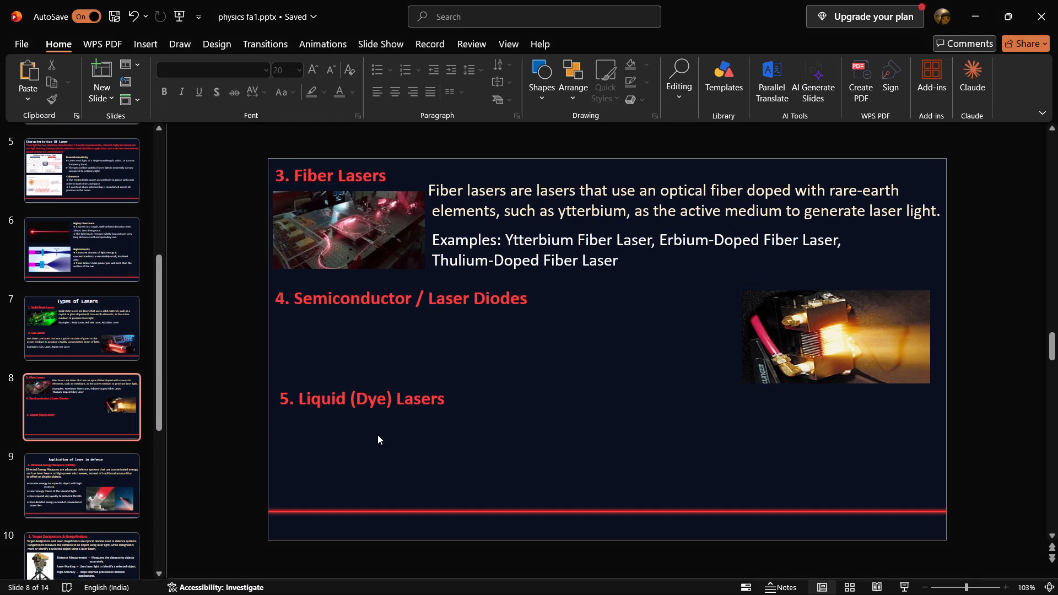
Paste the copied dye laser photo on slide 8 and place it just below the "5. Liquid (Dye) Lasers" heading.
{"action": "right_click", "coordinate": [295, 440]}
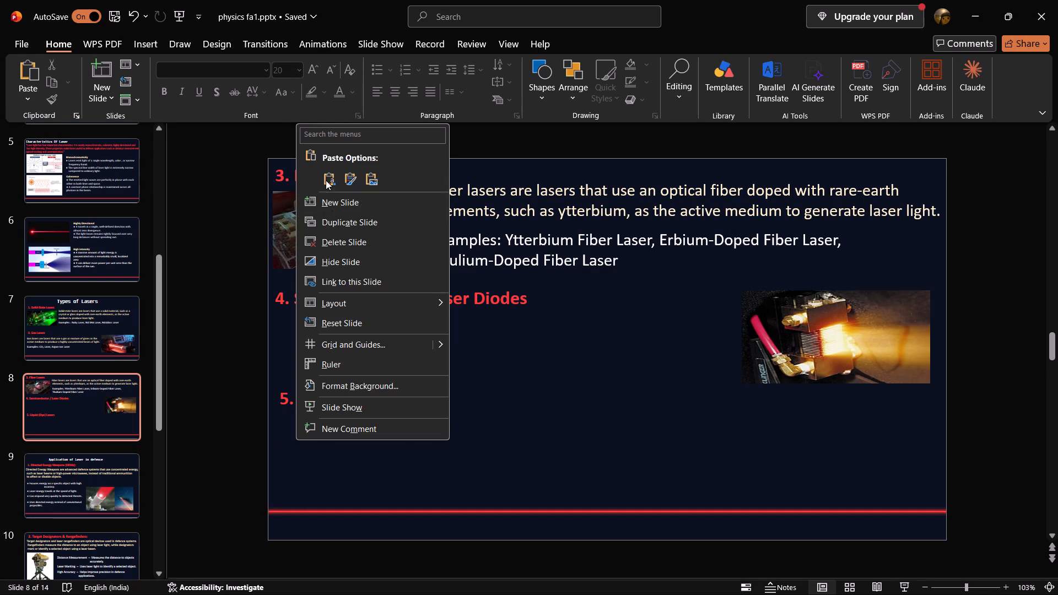
{"action": "left_click", "coordinate": [326, 180]}
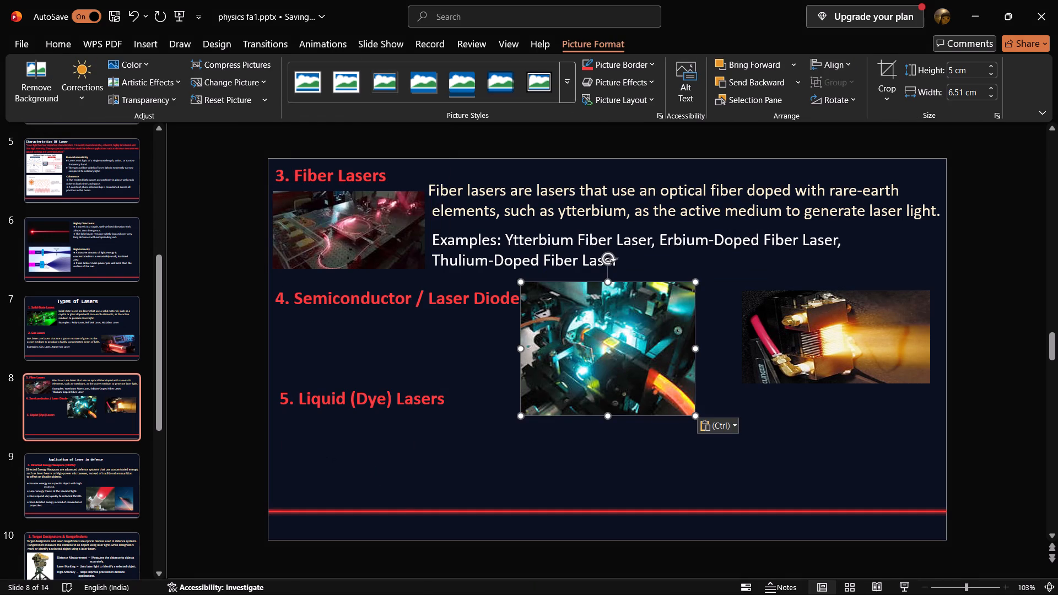
{"action": "left_click_drag", "start_coordinate": [608, 282], "coordinate": [609, 293]}
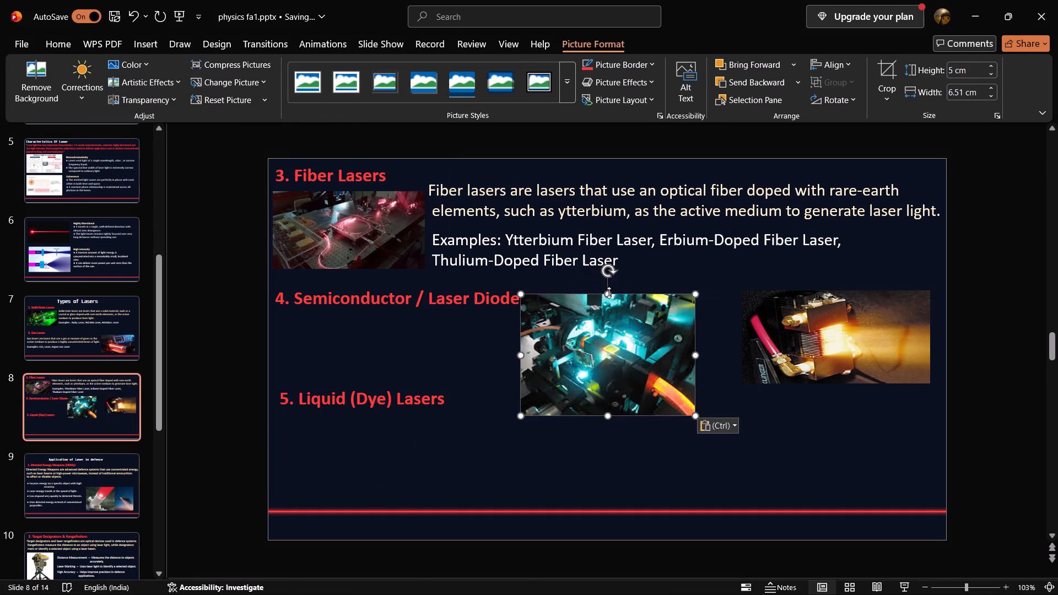
{"action": "left_click_drag", "start_coordinate": [603, 336], "coordinate": [366, 451]}
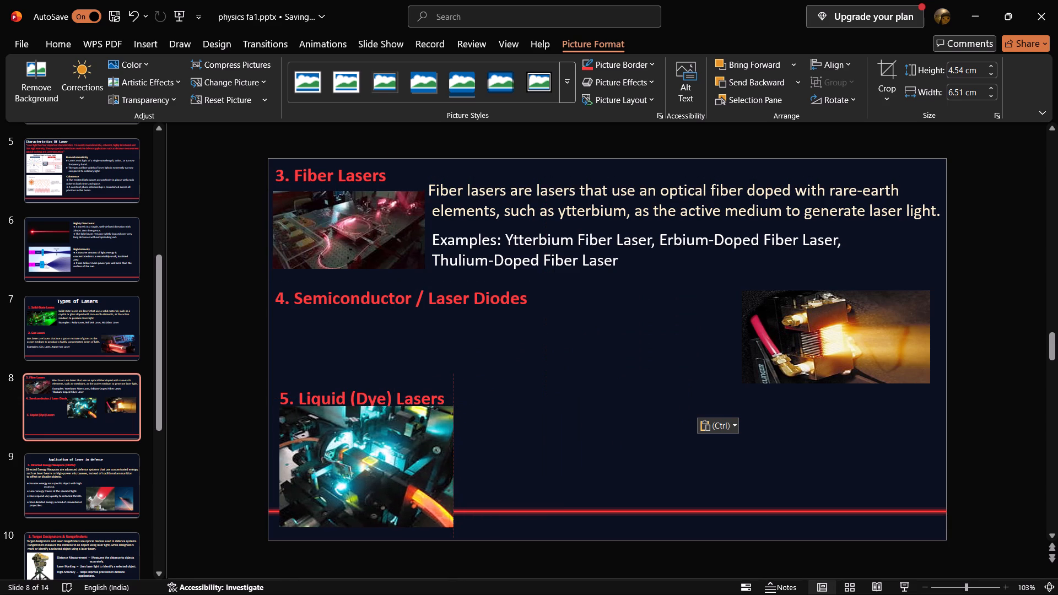
{"action": "left_click_drag", "start_coordinate": [366, 451], "coordinate": [366, 456]}
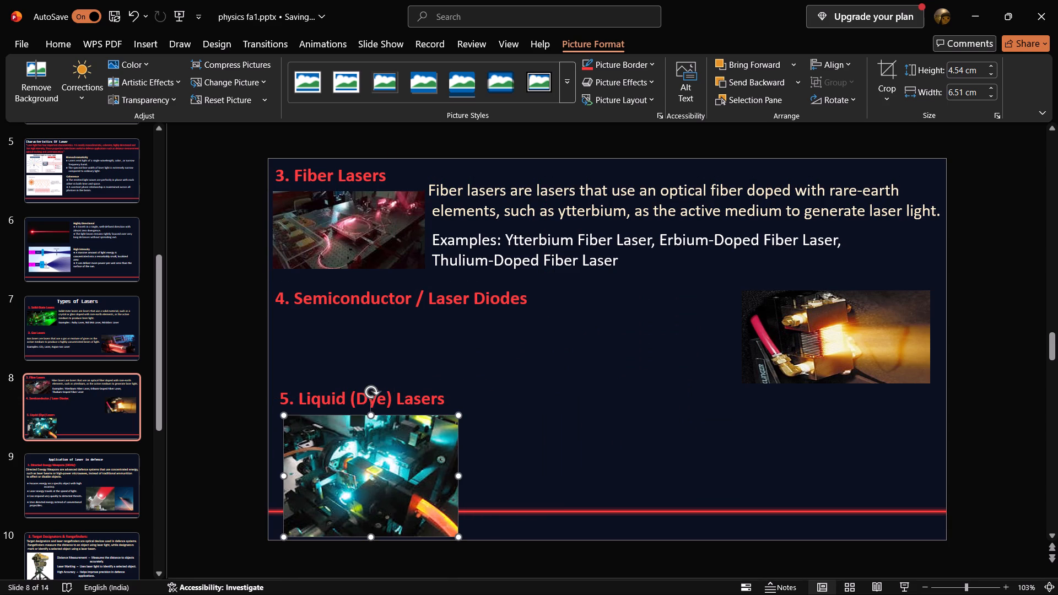
Resize the dye laser photo to about 3.2 cm high and 6.3 cm wide, fitting between its heading and the red line.
{"action": "left_click_drag", "start_coordinate": [457, 537], "coordinate": [431, 479]}
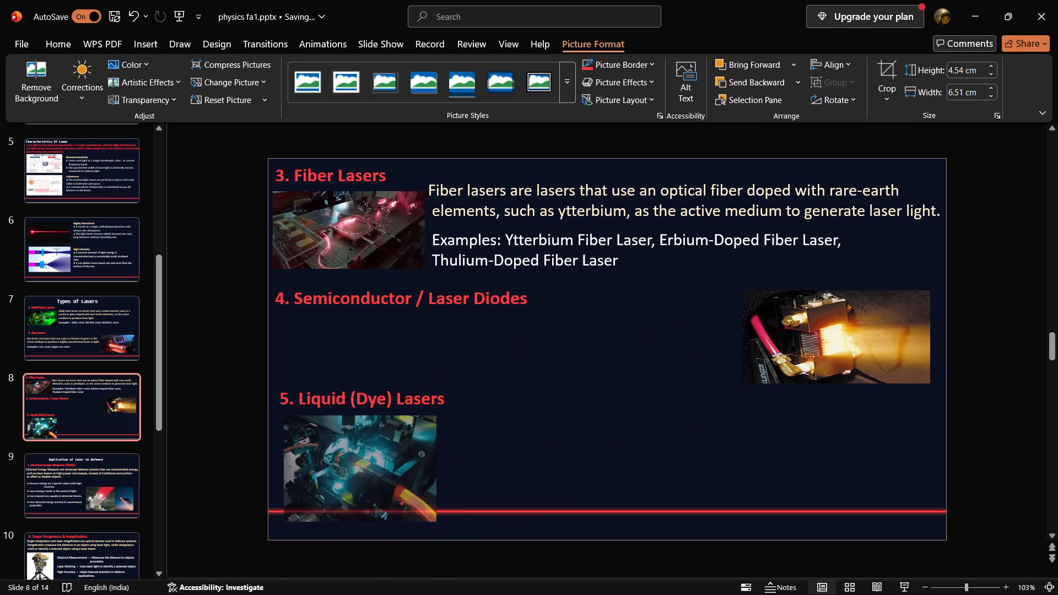
{"action": "left_click_drag", "start_coordinate": [431, 479], "coordinate": [407, 469]}
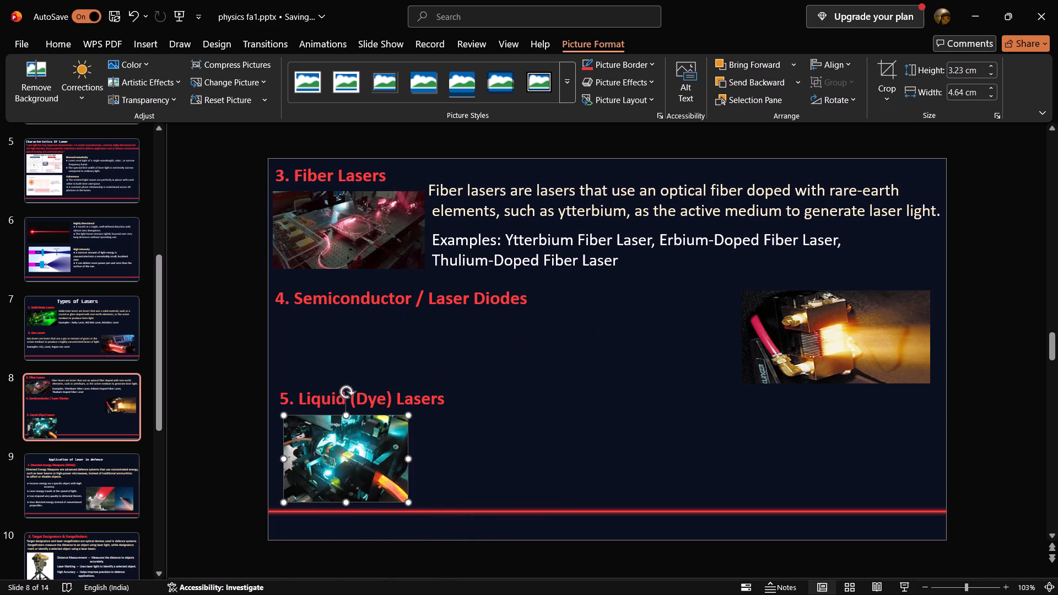
{"action": "left_click_drag", "start_coordinate": [407, 459], "coordinate": [458, 446]}
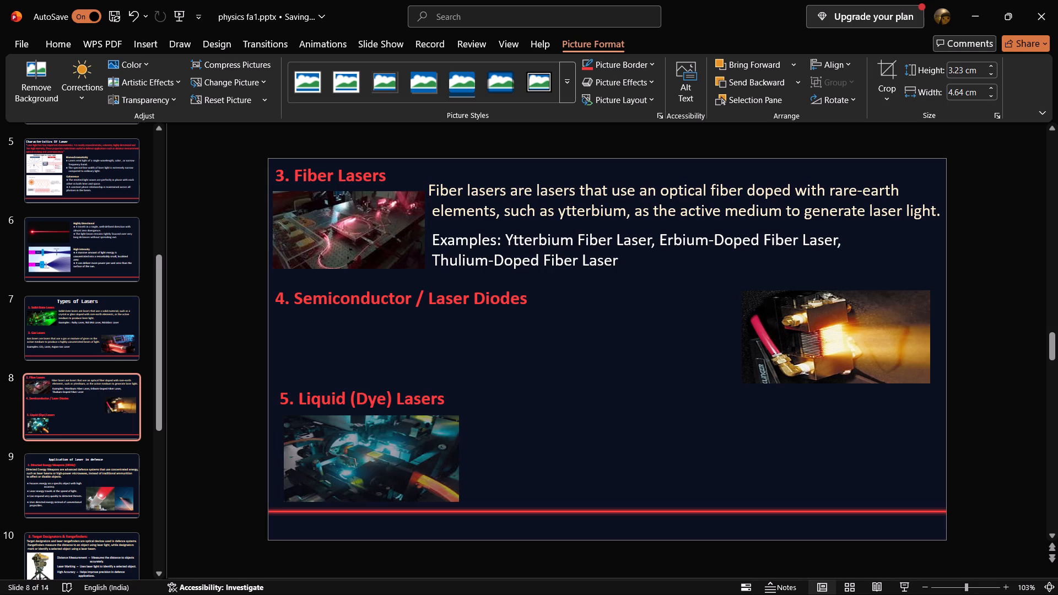
{"action": "left_click_drag", "start_coordinate": [458, 446], "coordinate": [456, 444]}
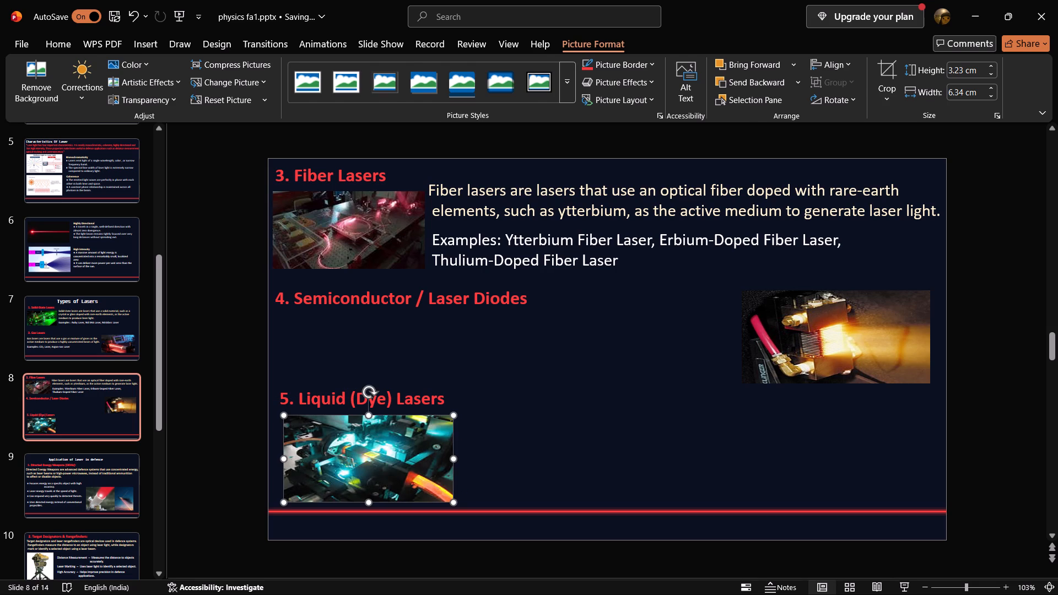
{"action": "left_click", "coordinate": [408, 394]}
{"action": "left_click", "coordinate": [560, 377]}
{"action": "left_click", "coordinate": [407, 471]}
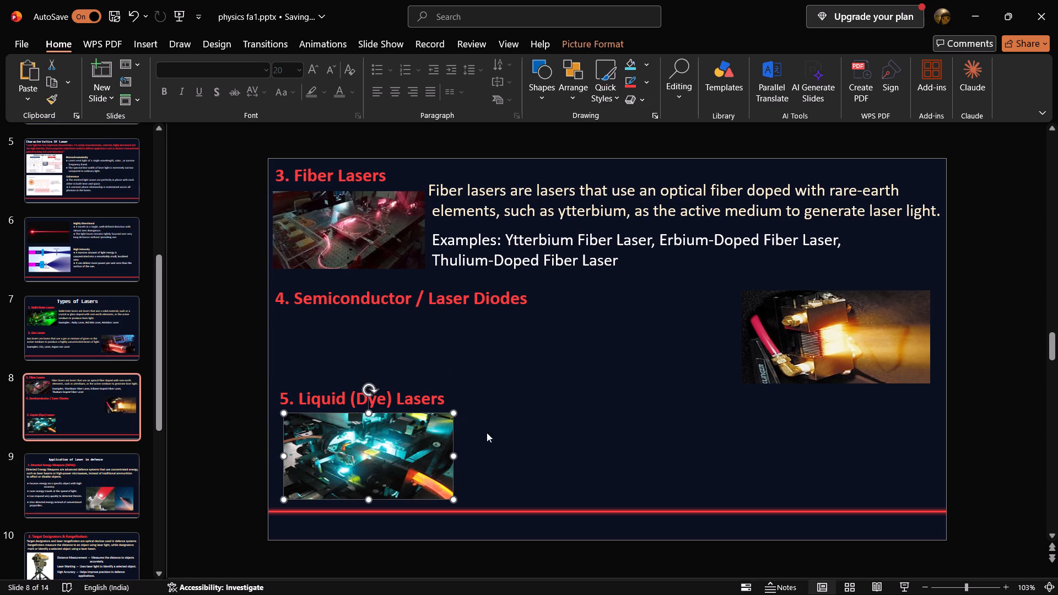
{"action": "left_click", "coordinate": [647, 352]}
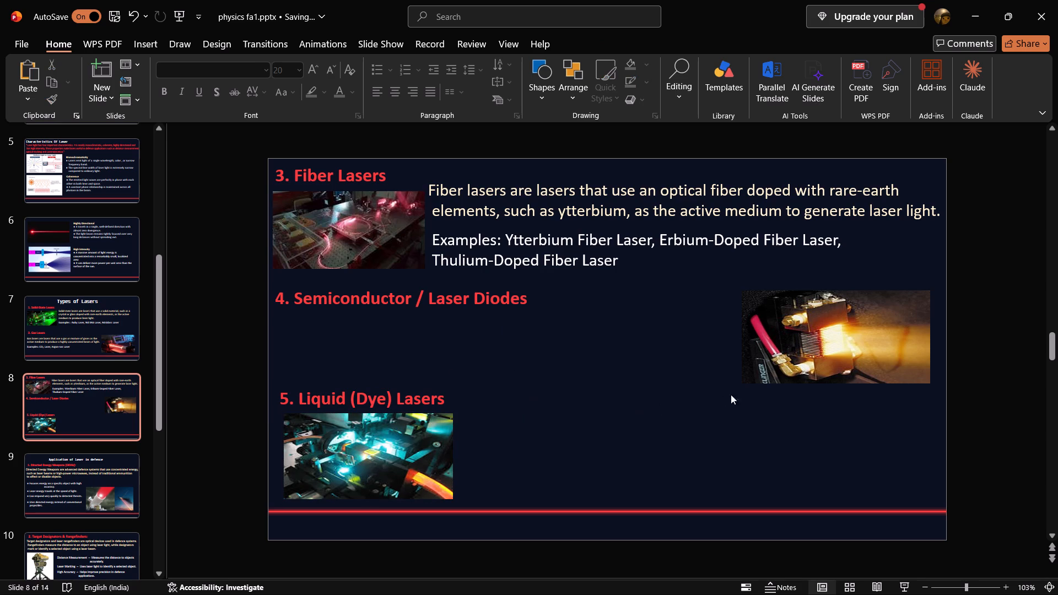
Reduce the laser diode photo's height slightly and move it up beside the "4. Semiconductor / Laser Diodes" heading.
{"action": "left_click", "coordinate": [872, 321]}
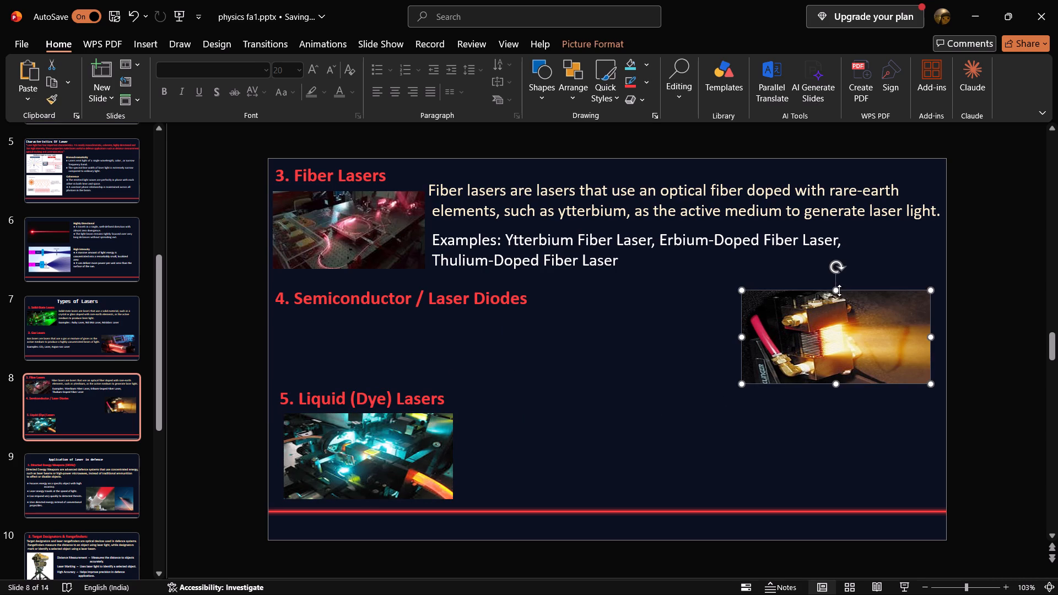
{"action": "double_click", "coordinate": [839, 290]}
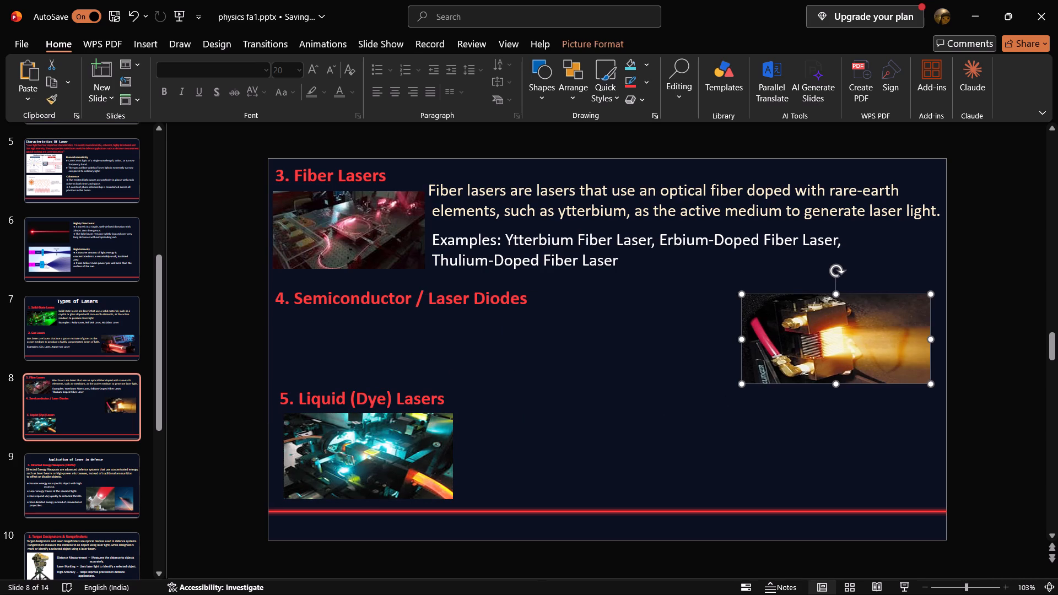
{"action": "left_click_drag", "start_coordinate": [834, 387], "coordinate": [834, 385]}
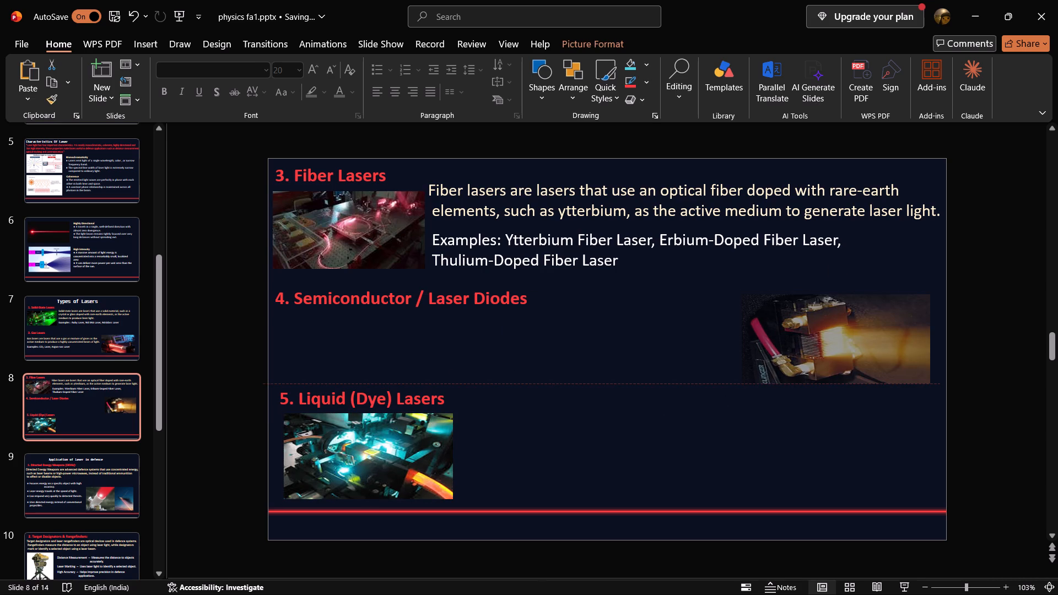
{"action": "left_click_drag", "start_coordinate": [834, 385], "coordinate": [834, 379]}
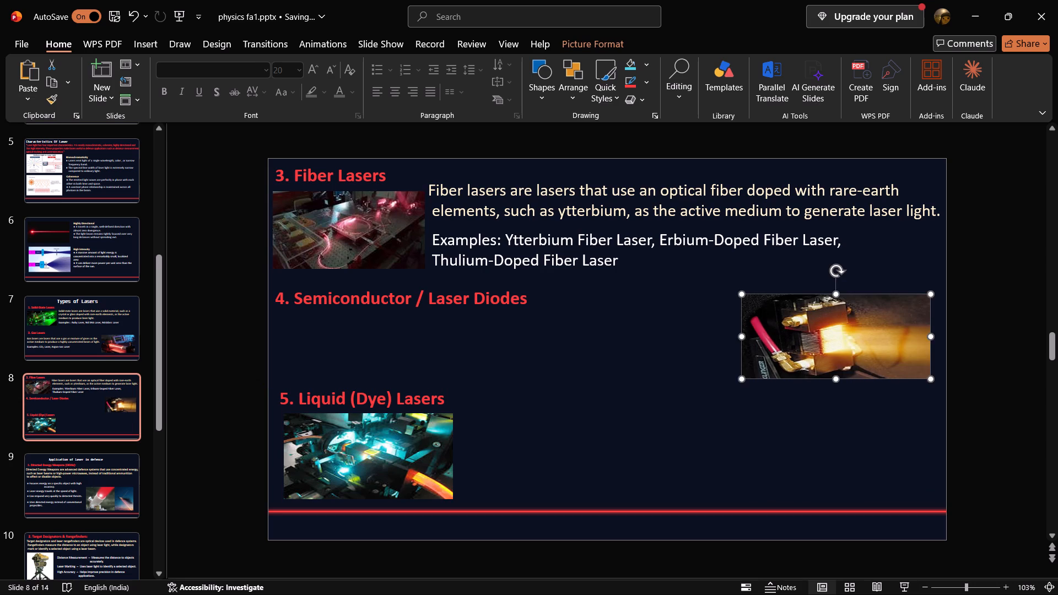
{"action": "left_click_drag", "start_coordinate": [831, 338], "coordinate": [828, 335]}
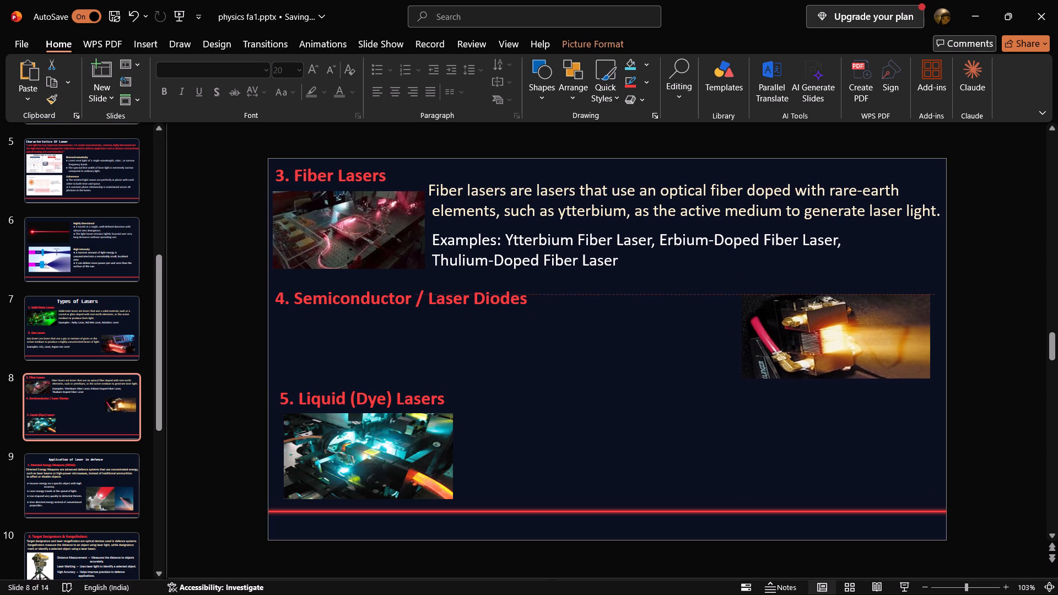
{"action": "left_click_drag", "start_coordinate": [828, 335], "coordinate": [831, 330]}
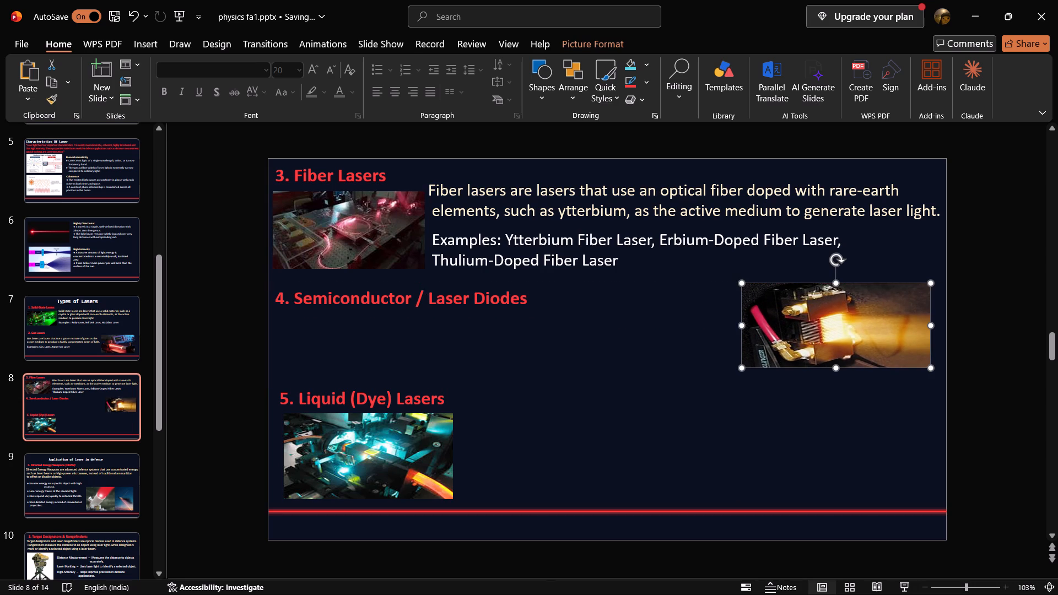
{"action": "left_click", "coordinate": [526, 348]}
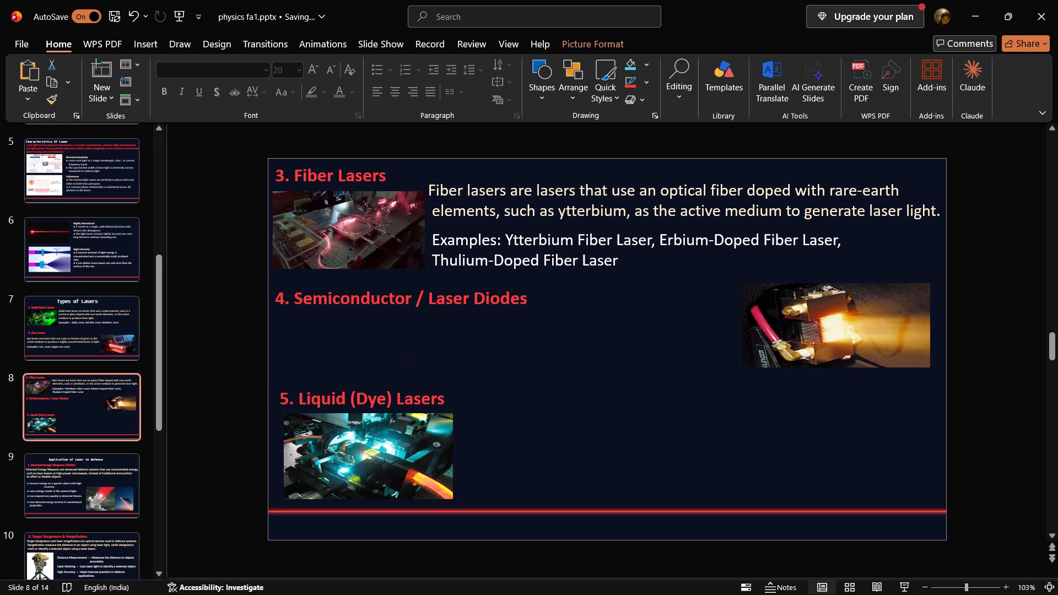
Move the "5. Liquid (Dye) Lasers" heading up slightly to leave a small gap above the dye laser photo.
{"action": "left_click", "coordinate": [396, 398]}
{"action": "left_click_drag", "start_coordinate": [400, 385], "coordinate": [400, 382]}
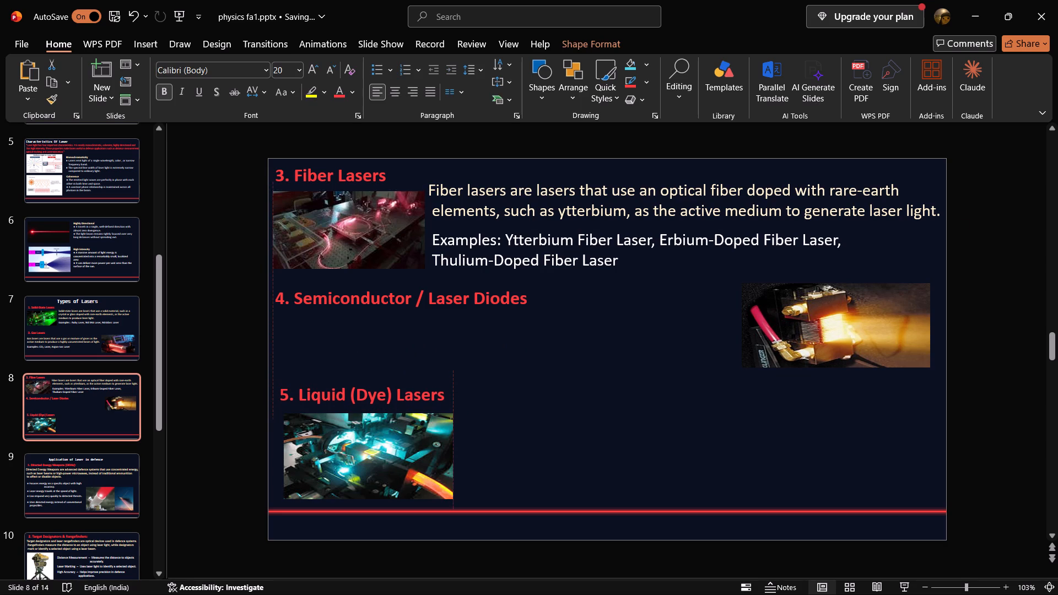
{"action": "left_click_drag", "start_coordinate": [400, 382], "coordinate": [401, 378]}
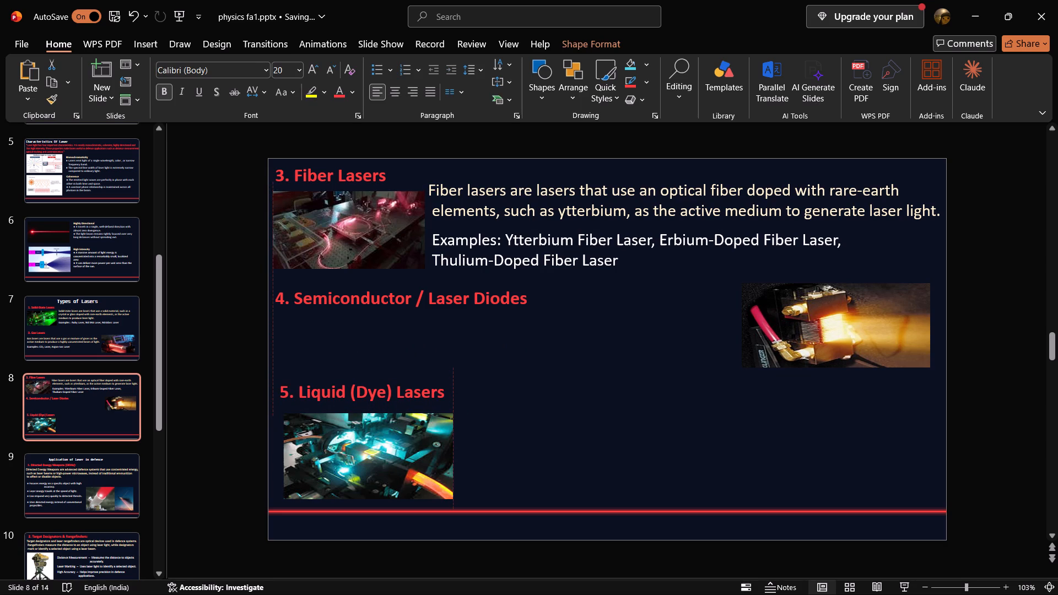
{"action": "left_click_drag", "start_coordinate": [401, 378], "coordinate": [401, 379]}
{"action": "left_click", "coordinate": [300, 320]}
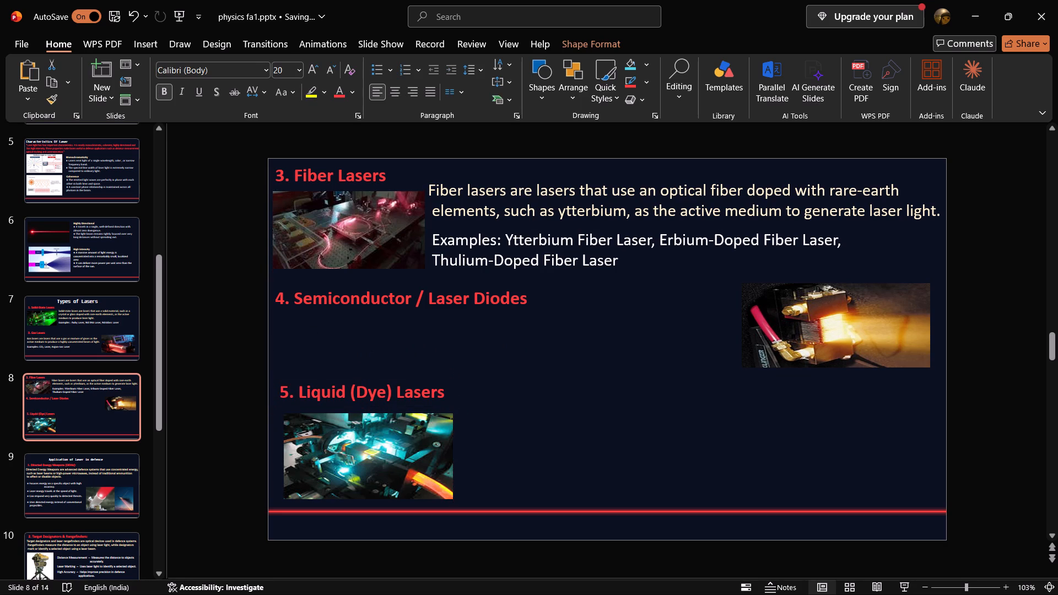
{"action": "left_click", "coordinate": [528, 246]}
{"action": "left_click", "coordinate": [474, 320]}
{"action": "left_click", "coordinate": [592, 225]}
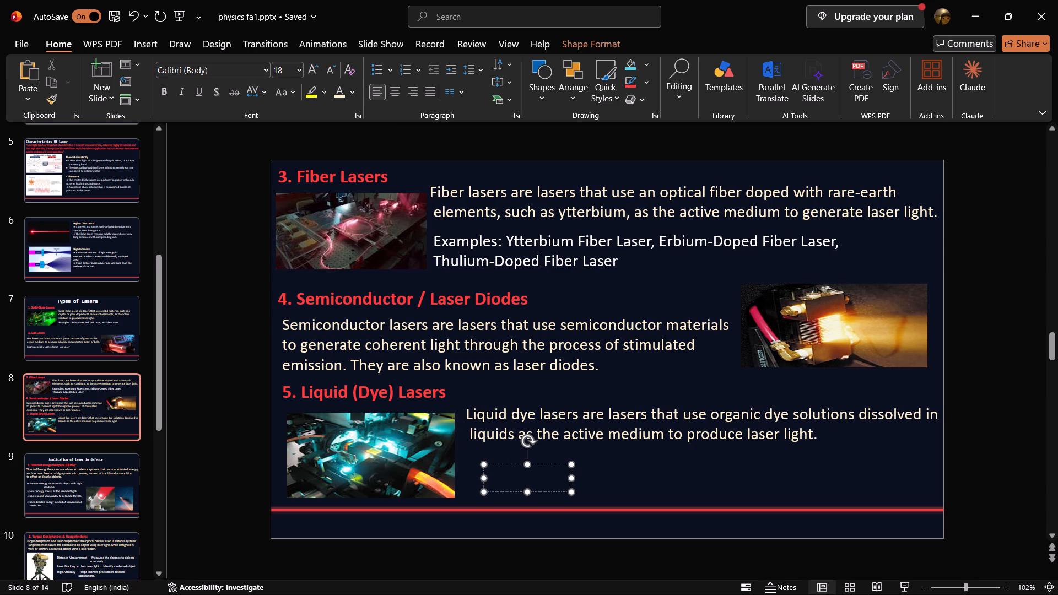
{"action": "key", "text": "ctrl+v"}
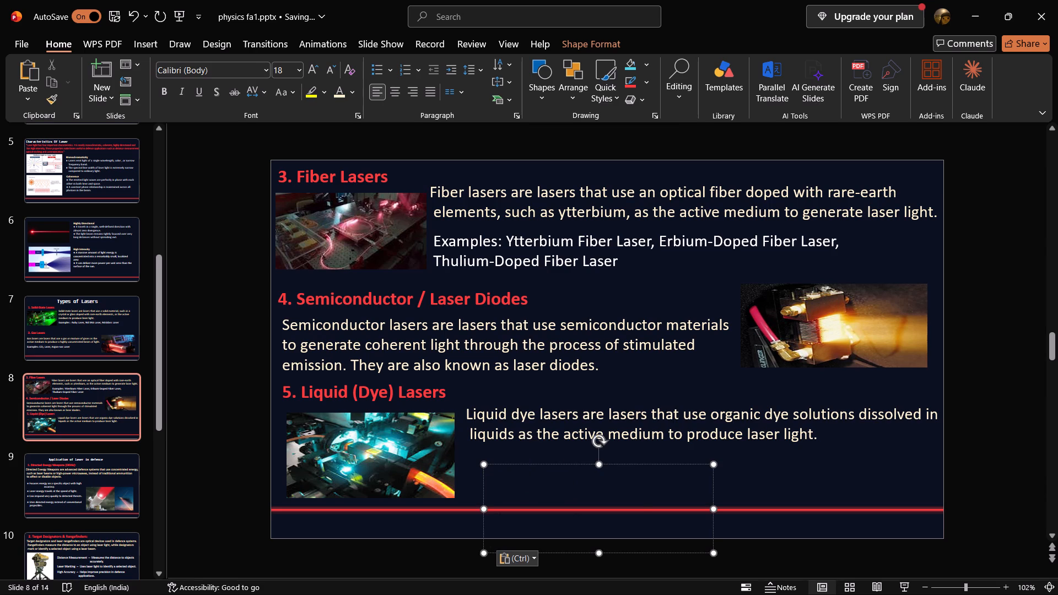
Colour all the liquid dye examples text white and move its box up closer to the definition and dye laser photo.
{"action": "key", "text": "ctrl+a"}
{"action": "left_click", "coordinate": [357, 96]}
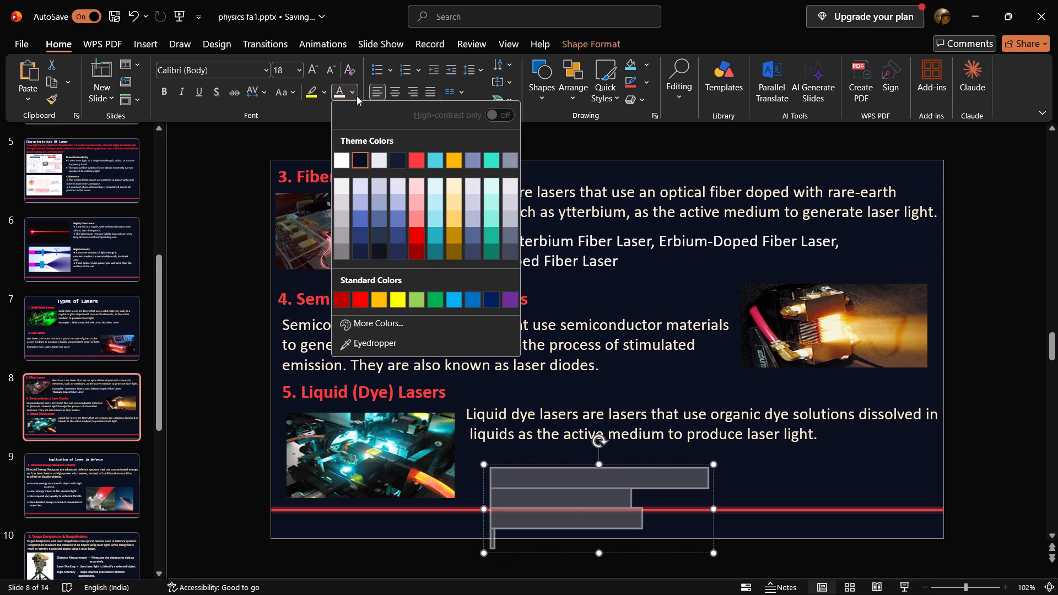
{"action": "left_click", "coordinate": [342, 159]}
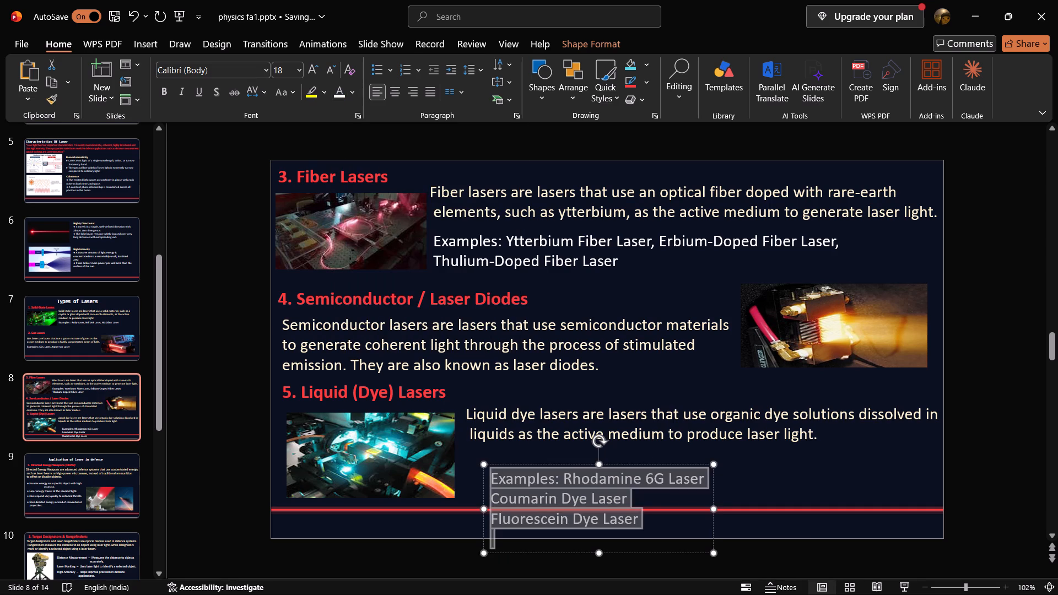
{"action": "left_click_drag", "start_coordinate": [644, 467], "coordinate": [630, 457]}
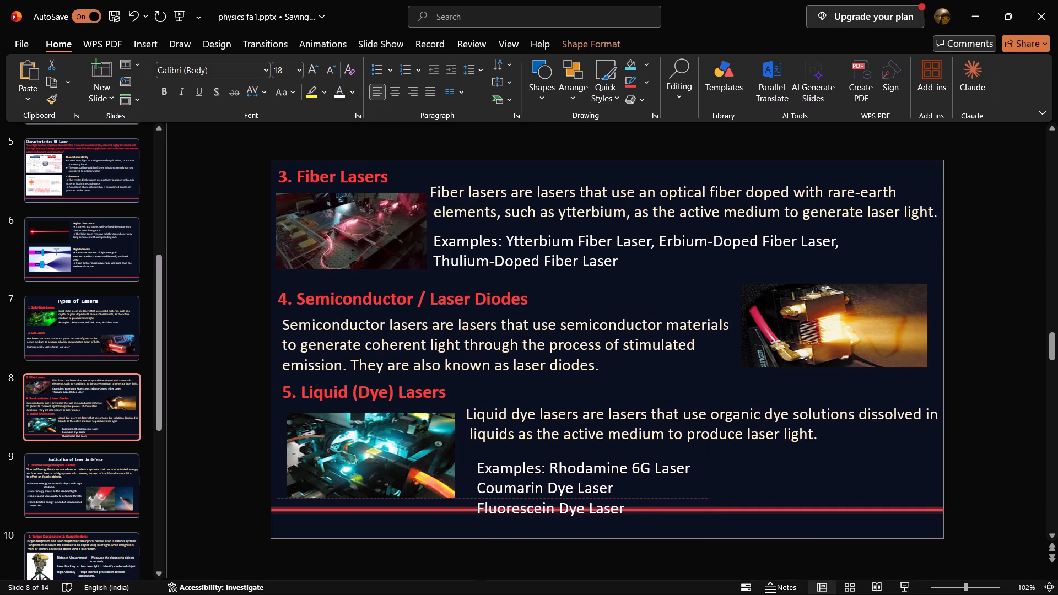
{"action": "left_click_drag", "start_coordinate": [630, 457], "coordinate": [630, 458]}
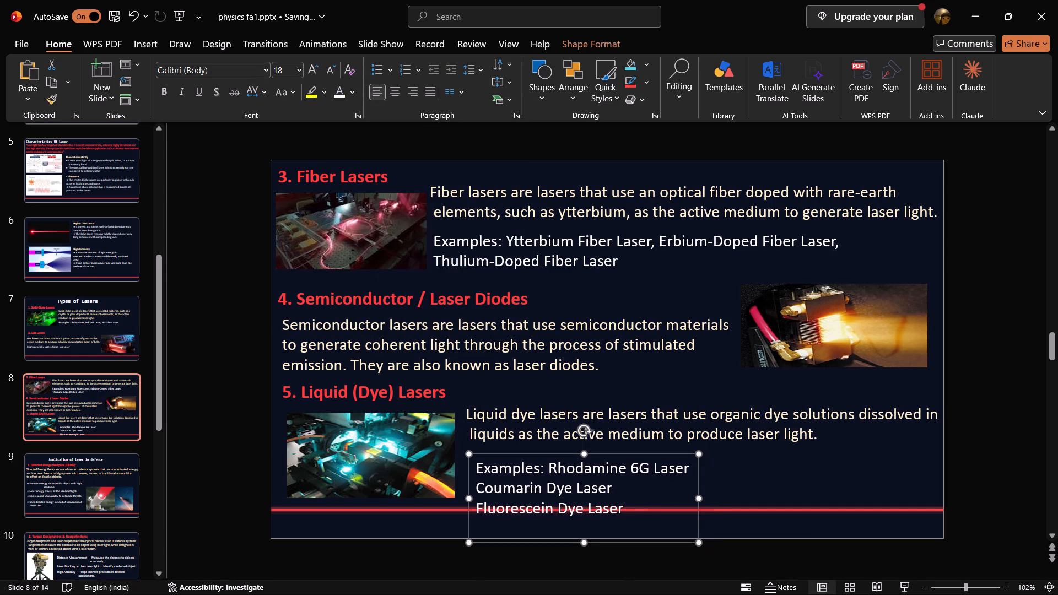
Add commas after "Rhodamine 6G Laser" and "Coumarin Dye Laser" and join the Coumarin line onto the first examples line.
{"action": "left_click", "coordinate": [690, 469]}
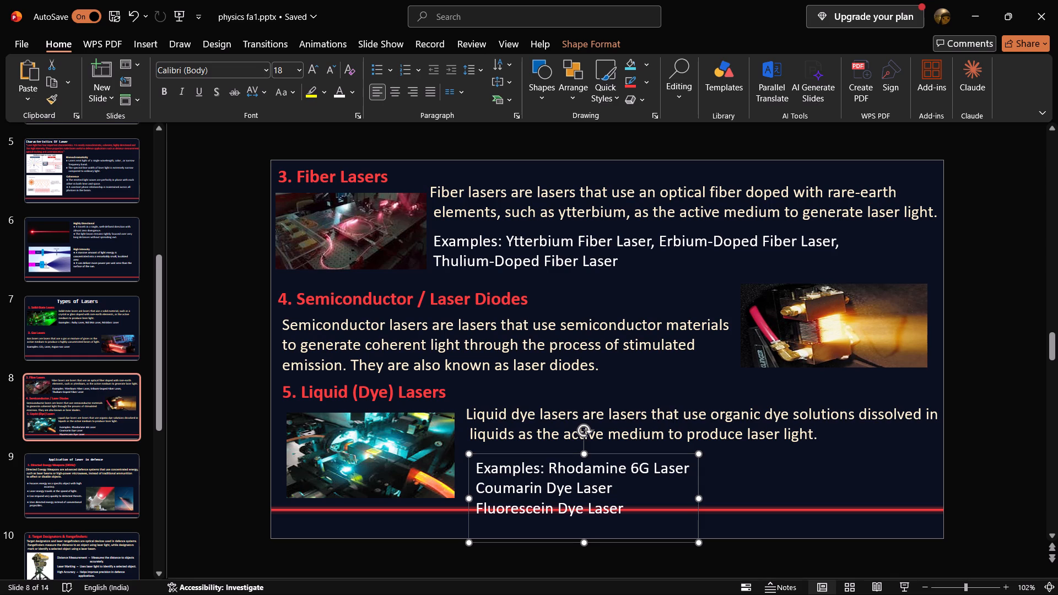
{"action": "left_click", "coordinate": [685, 462]}
{"action": "key", "text": "Right"}
{"action": "key", "text": "comma"}
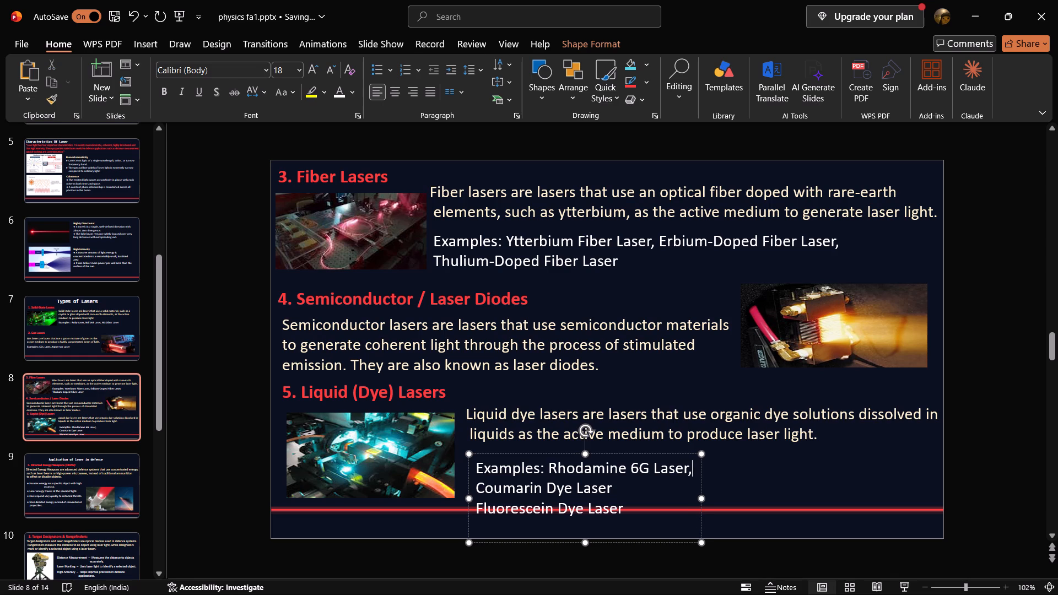
{"action": "left_click", "coordinate": [619, 482]}
{"action": "key", "text": "comma"}
{"action": "left_click", "coordinate": [517, 487]}
{"action": "key", "text": "Left"}
{"action": "key", "text": "Left"}
{"action": "key", "text": "Left"}
{"action": "key", "text": "Left"}
{"action": "key", "text": "BackSpace"}
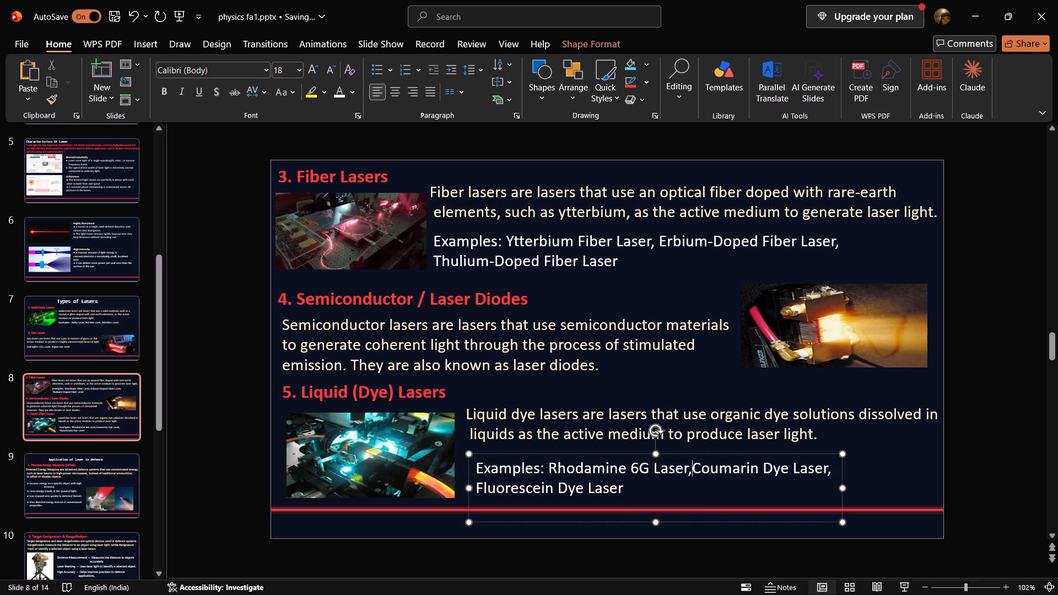
Move the liquid dye examples box up directly beneath the definition, aligning its text with the definition's start.
{"action": "left_click", "coordinate": [875, 480]}
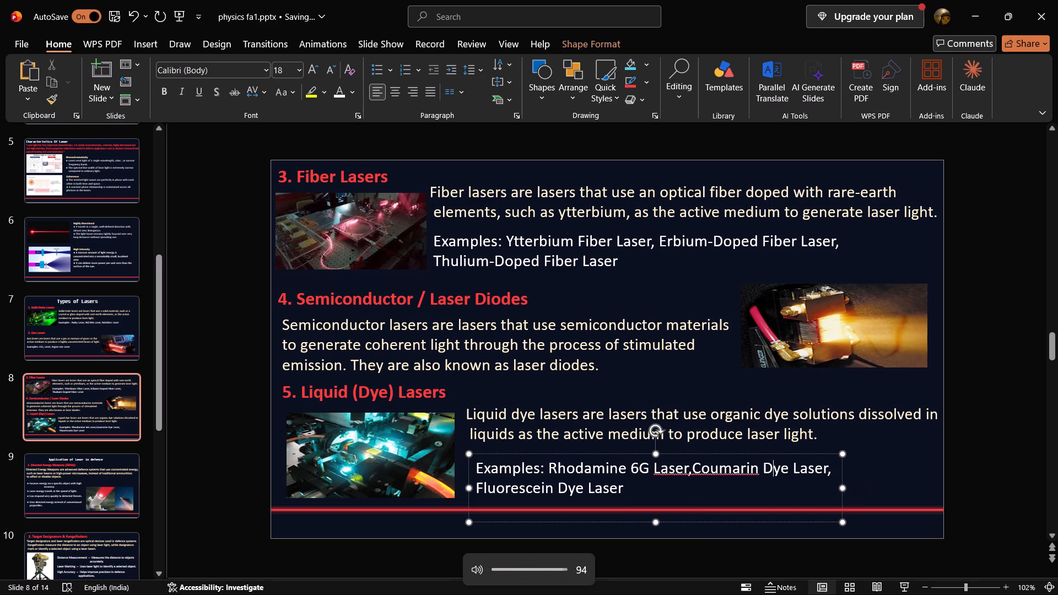
{"action": "left_click_drag", "start_coordinate": [763, 454], "coordinate": [757, 445]}
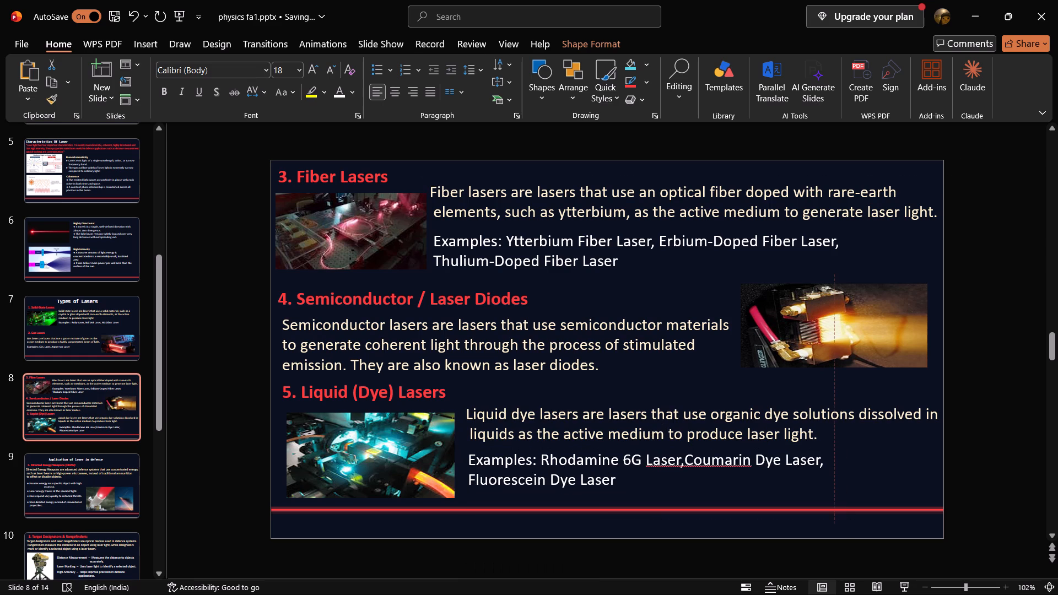
{"action": "left_click_drag", "start_coordinate": [757, 445], "coordinate": [757, 446]}
{"action": "left_click_drag", "start_coordinate": [757, 446], "coordinate": [757, 445]}
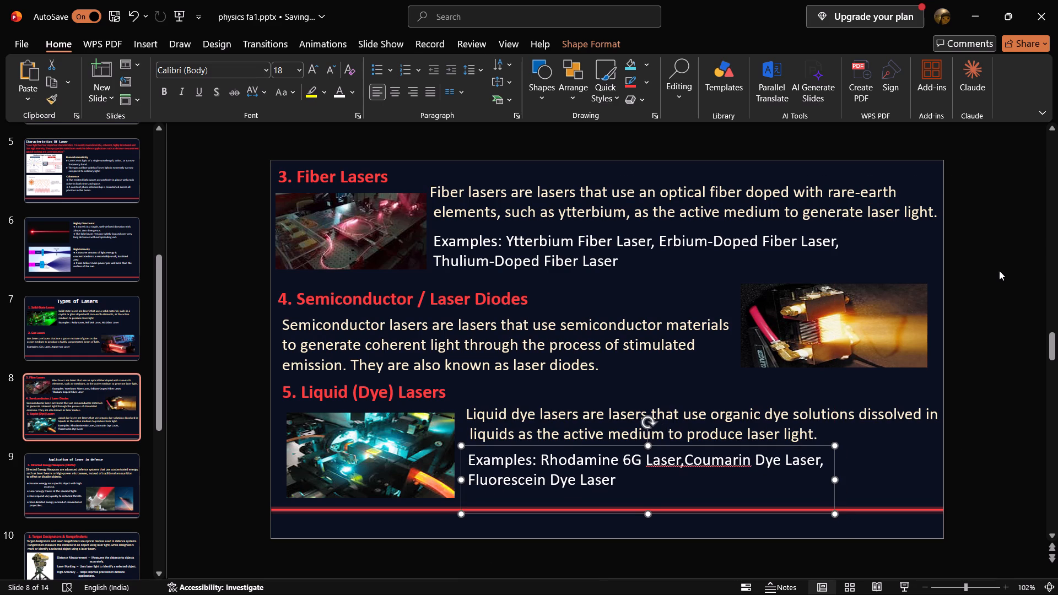
Nudge the semiconductor laser photo slightly left and down beside the laser diodes definition.
{"action": "left_click", "coordinate": [999, 271]}
{"action": "left_click", "coordinate": [834, 311]}
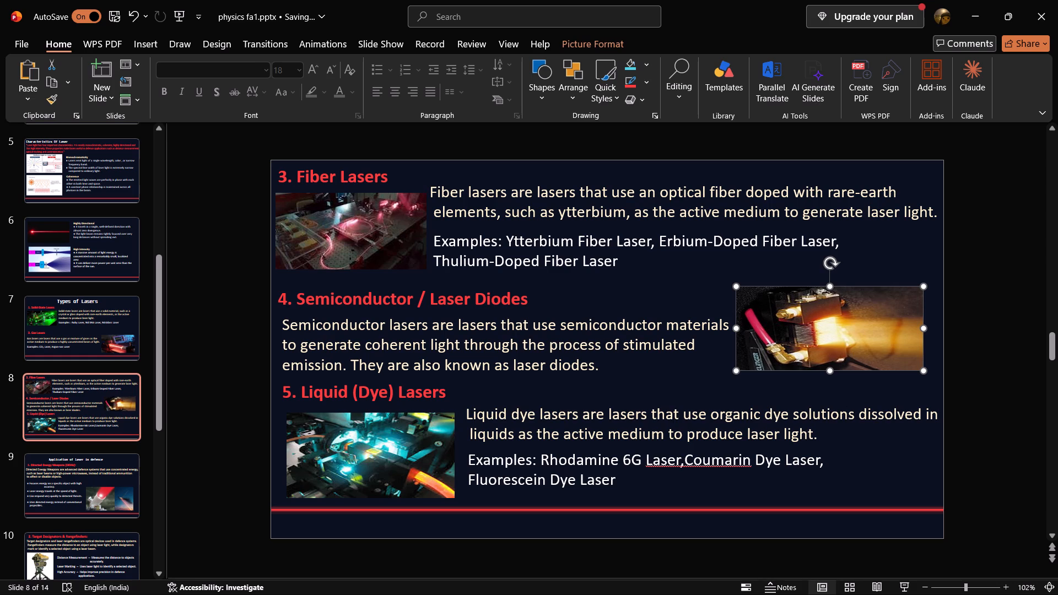
{"action": "left_click", "coordinate": [861, 475]}
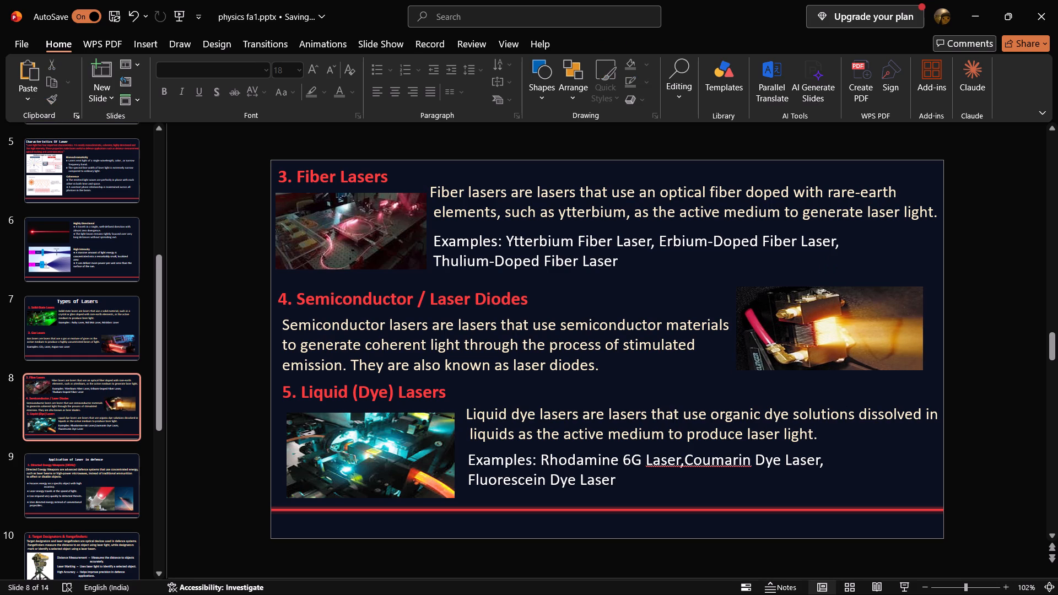
Insert a space between "Rhodamine 6G Laser," and "Coumarin Dye Laser" in the liquid dye examples.
{"action": "left_click", "coordinate": [681, 459]}
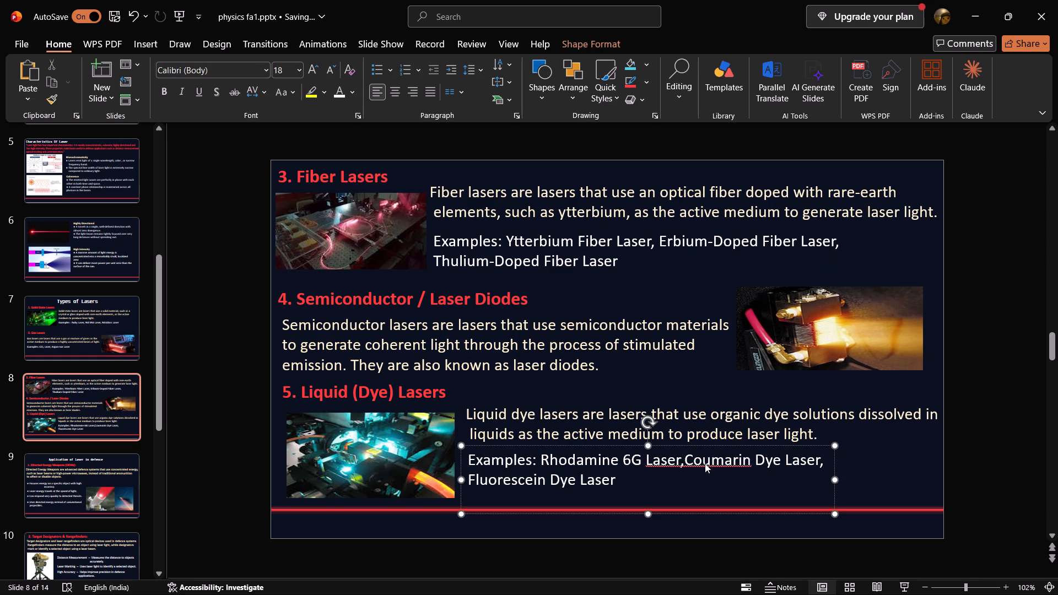
{"action": "key", "text": "Right"}
{"action": "key", "text": "space"}
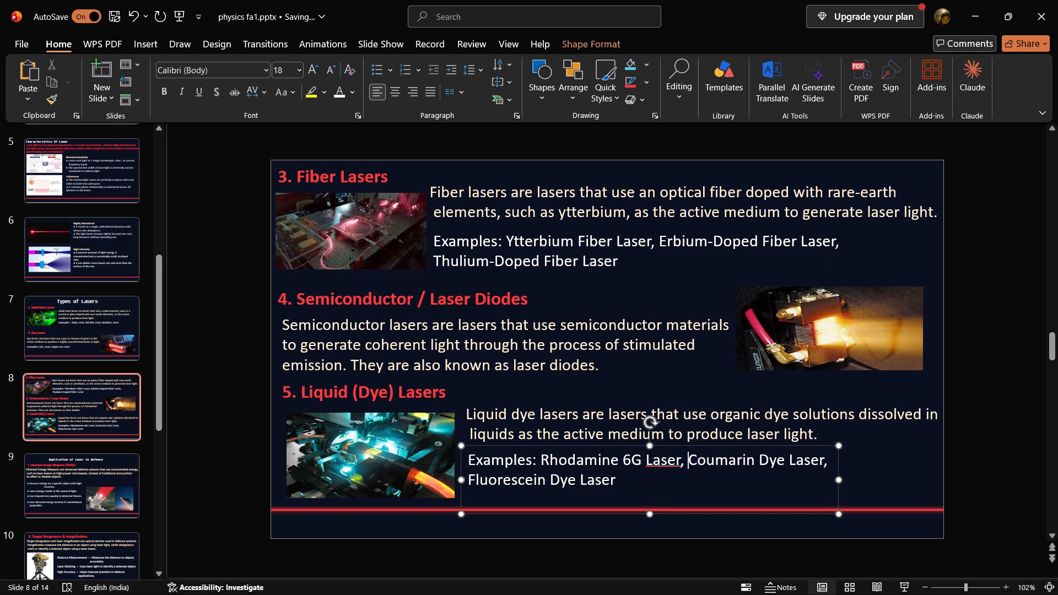
{"action": "left_click", "coordinate": [907, 426]}
{"action": "left_click", "coordinate": [880, 474]}
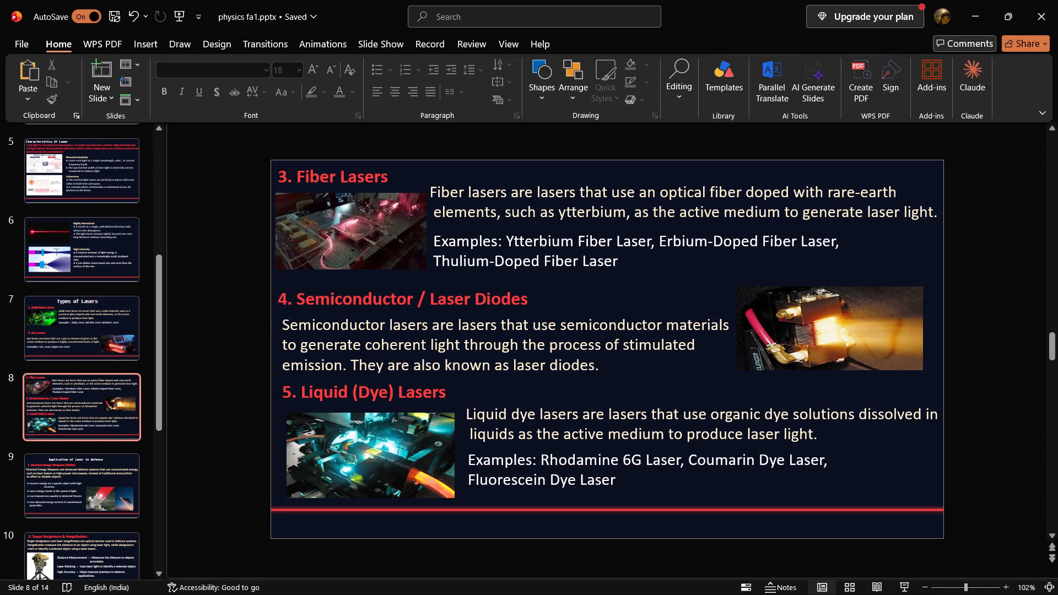
Nudge the "4. Semiconductor / Laser Diodes" heading and the fiber laser photo up slightly.
{"action": "left_click", "coordinate": [421, 296]}
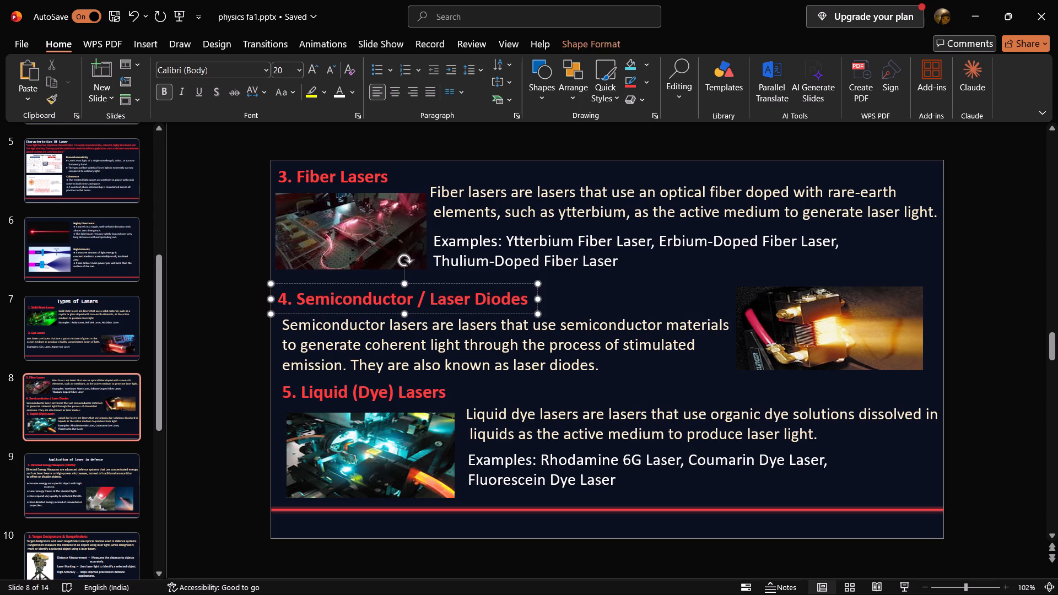
{"action": "left_click", "coordinate": [440, 284]}
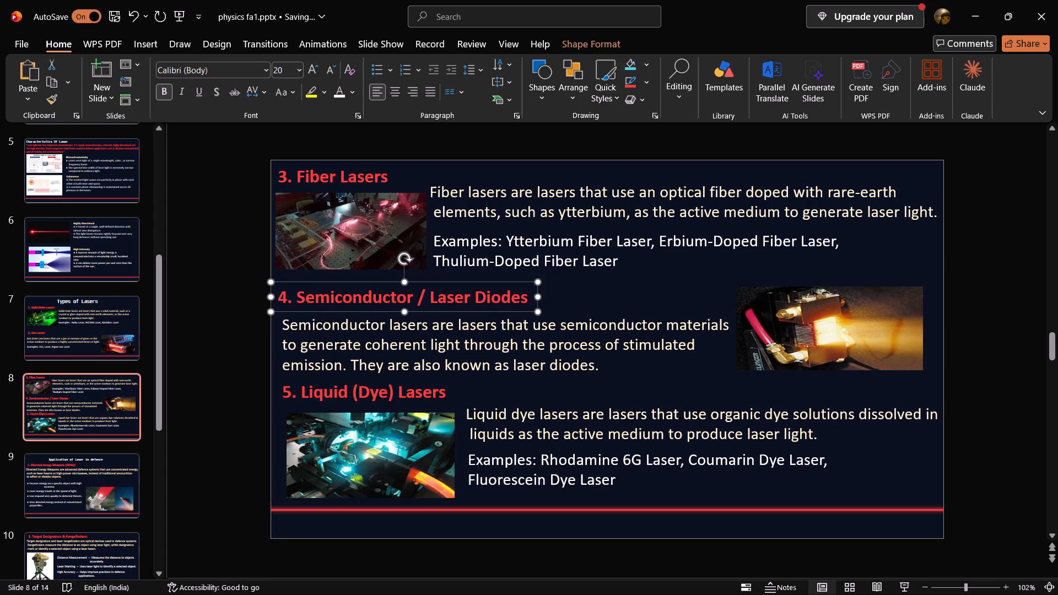
{"action": "double_click", "coordinate": [408, 226]}
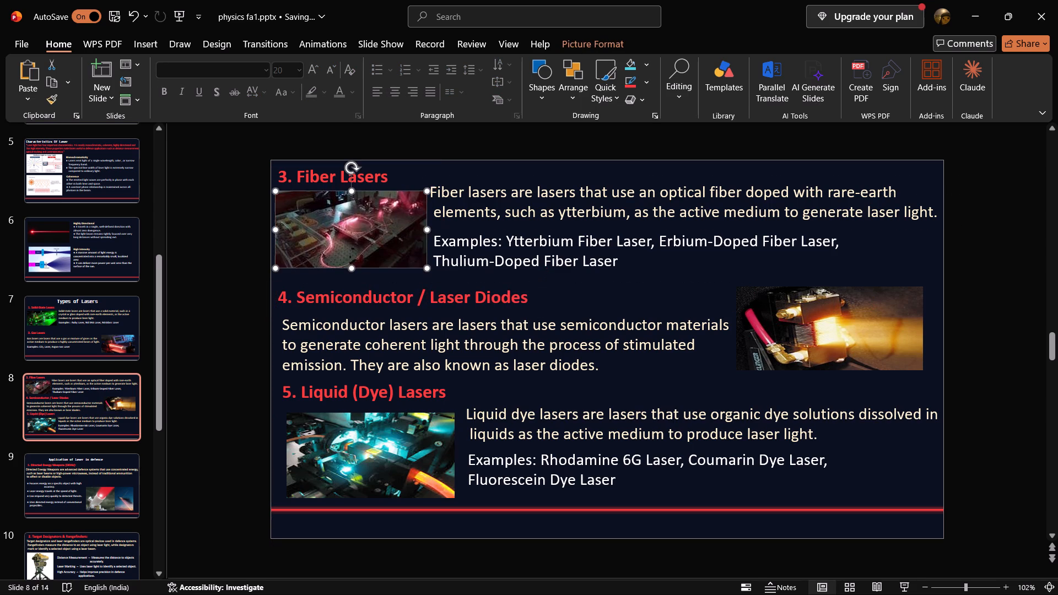
{"action": "left_click", "coordinate": [220, 228]}
Look through the presentation's slides, from the title slide to the Conclusion and back to the Introduction.
{"action": "scroll", "coordinate": [111, 246], "scroll_direction": "up", "scroll_amount": 5}
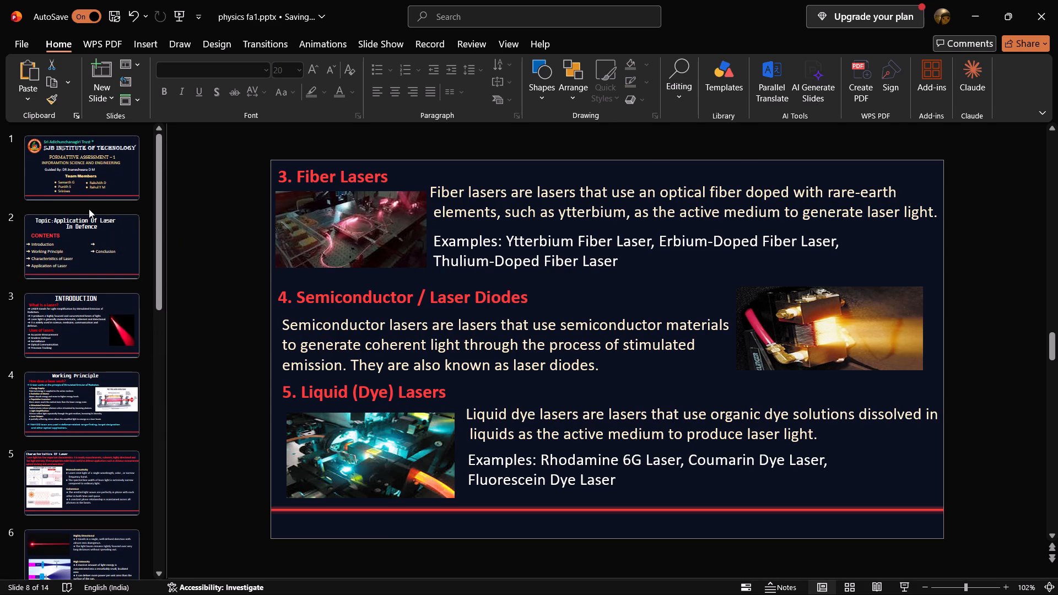
{"action": "left_click", "coordinate": [88, 208]}
{"action": "left_click", "coordinate": [87, 185]}
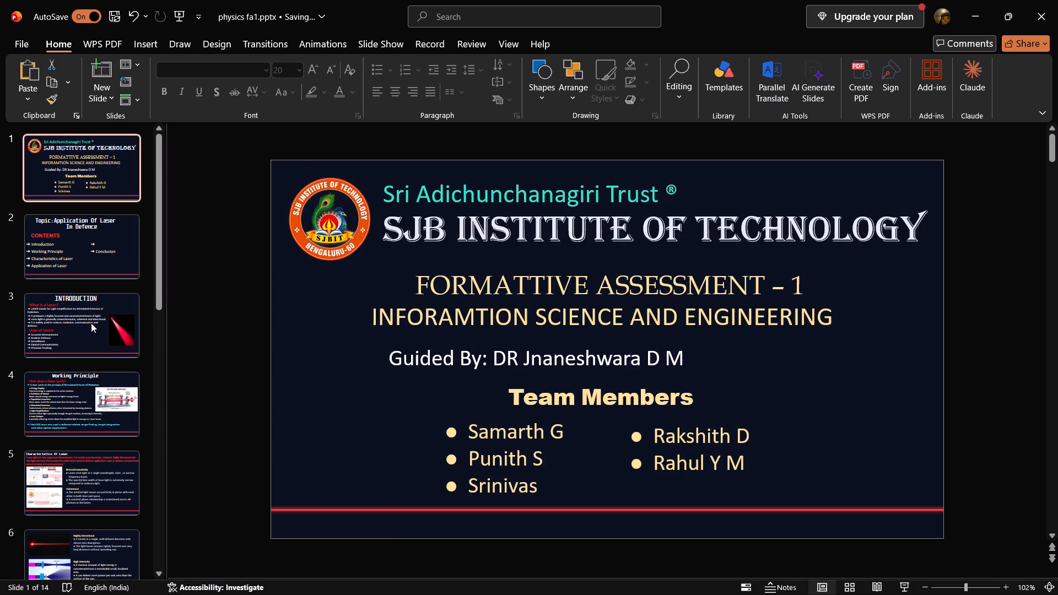
{"action": "scroll", "coordinate": [91, 323], "scroll_direction": "down", "scroll_amount": 4}
{"action": "left_click", "coordinate": [95, 495]}
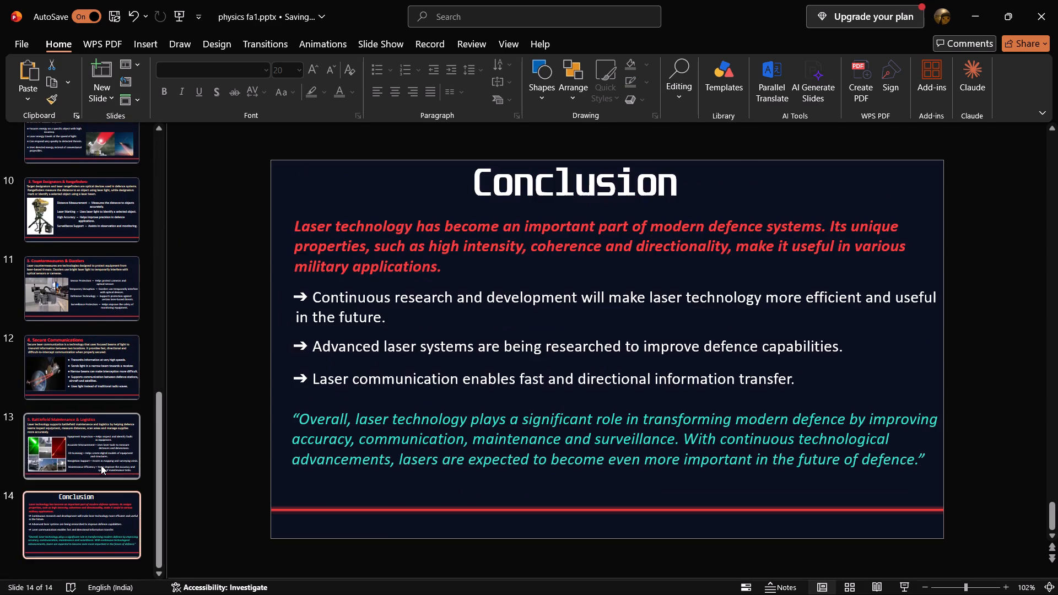
{"action": "left_click", "coordinate": [101, 465]}
{"action": "scroll", "coordinate": [101, 465], "scroll_direction": "up", "scroll_amount": 5}
{"action": "left_click", "coordinate": [78, 236]}
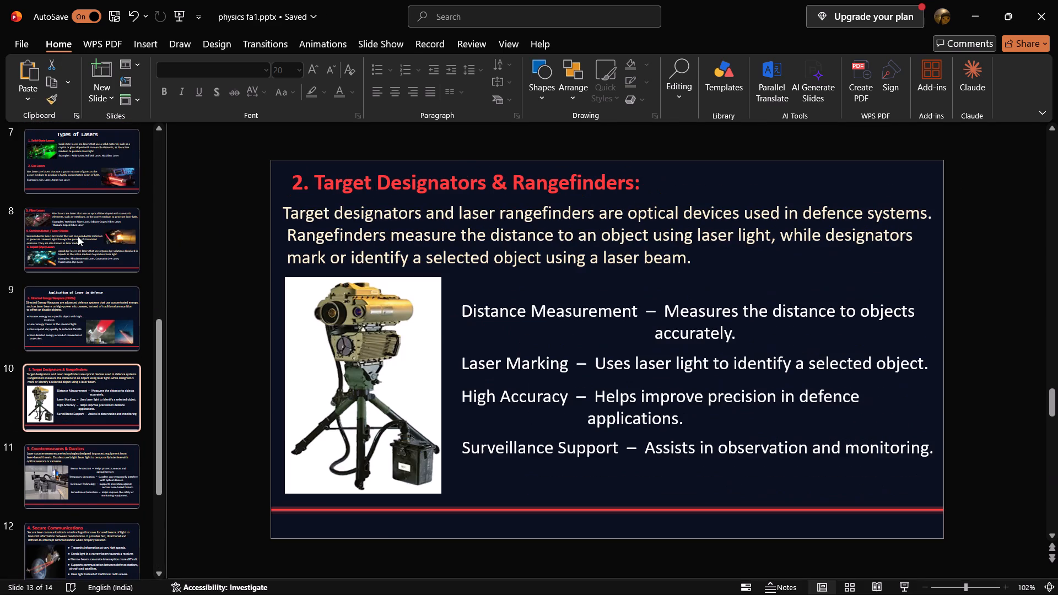
{"action": "scroll", "coordinate": [78, 262], "scroll_direction": "up", "scroll_amount": 1}
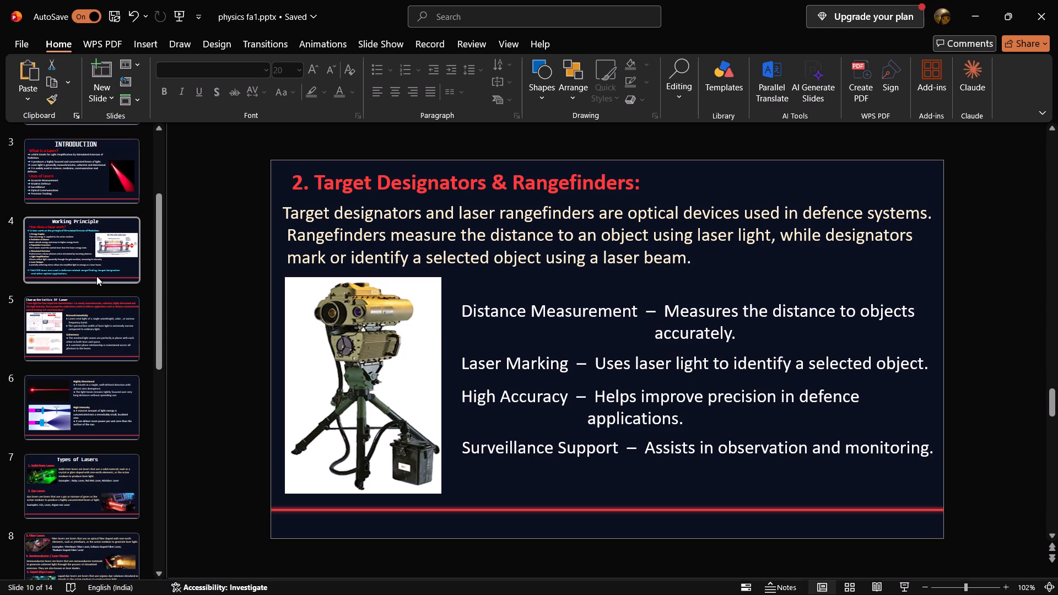
{"action": "left_click", "coordinate": [96, 182]}
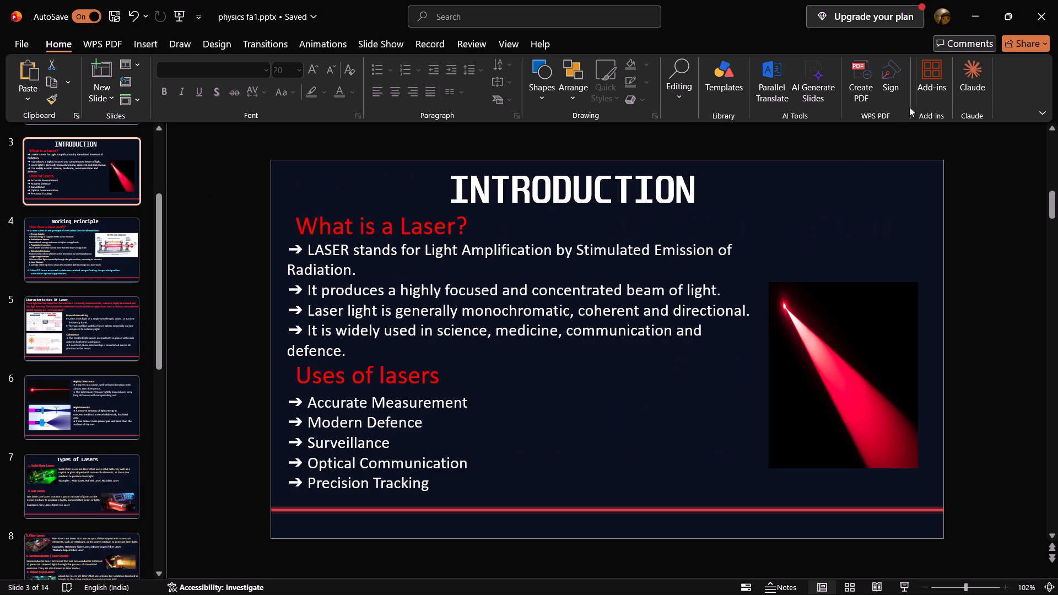
Open the sharing options for the presentation.
{"action": "left_click", "coordinate": [1036, 41]}
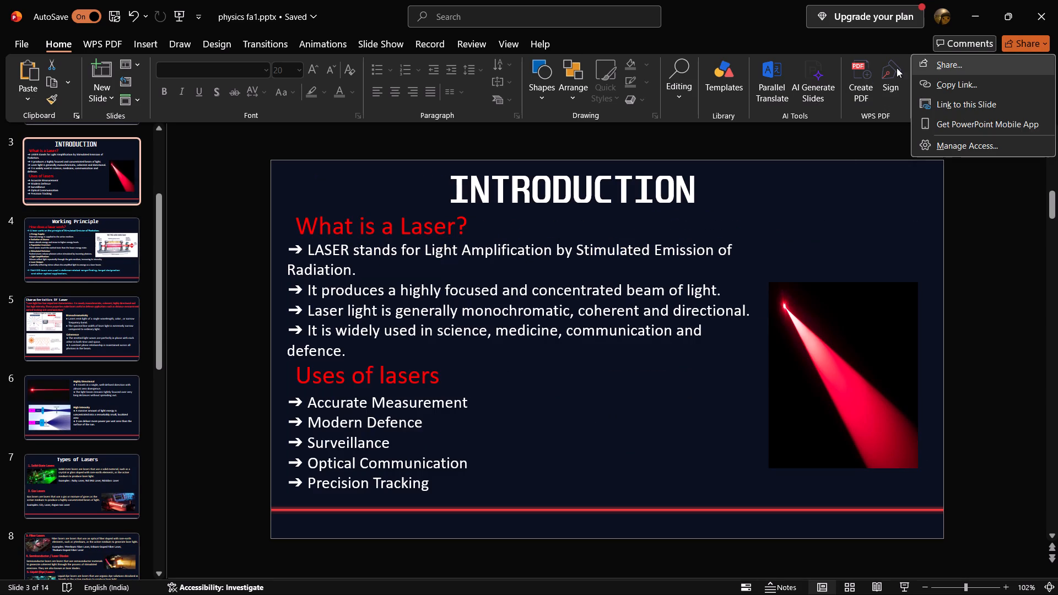
Copy the sharing link for the physics fa1.pptx presentation and close the share window.
{"action": "left_click", "coordinate": [965, 64]}
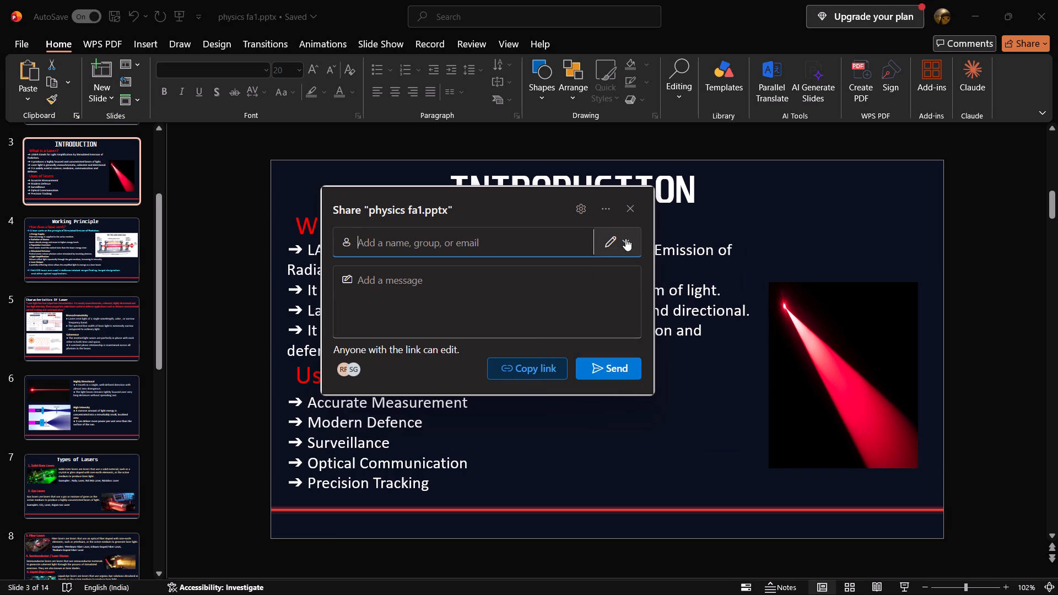
{"action": "left_click", "coordinate": [546, 364]}
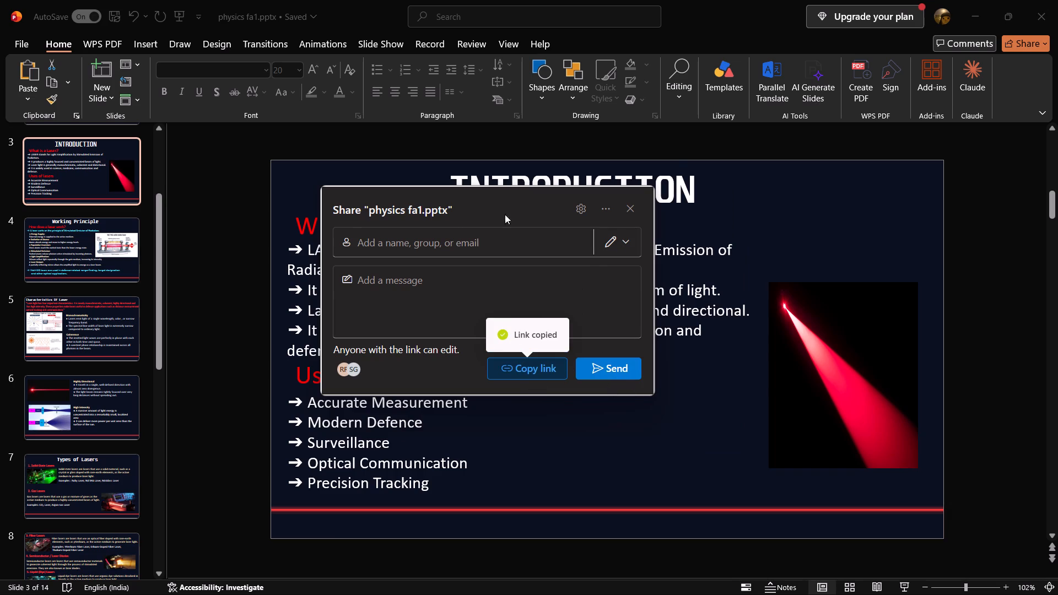
{"action": "left_click", "coordinate": [628, 215]}
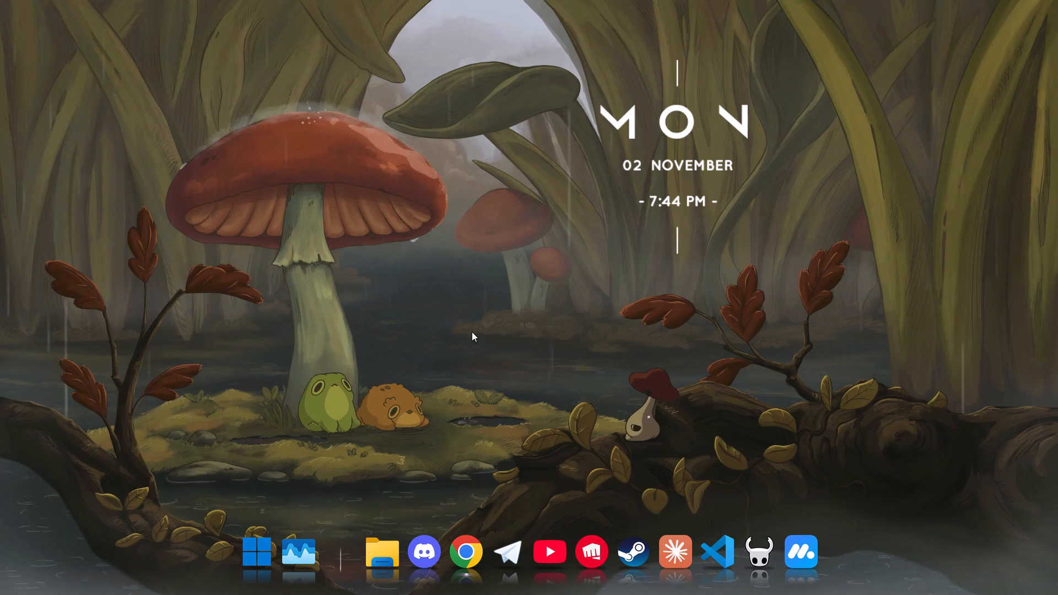
Search the computer for WhatsApp and open the app.
{"action": "left_click", "coordinate": [256, 559]}
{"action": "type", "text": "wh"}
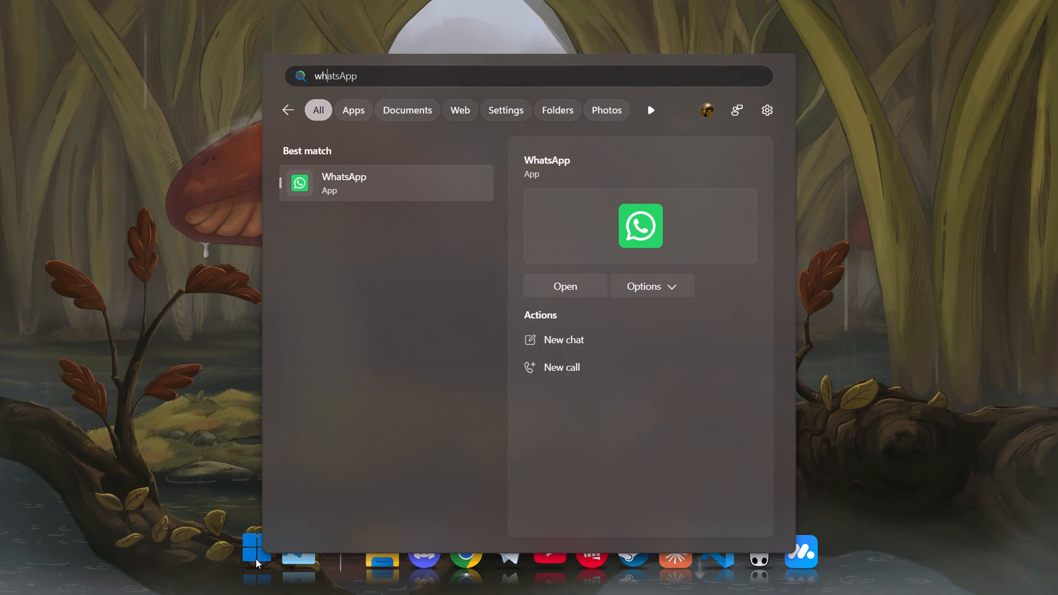
{"action": "left_click", "coordinate": [573, 289]}
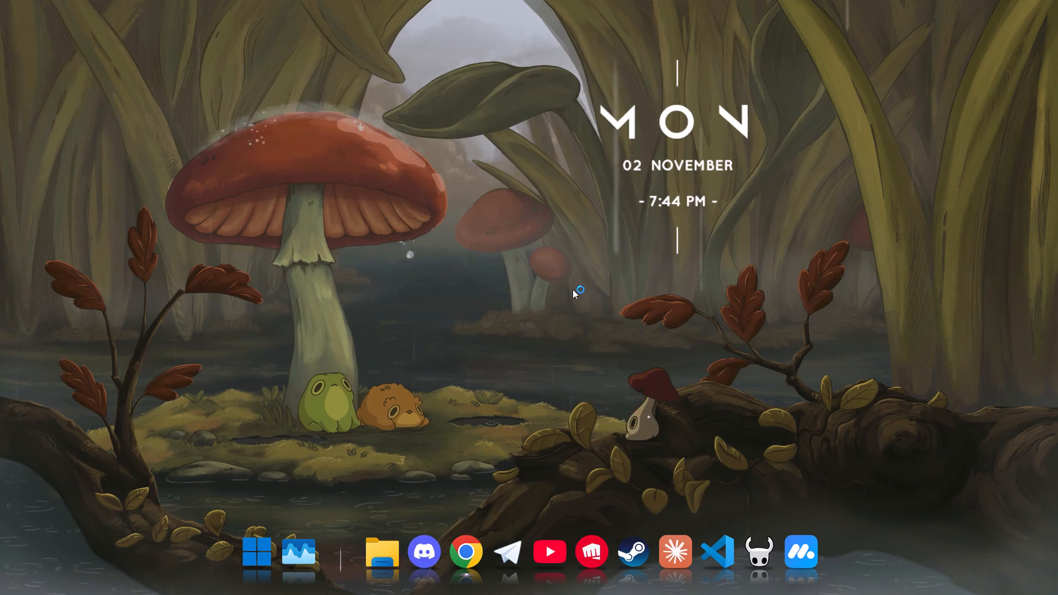
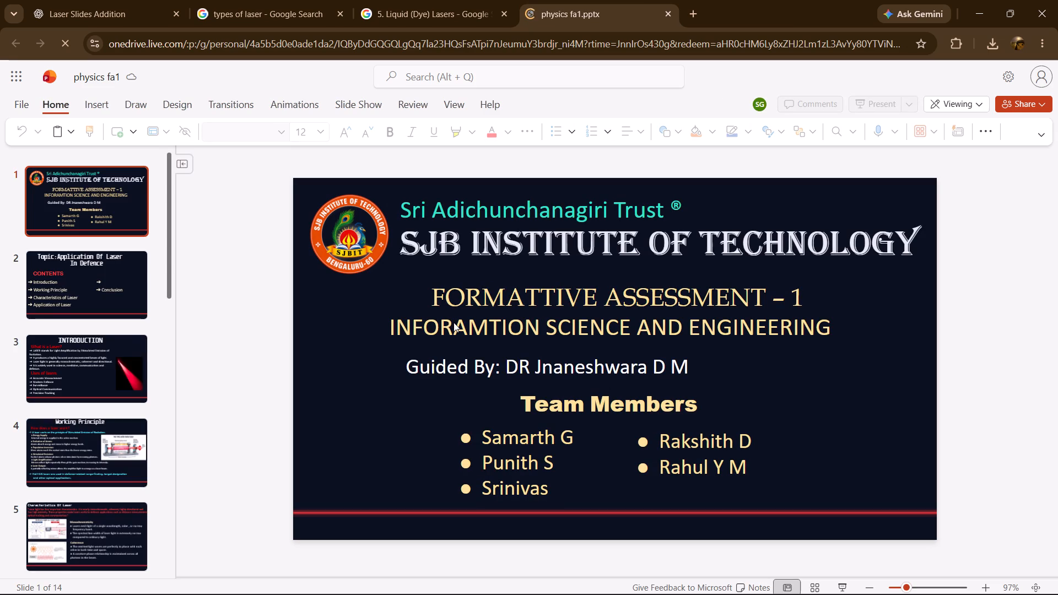
Open the Windows quick settings over the shared physics fa1 presentation.
{"action": "key", "text": "super+a"}
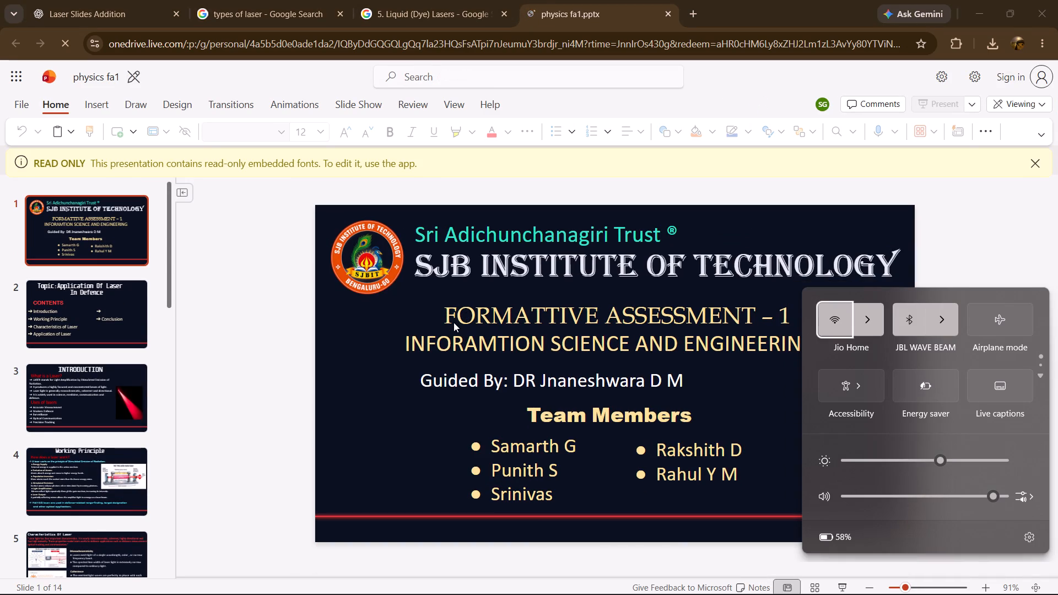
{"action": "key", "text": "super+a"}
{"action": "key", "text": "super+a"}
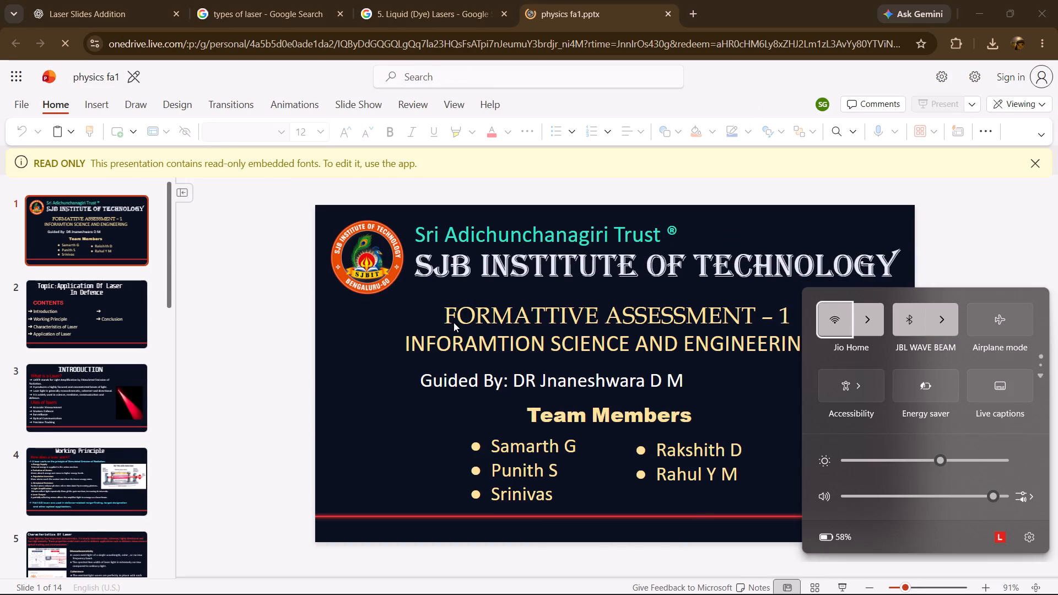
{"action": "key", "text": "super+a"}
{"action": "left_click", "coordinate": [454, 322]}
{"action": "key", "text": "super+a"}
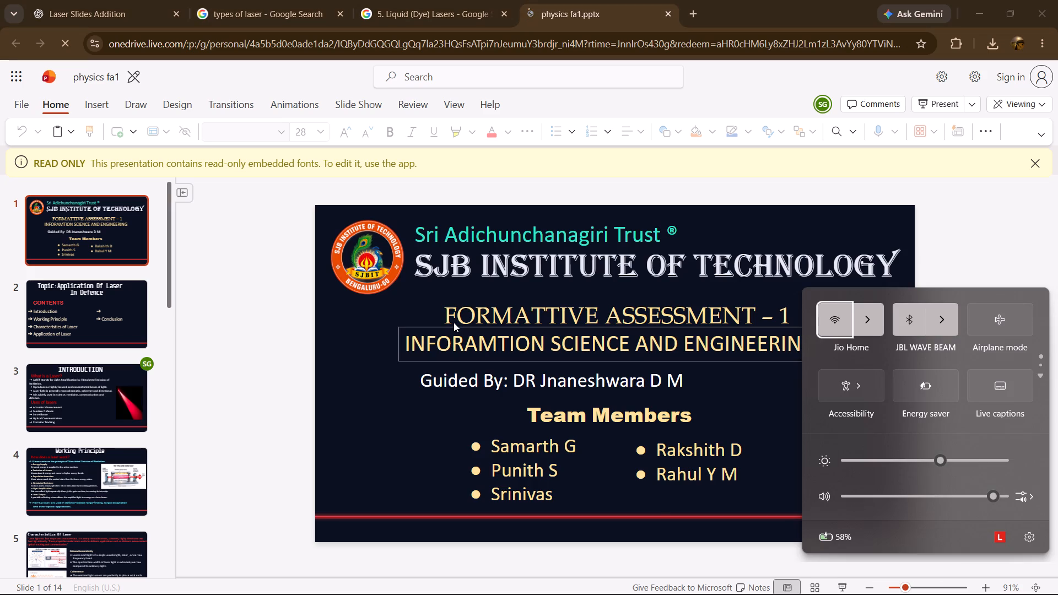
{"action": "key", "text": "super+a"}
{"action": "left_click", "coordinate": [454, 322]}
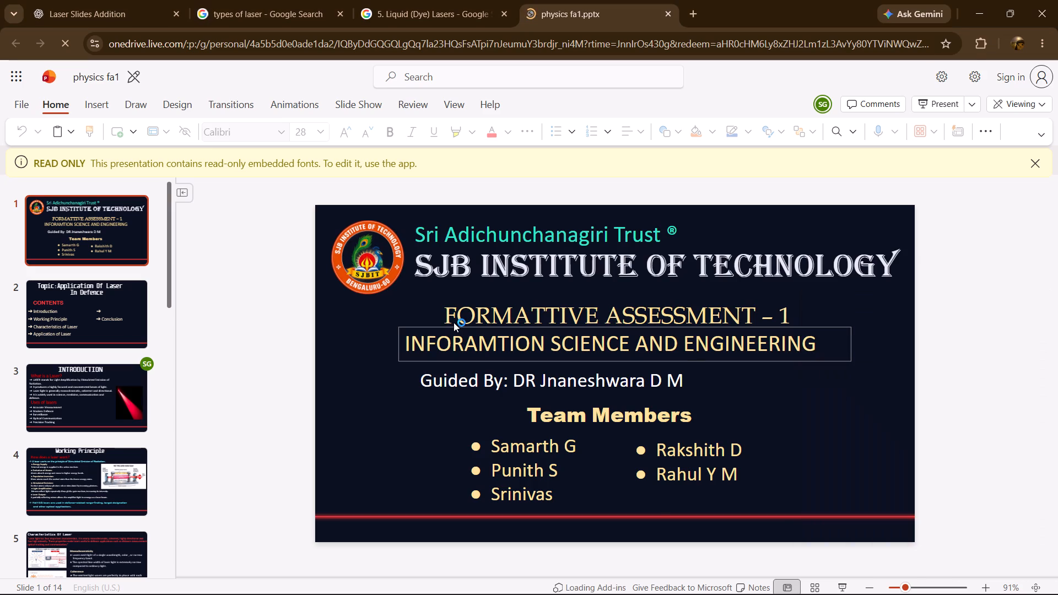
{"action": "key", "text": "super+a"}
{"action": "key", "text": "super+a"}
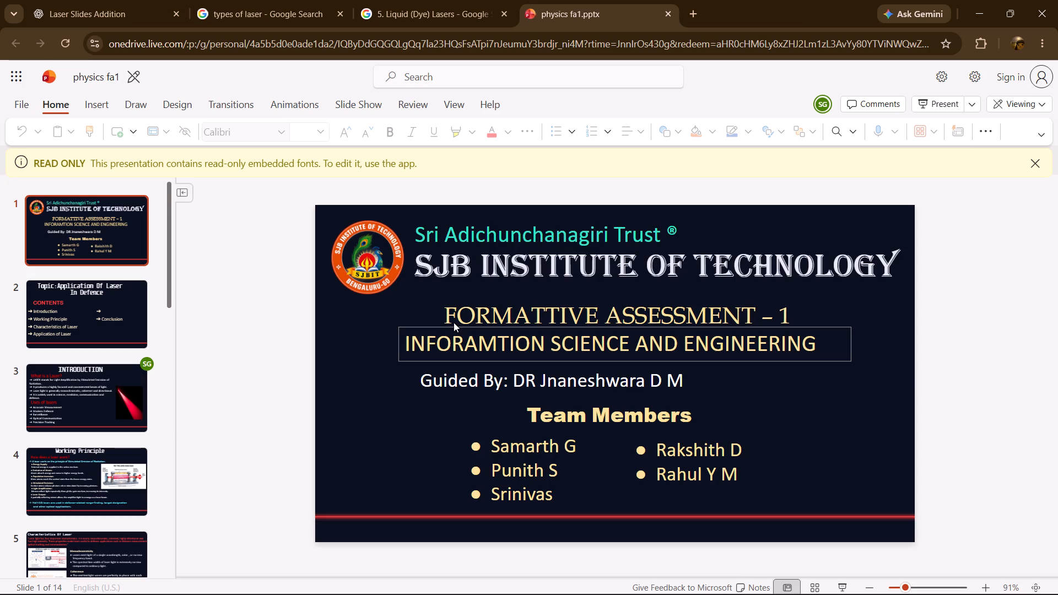
Check the Contents and Introduction slides in the shared browser copy of the presentation.
{"action": "left_click", "coordinate": [196, 302]}
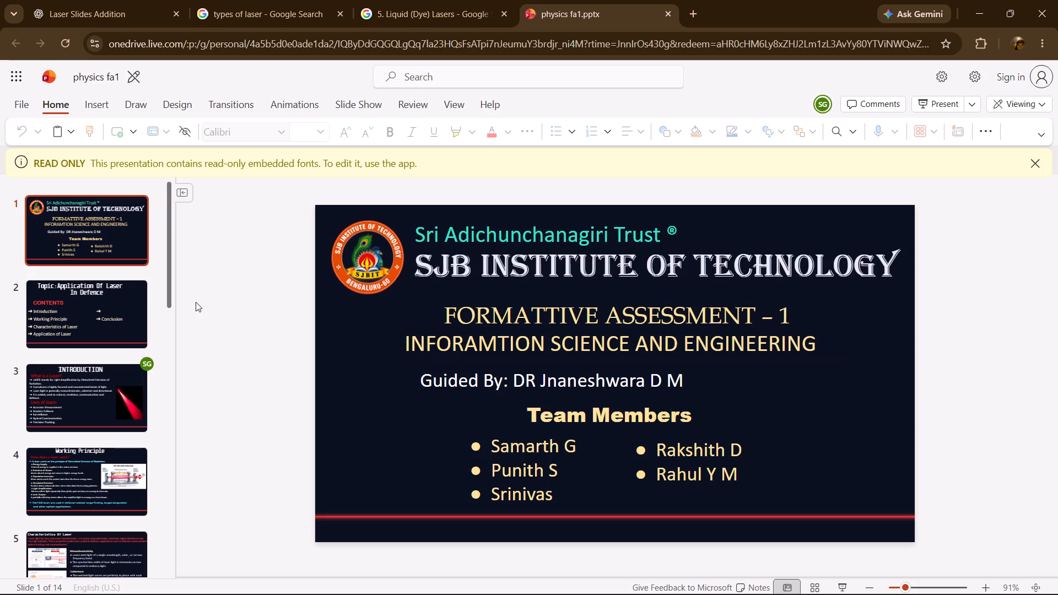
{"action": "left_click", "coordinate": [99, 290]}
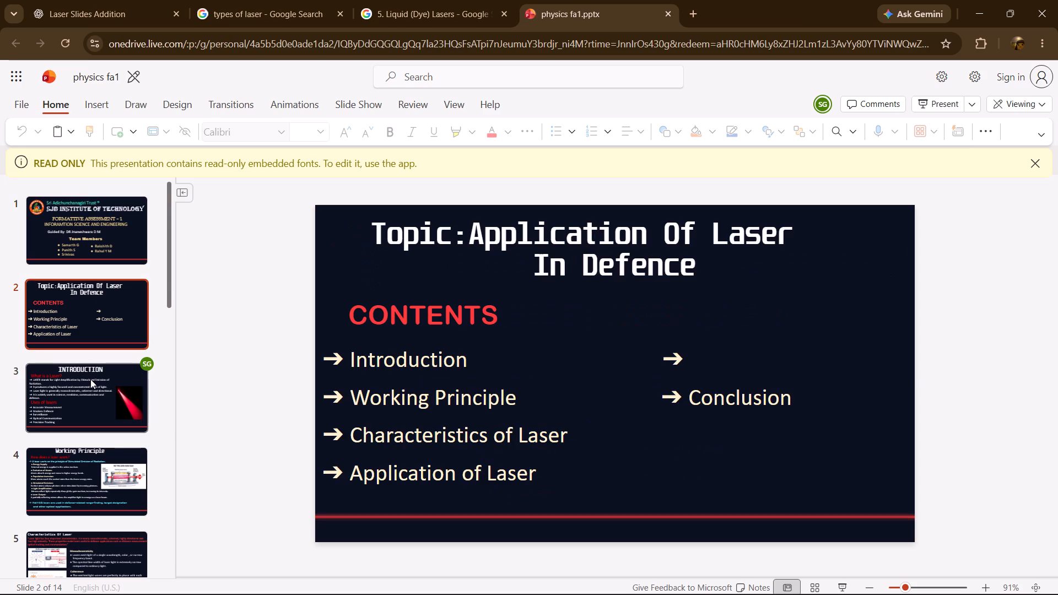
{"action": "left_click", "coordinate": [90, 379]}
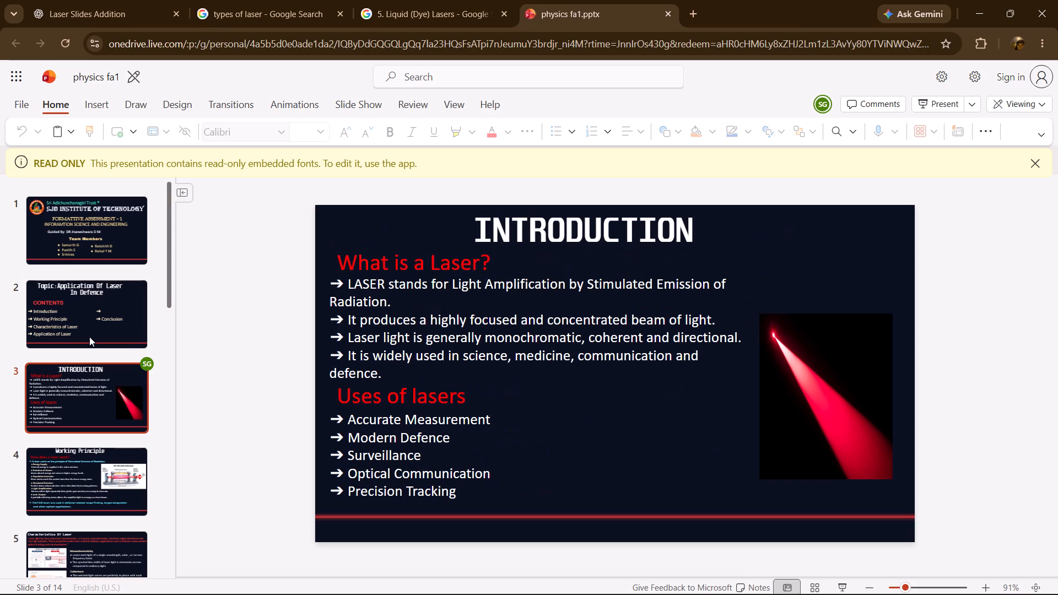
{"action": "left_click", "coordinate": [89, 337]}
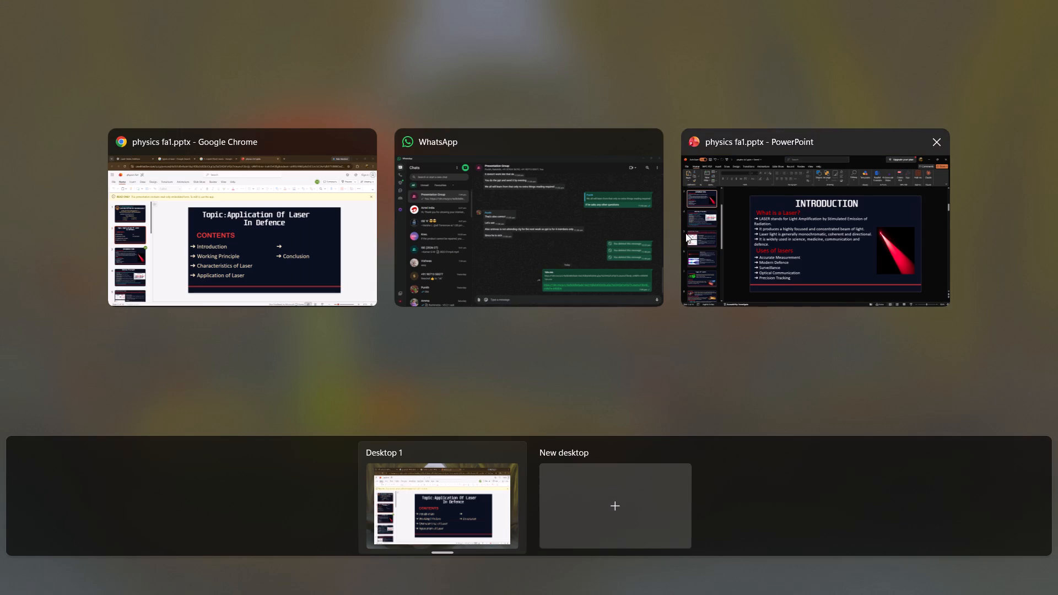
Switch to PowerPoint and fill the empty arrow entry on the Contents slide with "Types of Laser".
{"action": "left_click", "coordinate": [685, 233]}
{"action": "scroll", "coordinate": [78, 232], "scroll_direction": "up", "scroll_amount": 3}
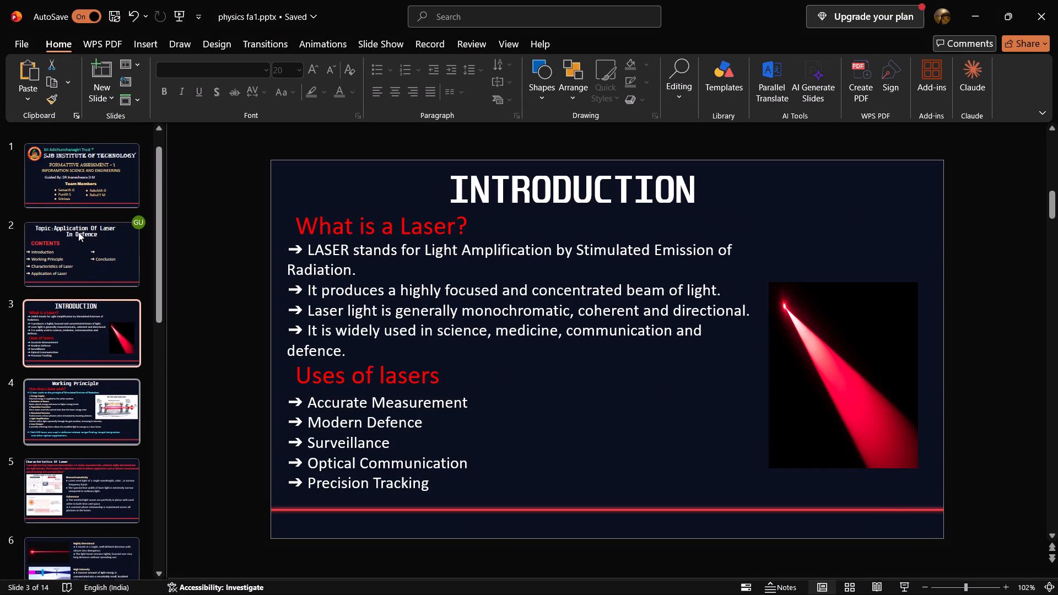
{"action": "left_click", "coordinate": [78, 232]}
{"action": "left_click", "coordinate": [82, 254]}
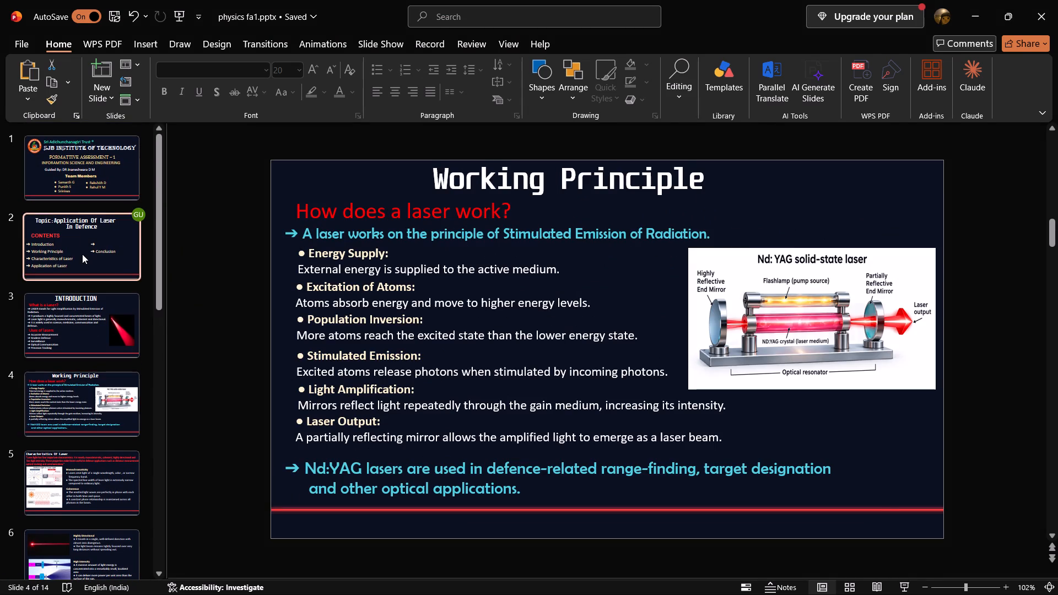
{"action": "left_click", "coordinate": [710, 326]}
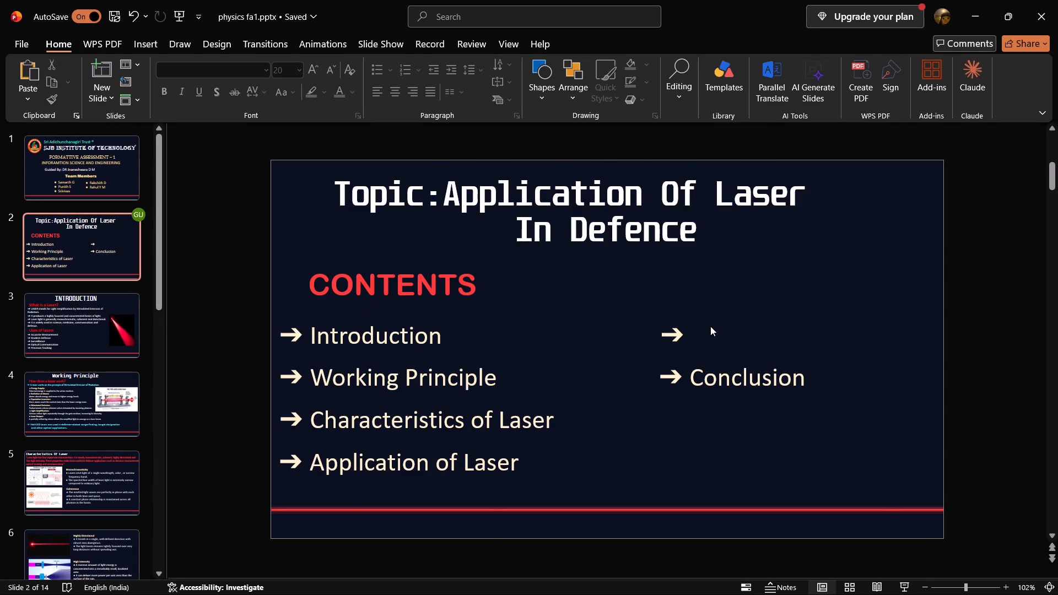
{"action": "double_click", "coordinate": [693, 325]}
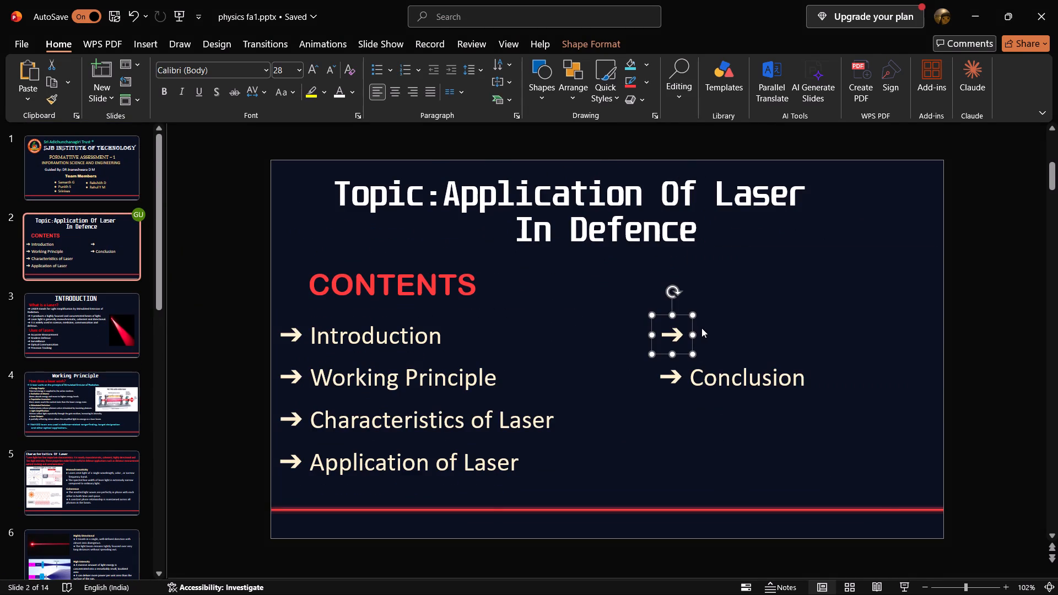
{"action": "left_click", "coordinate": [684, 328]}
{"action": "key", "text": "space"}
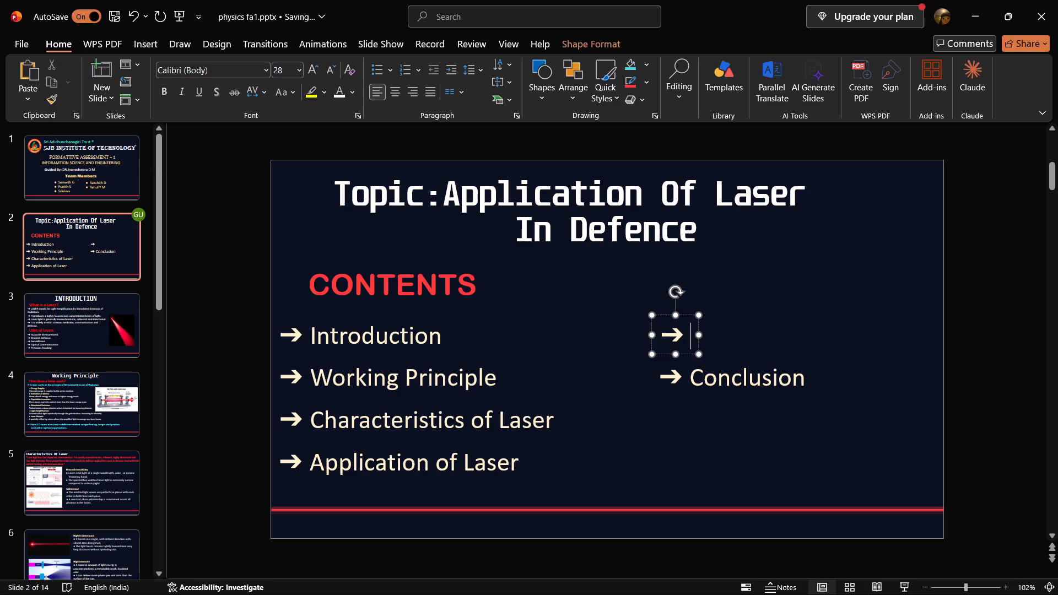
{"action": "key", "text": "space"}
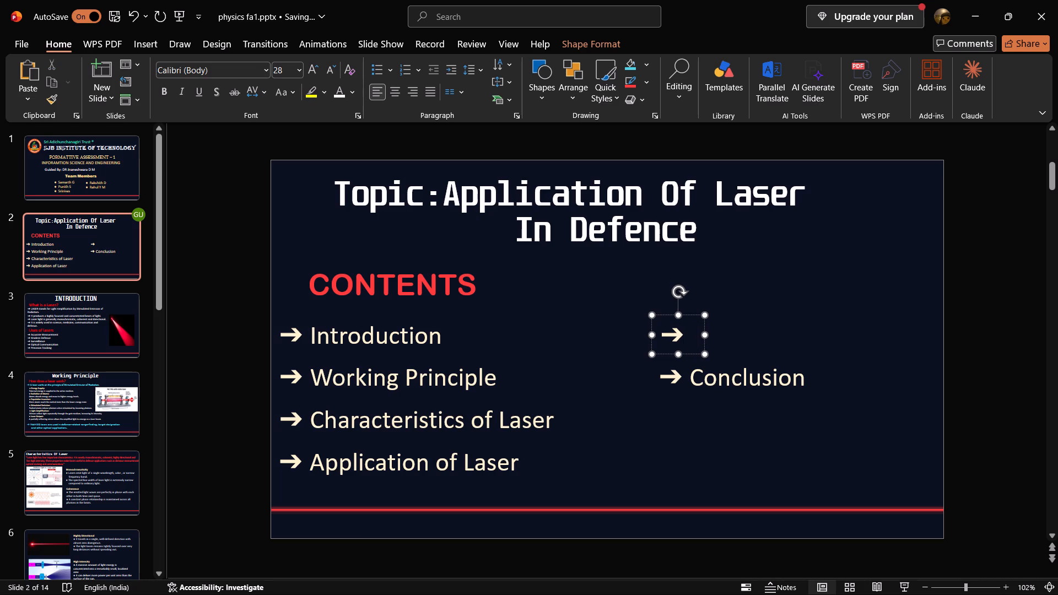
{"action": "key", "text": "Tab"}
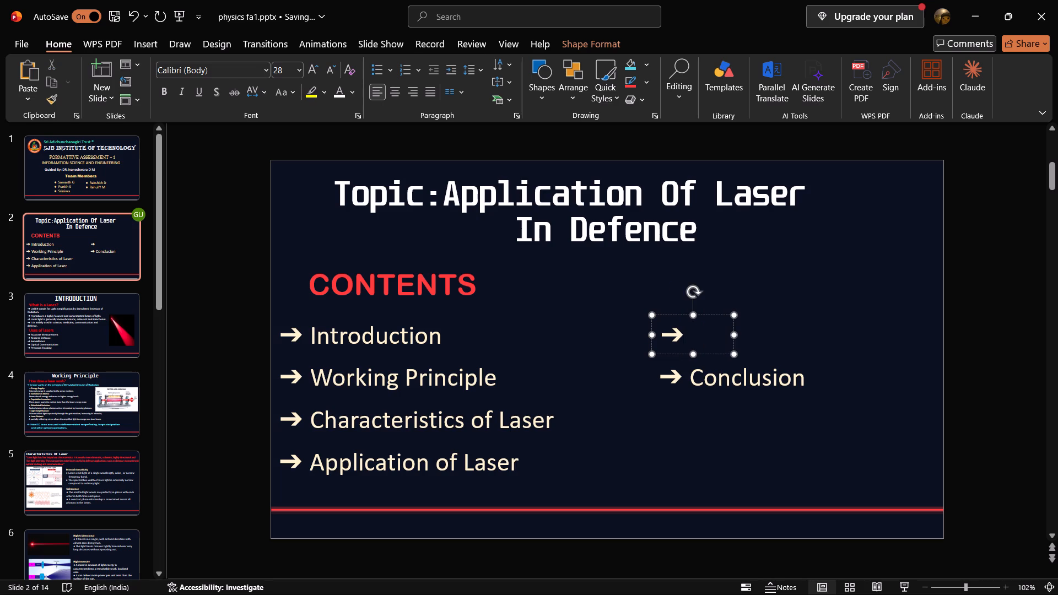
{"action": "key", "text": "BackSpace"}
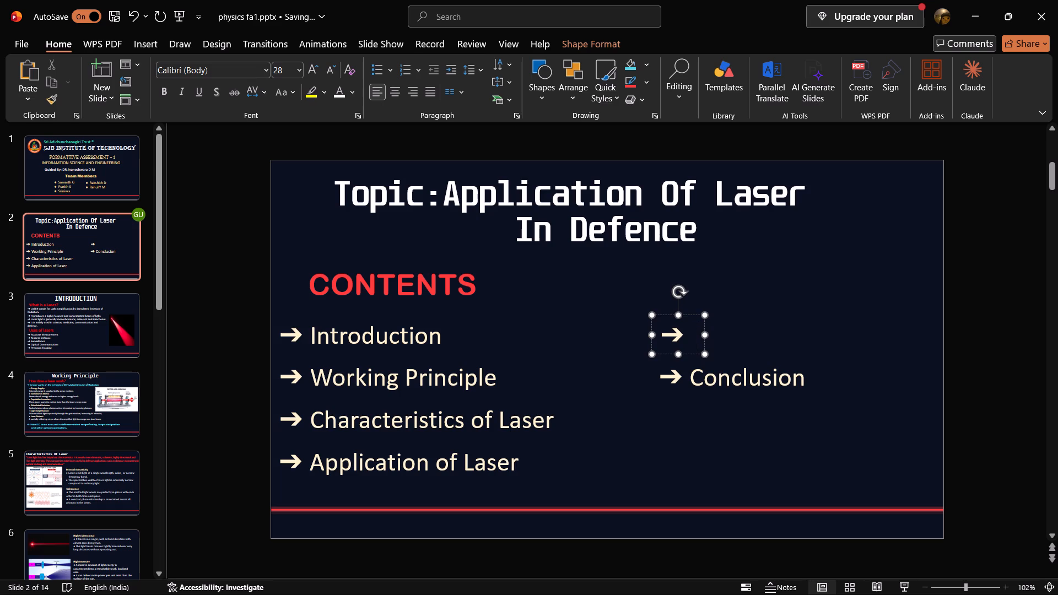
{"action": "type", "text": "TY"}
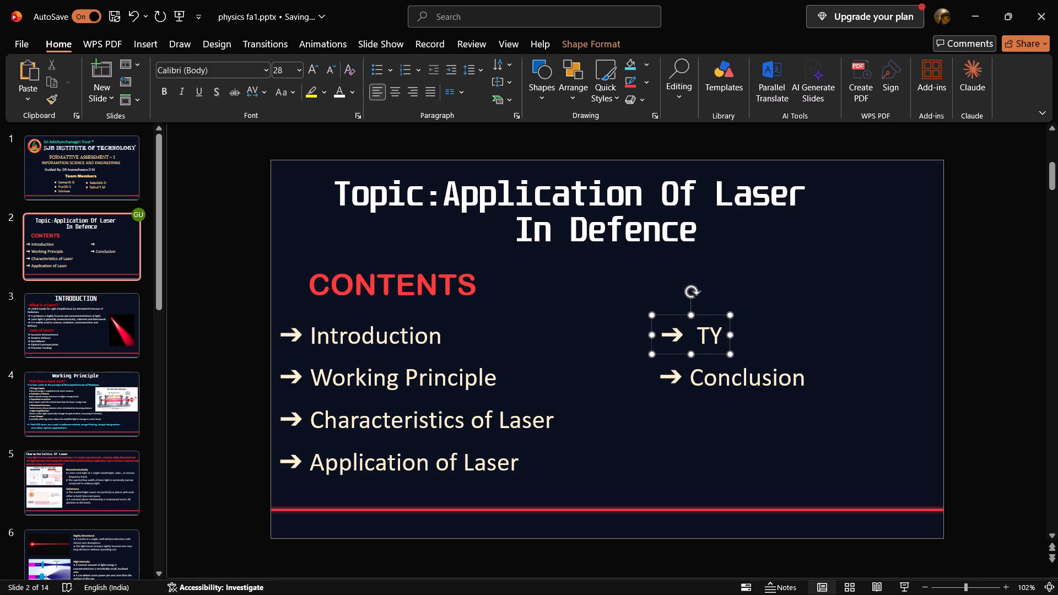
{"action": "key", "text": "BackSpace"}
{"action": "key", "text": "y"}
{"action": "key", "text": "BackSpace"}
{"action": "key", "text": "y"}
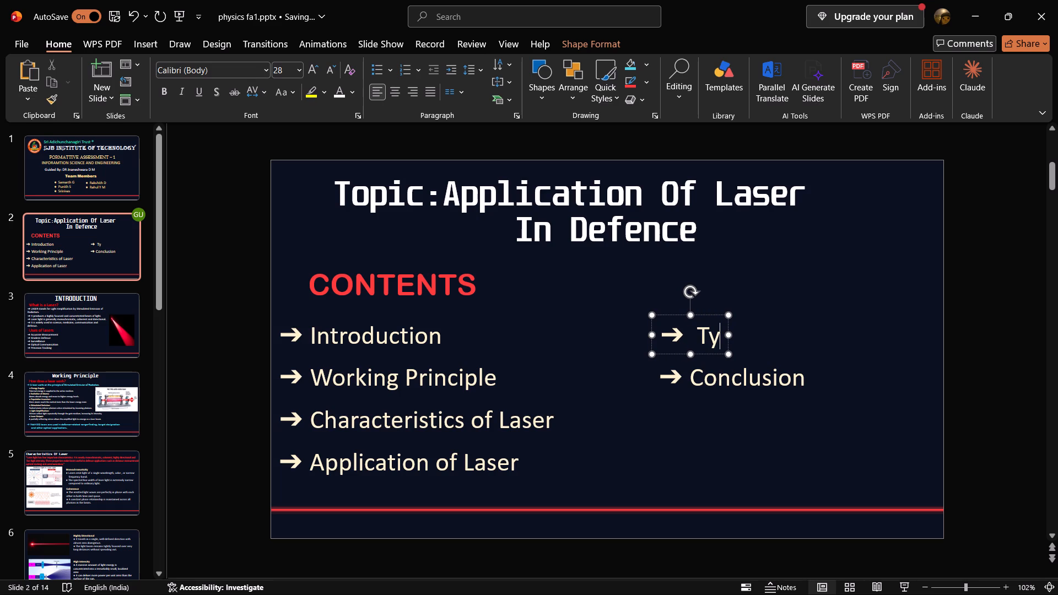
{"action": "type", "text": "pes of"}
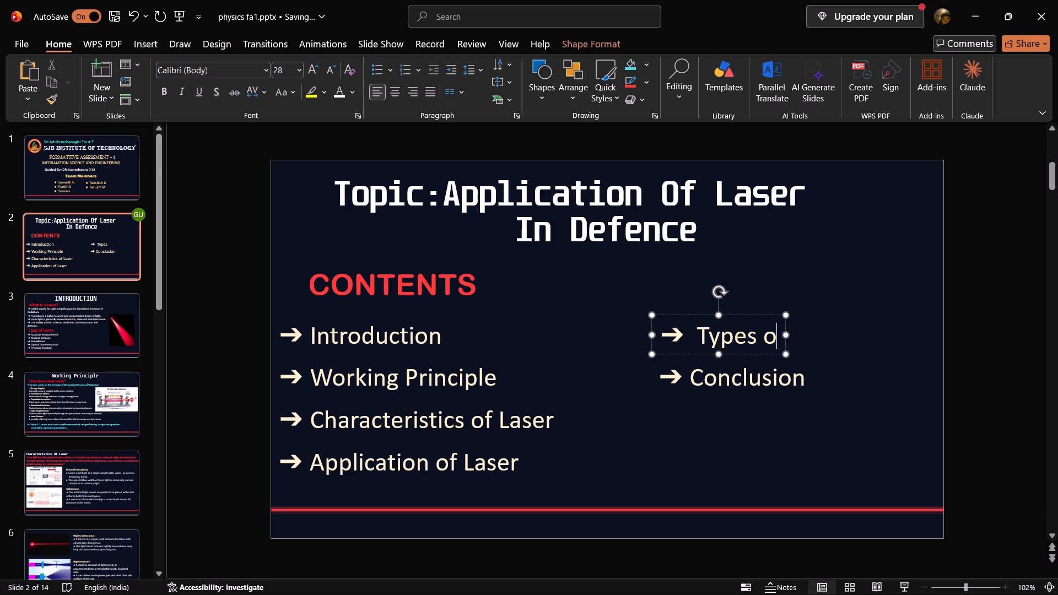
{"action": "key", "text": "space"}
{"action": "key", "text": "l"}
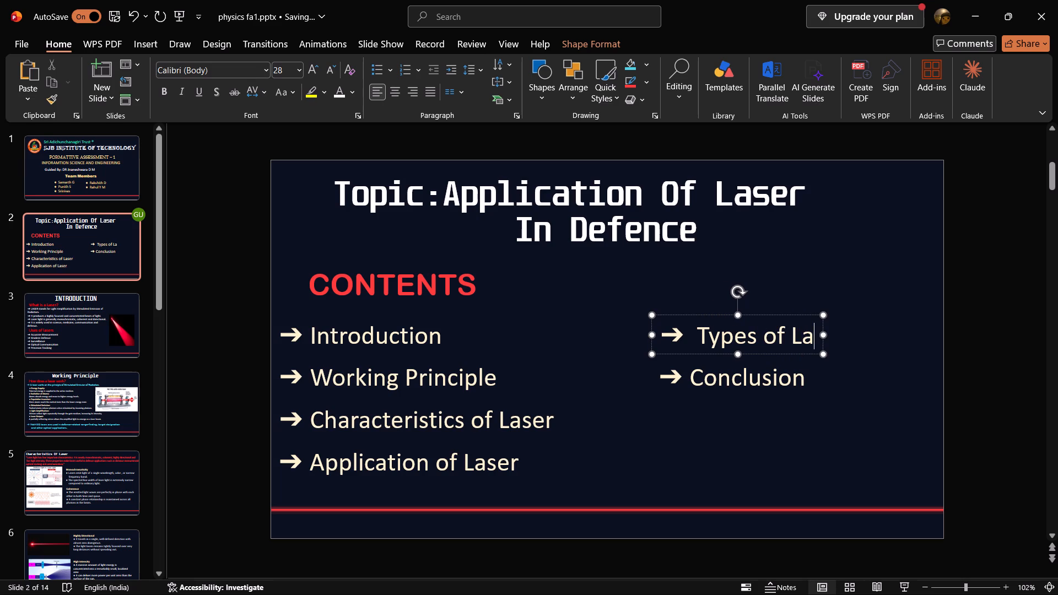
{"action": "left_click", "coordinate": [842, 258]}
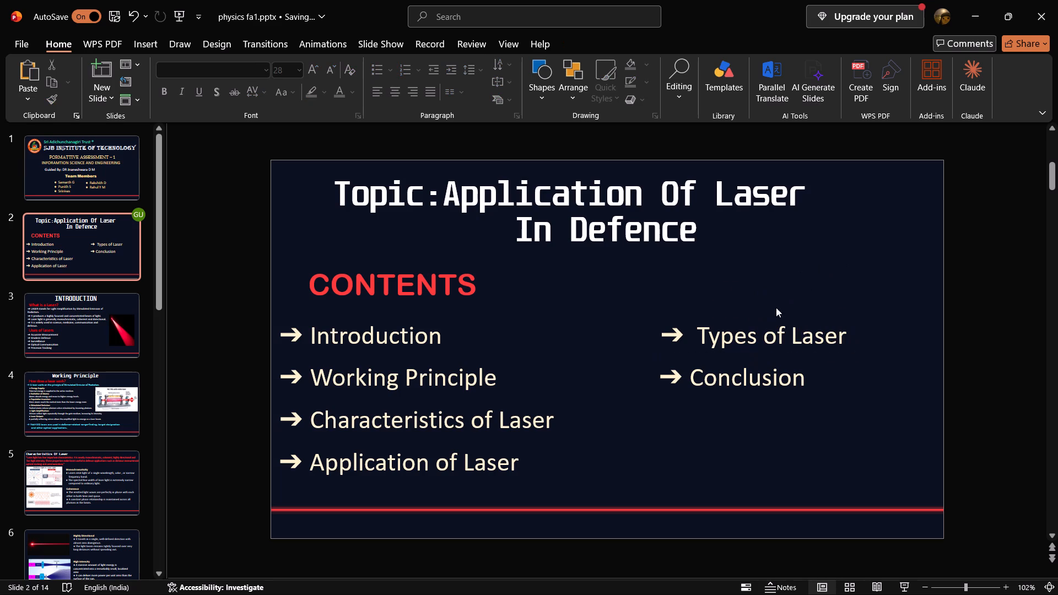
Nudge the "Types of Laser" entry slightly down, closer to the "Conclusion" entry.
{"action": "left_click", "coordinate": [757, 329]}
{"action": "left_click", "coordinate": [736, 368]}
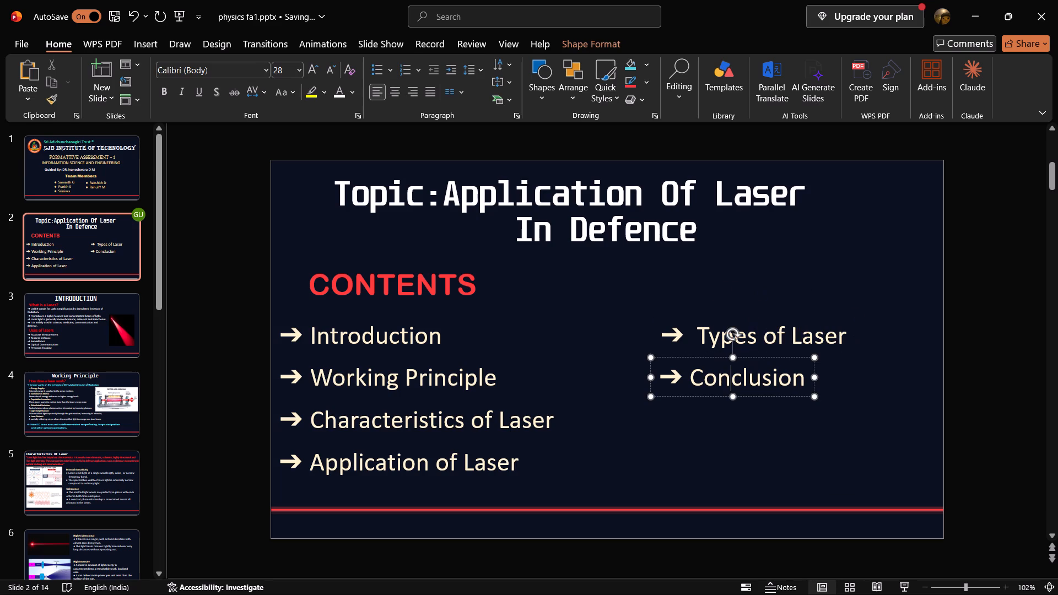
{"action": "right_click", "coordinate": [719, 373]}
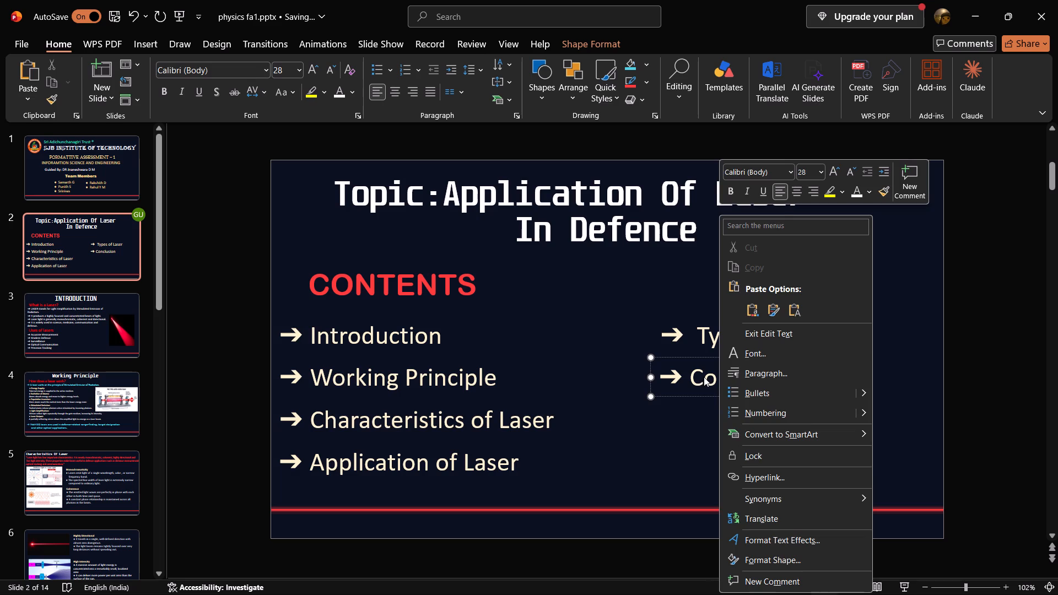
{"action": "left_click", "coordinate": [704, 377]}
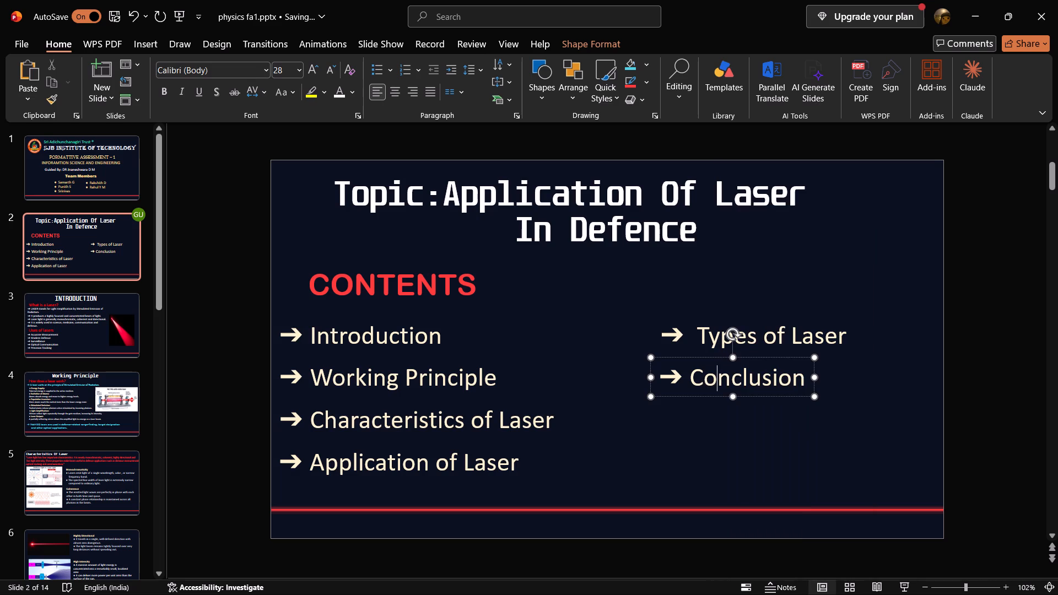
{"action": "left_click", "coordinate": [771, 338]}
{"action": "left_click", "coordinate": [787, 314]}
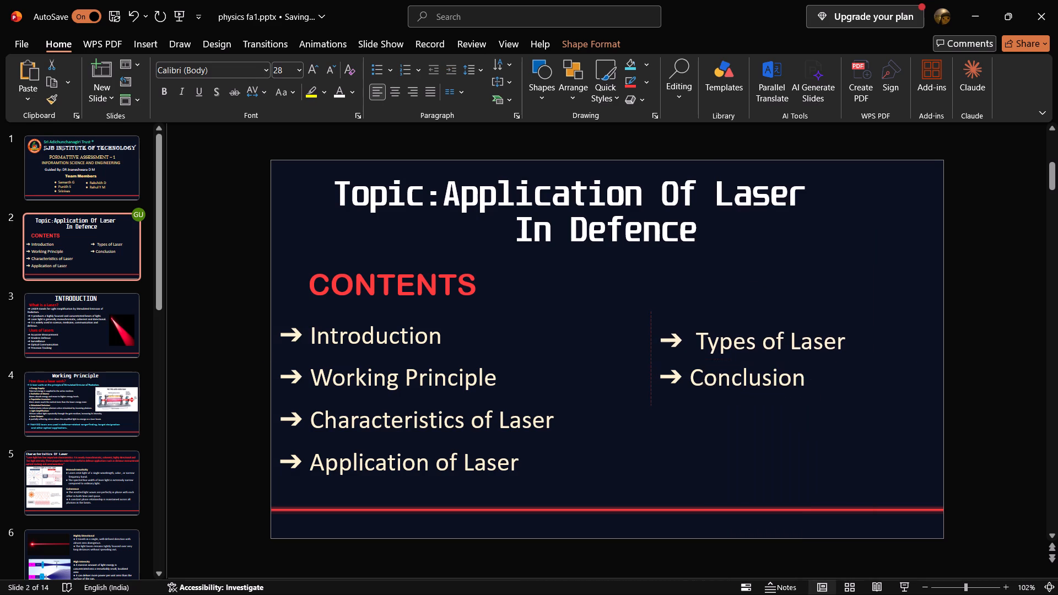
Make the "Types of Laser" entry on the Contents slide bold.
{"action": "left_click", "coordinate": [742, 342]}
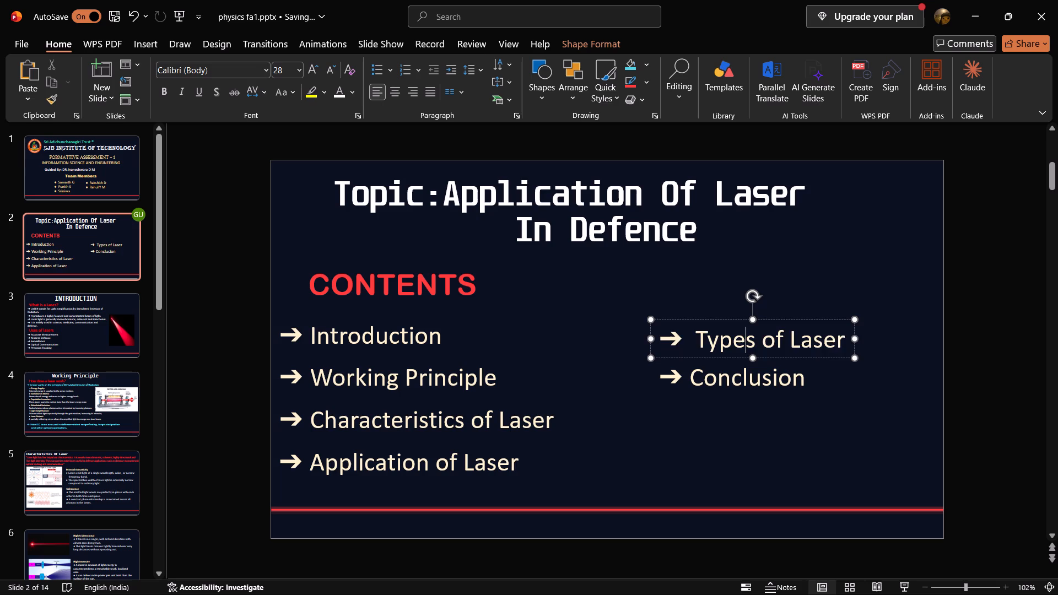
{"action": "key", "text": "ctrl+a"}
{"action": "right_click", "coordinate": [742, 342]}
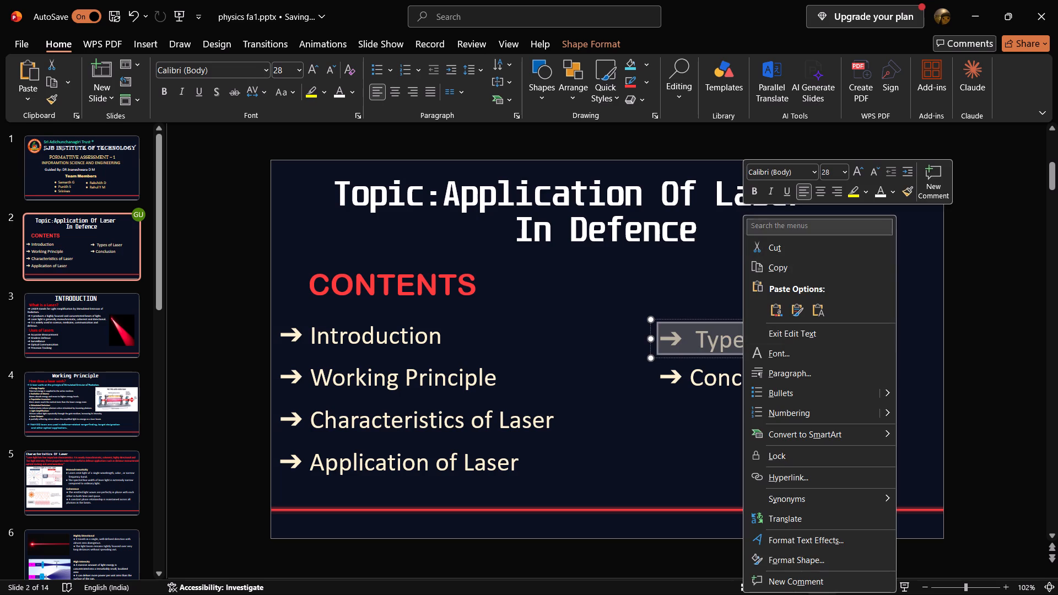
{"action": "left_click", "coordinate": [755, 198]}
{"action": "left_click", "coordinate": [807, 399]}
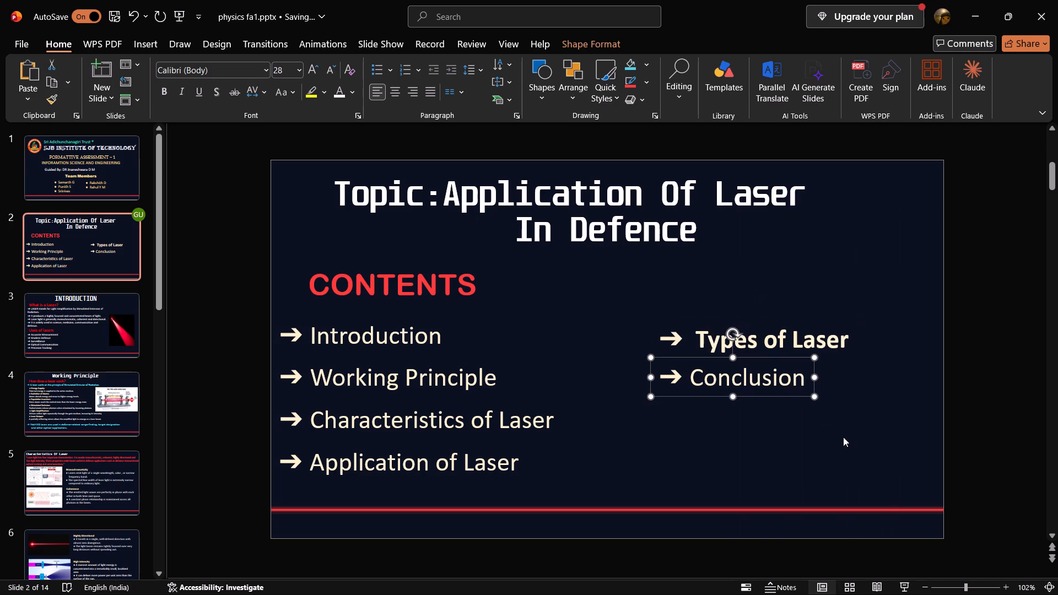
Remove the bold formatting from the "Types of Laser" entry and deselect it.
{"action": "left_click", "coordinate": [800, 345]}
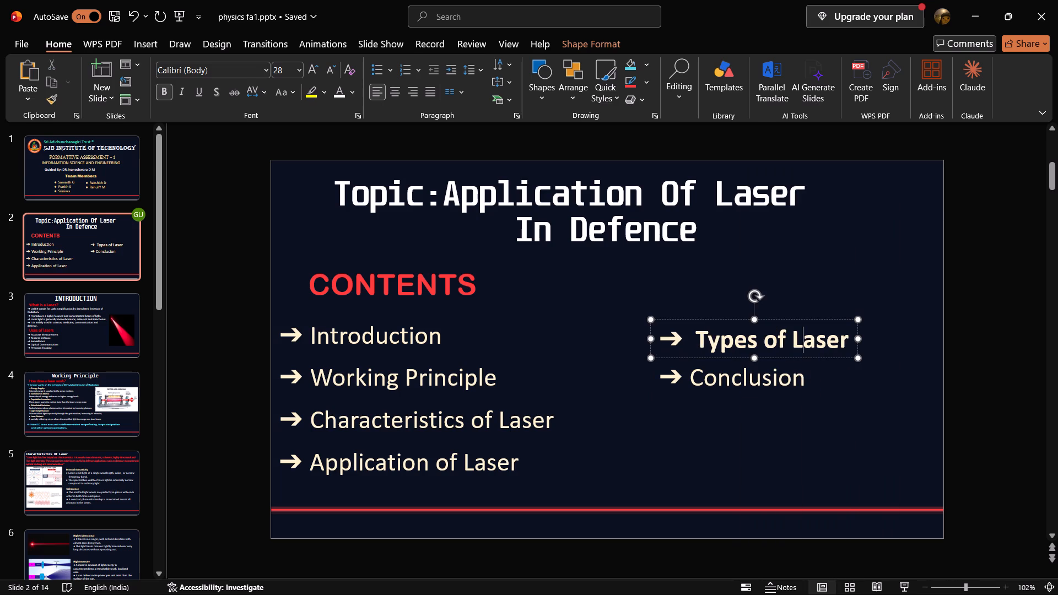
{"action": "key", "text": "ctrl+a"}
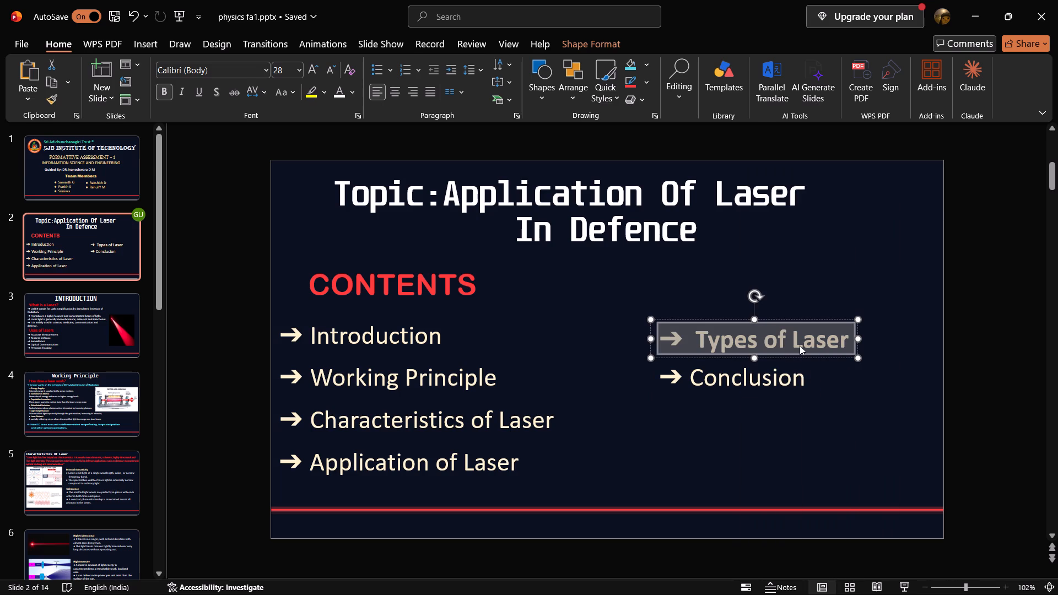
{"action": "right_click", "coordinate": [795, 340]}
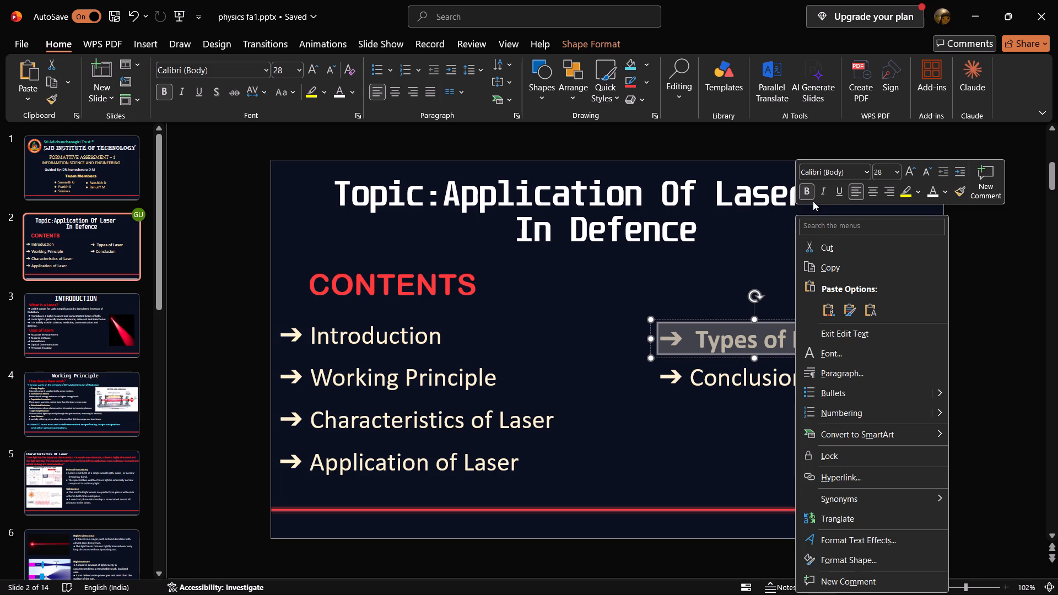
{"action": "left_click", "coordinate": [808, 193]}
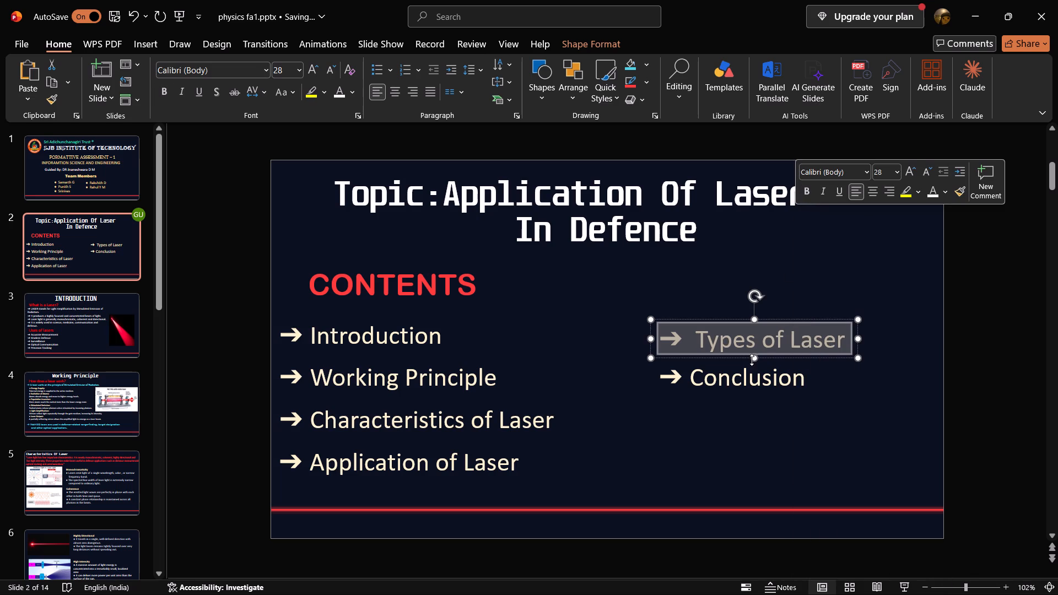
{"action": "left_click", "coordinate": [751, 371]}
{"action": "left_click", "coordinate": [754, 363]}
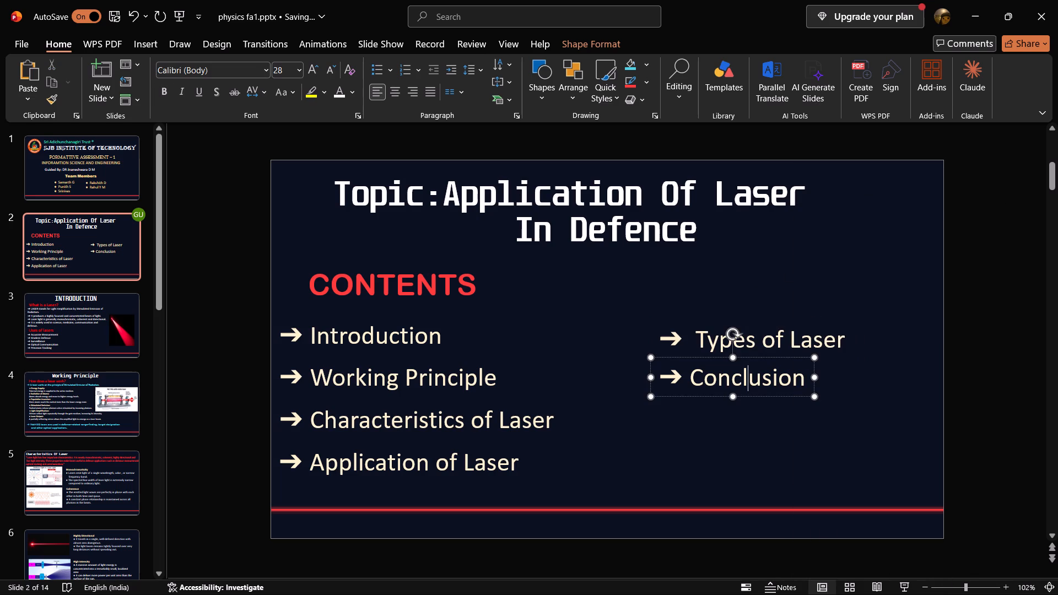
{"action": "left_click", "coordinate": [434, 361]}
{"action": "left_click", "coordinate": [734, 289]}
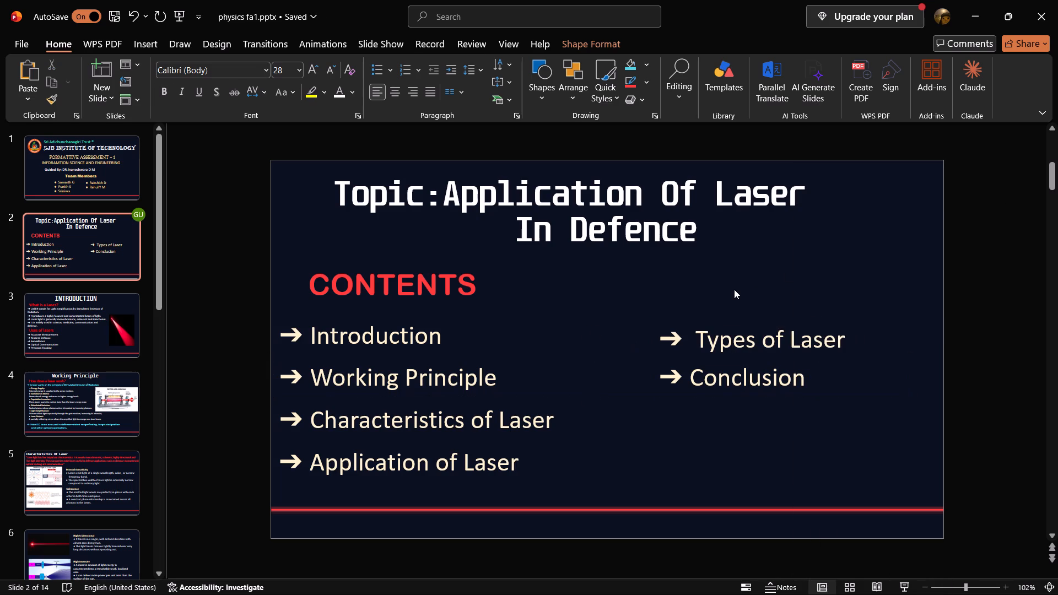
Remove the extra space before "Types of Laser" so its text lines up with the "Conclusion" entry.
{"action": "left_click", "coordinate": [697, 332]}
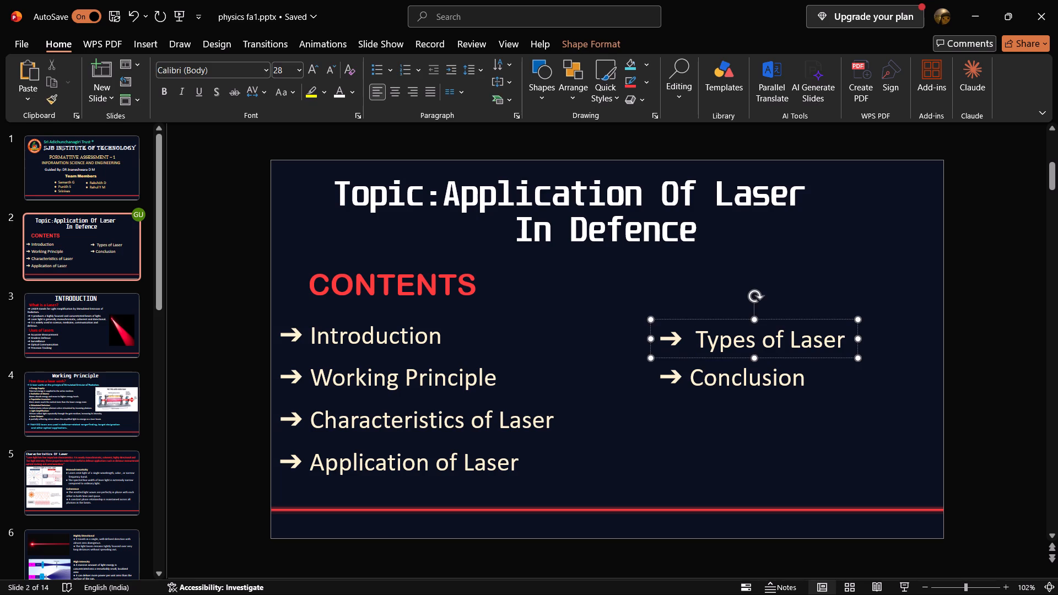
{"action": "key", "text": "BackSpace"}
{"action": "left_click", "coordinate": [761, 462]}
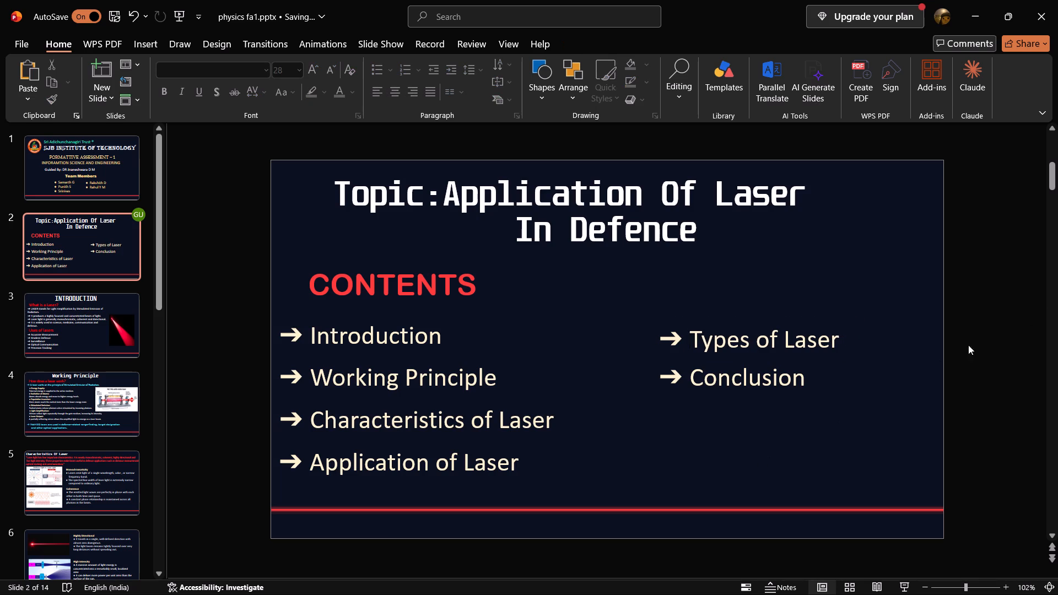
Move the "CONTENTS" heading sideways so it lines up with the arrows of the list below it, and deselect it.
{"action": "left_click", "coordinate": [415, 285]}
{"action": "left_click_drag", "start_coordinate": [405, 263], "coordinate": [388, 263]}
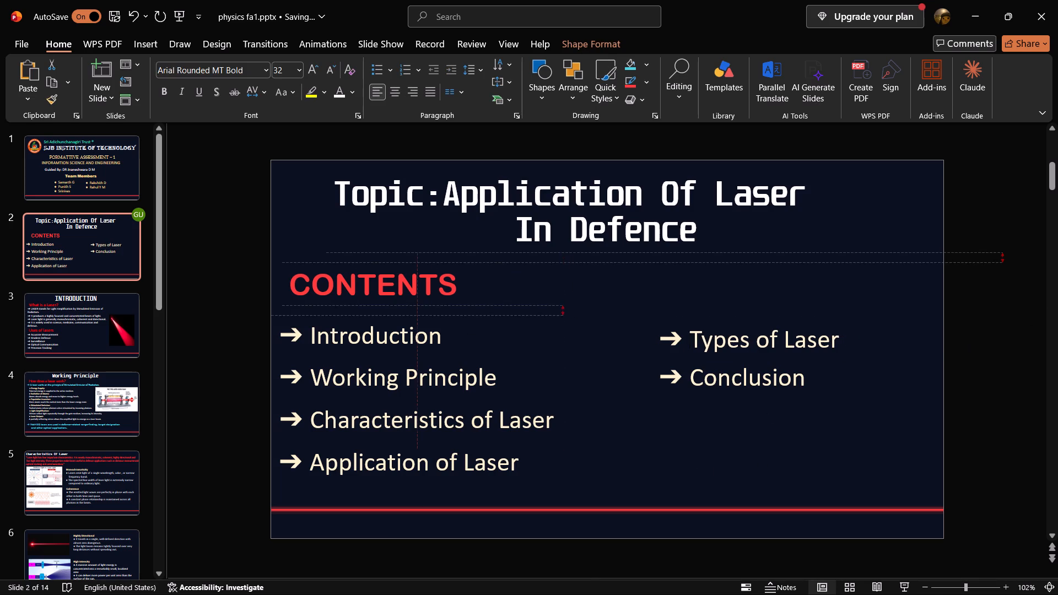
{"action": "left_click_drag", "start_coordinate": [388, 263], "coordinate": [376, 264]}
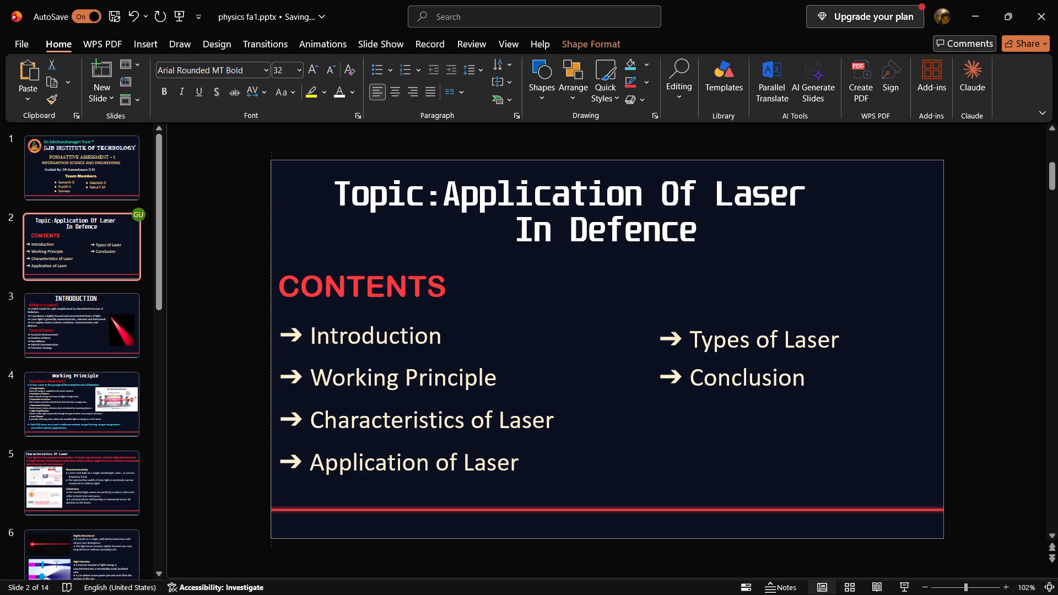
{"action": "left_click_drag", "start_coordinate": [376, 264], "coordinate": [380, 266]}
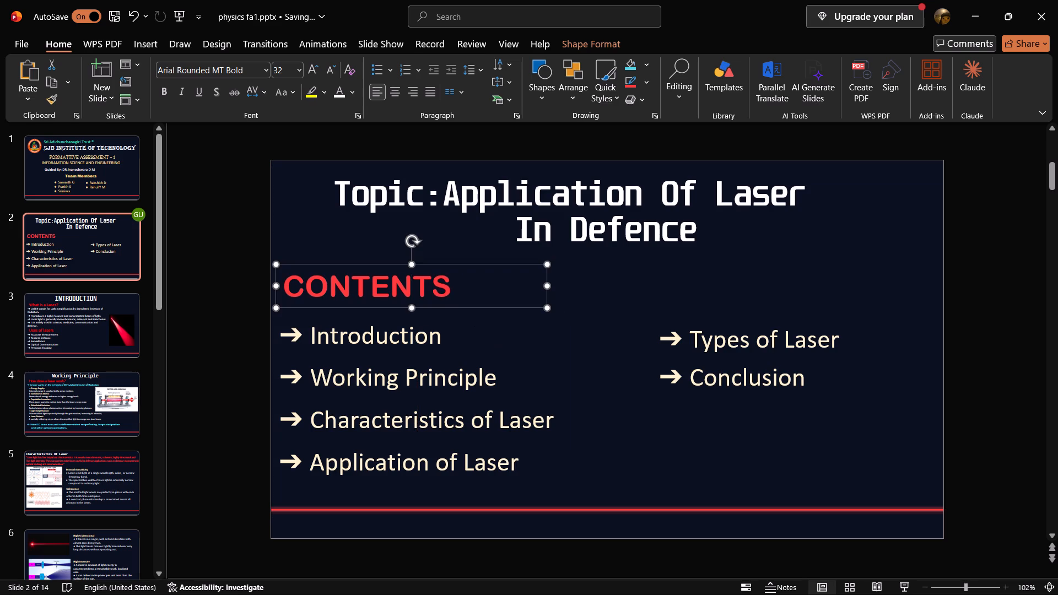
{"action": "left_click", "coordinate": [604, 425]}
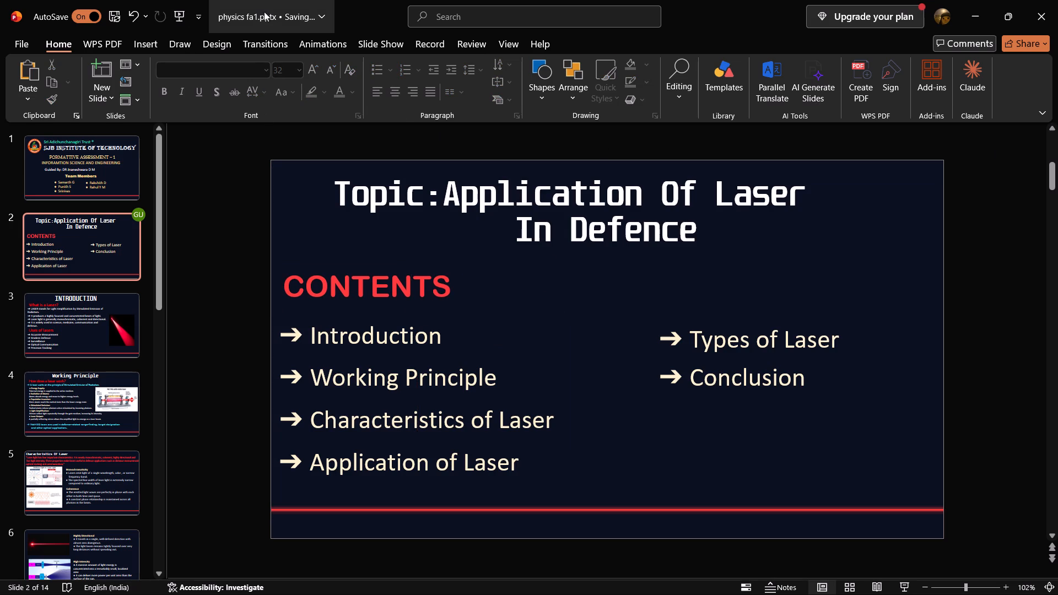
Create a PDF of the presentation with WPS PDF, saving the local copy physics fa1.pptx in the Downloads folder.
{"action": "left_click", "coordinate": [321, 13]}
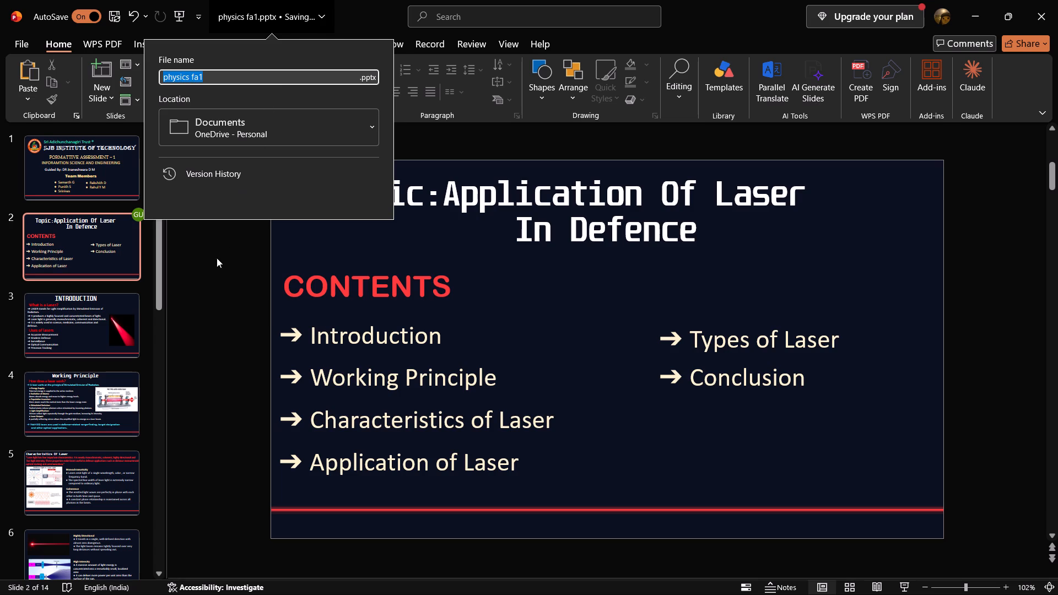
{"action": "left_click", "coordinate": [210, 274]}
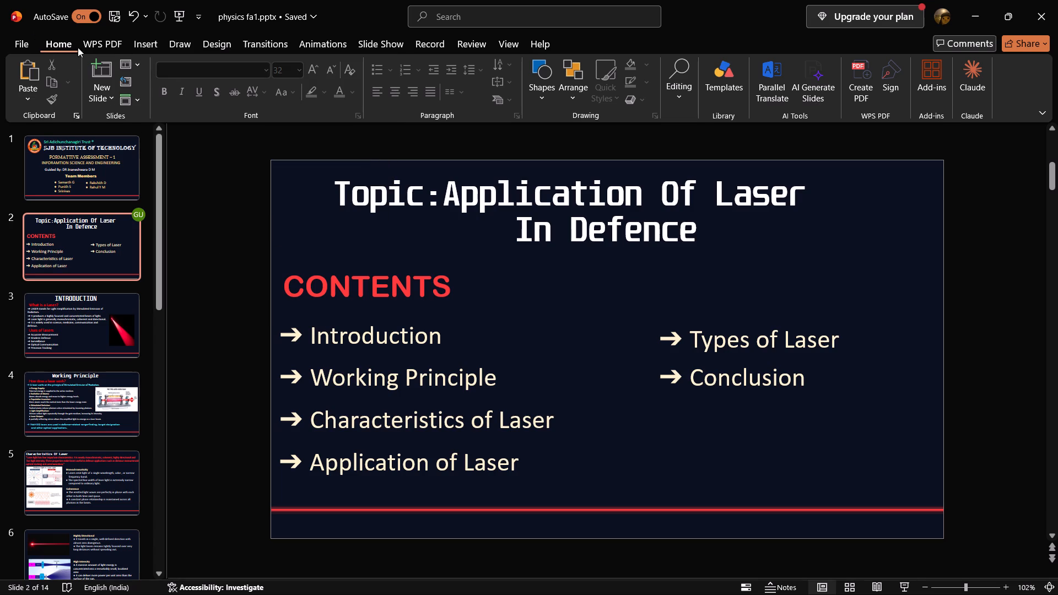
{"action": "left_click", "coordinate": [848, 89]}
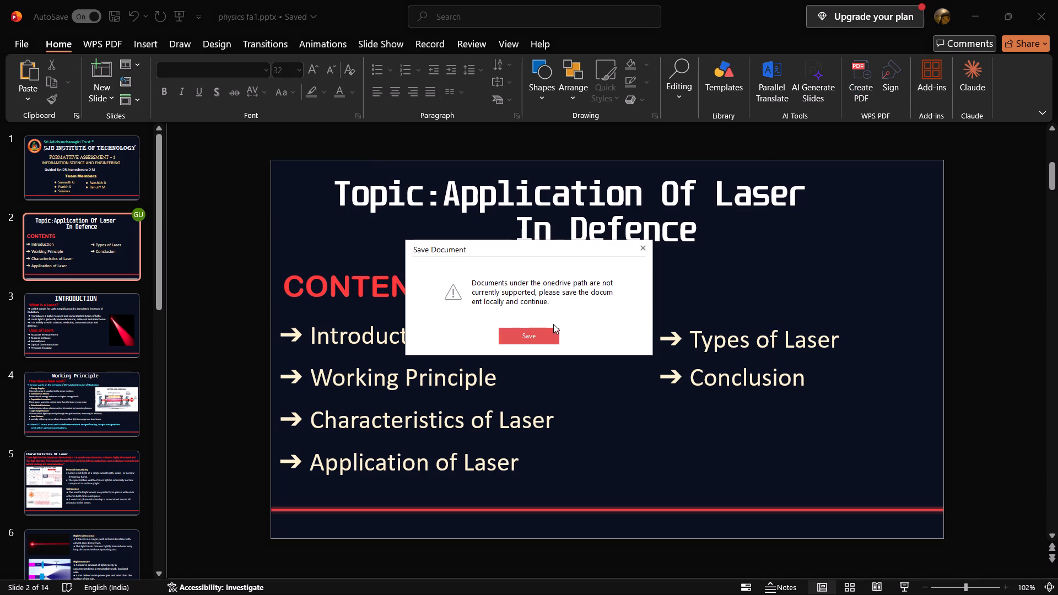
{"action": "left_click", "coordinate": [546, 331]}
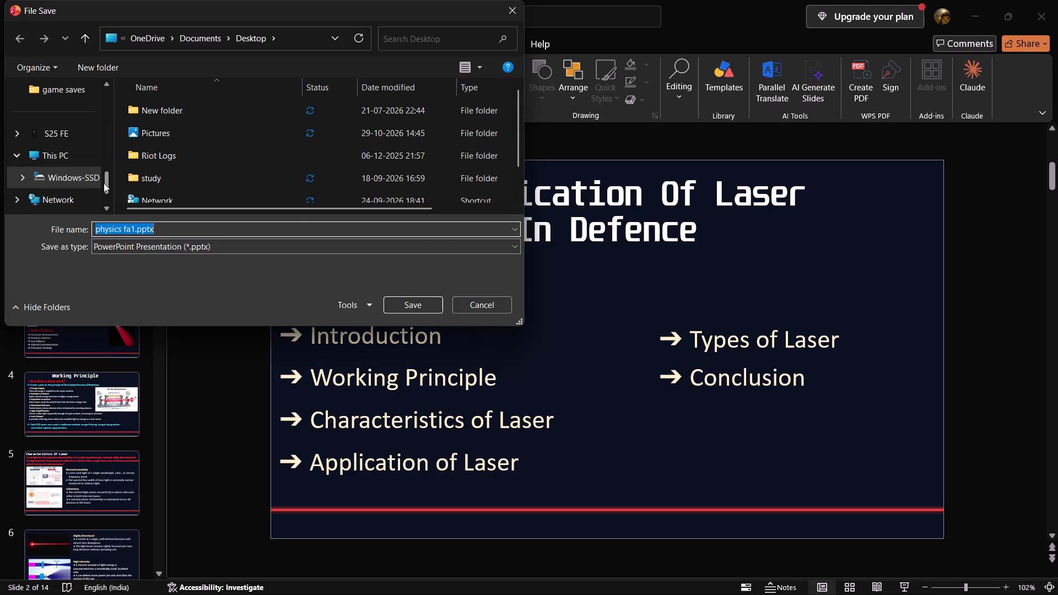
{"action": "left_click_drag", "start_coordinate": [104, 183], "coordinate": [109, 133]}
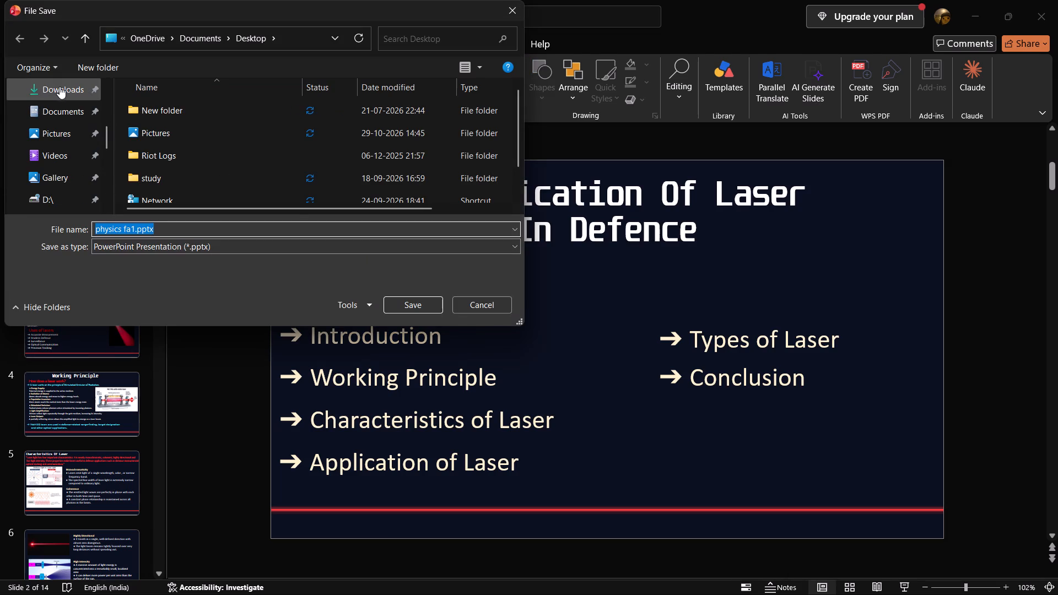
{"action": "left_click", "coordinate": [58, 85]}
{"action": "left_click", "coordinate": [404, 307]}
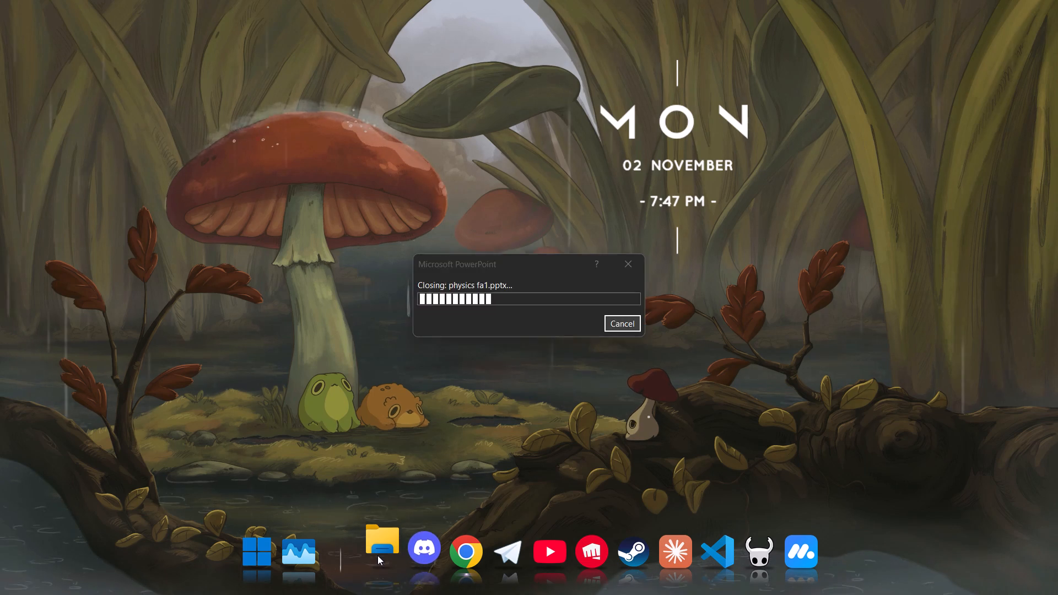
Switch to File Explorer and open the Downloads folder.
{"action": "left_click", "coordinate": [377, 555]}
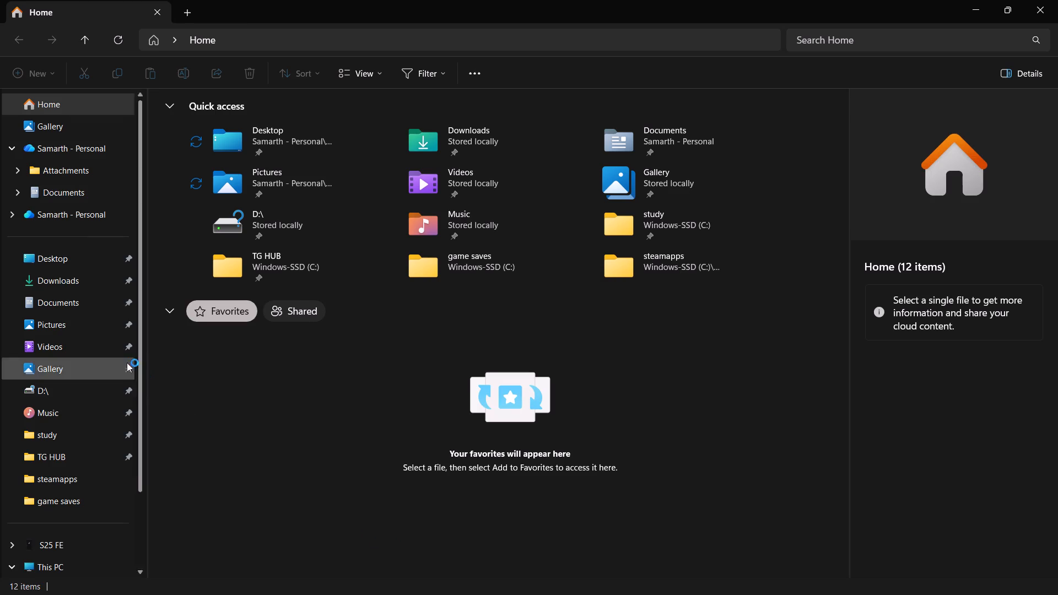
{"action": "left_click", "coordinate": [69, 282]}
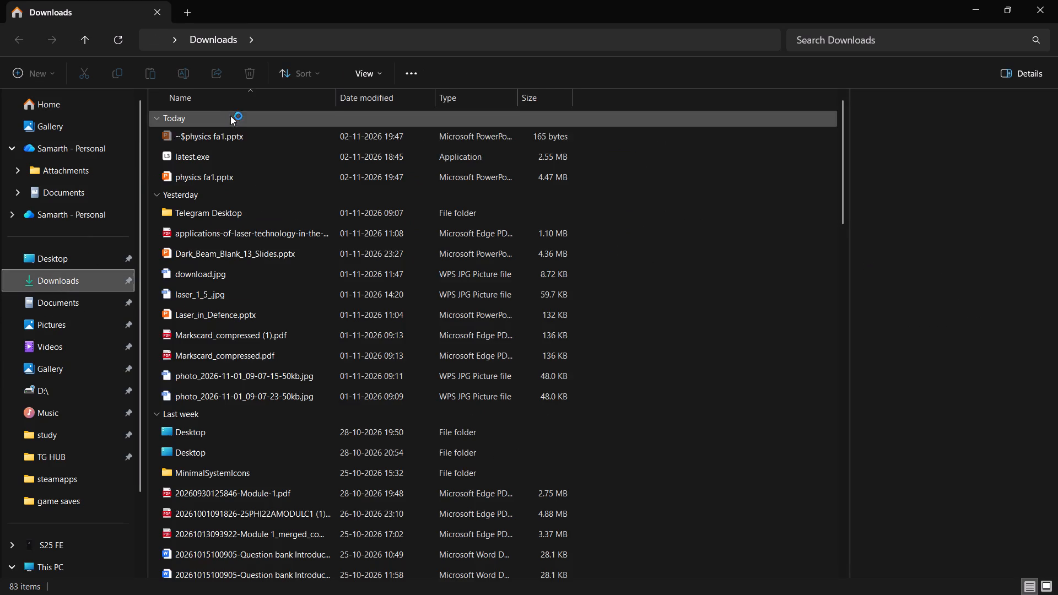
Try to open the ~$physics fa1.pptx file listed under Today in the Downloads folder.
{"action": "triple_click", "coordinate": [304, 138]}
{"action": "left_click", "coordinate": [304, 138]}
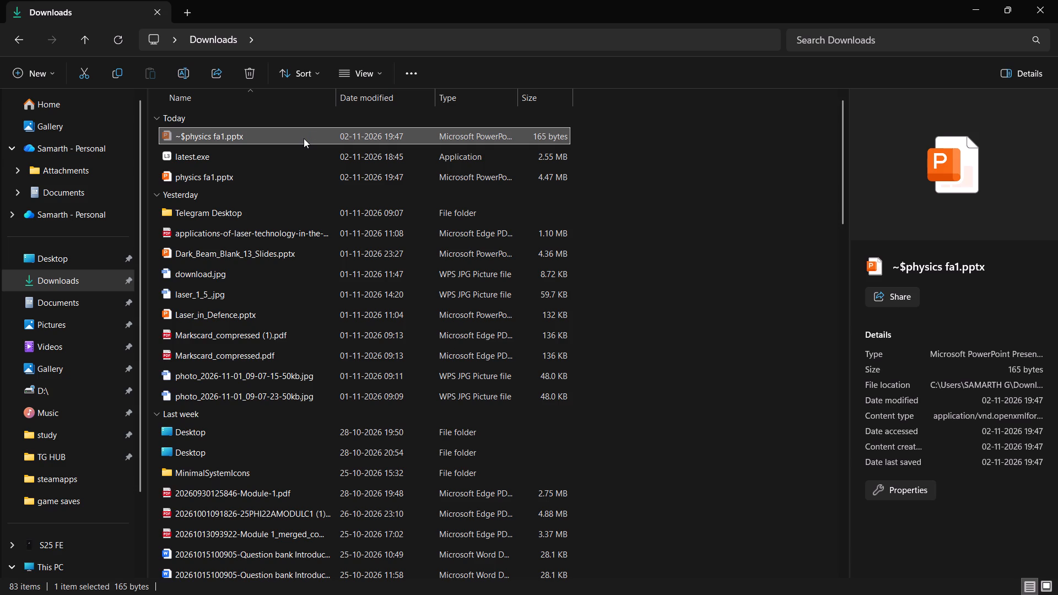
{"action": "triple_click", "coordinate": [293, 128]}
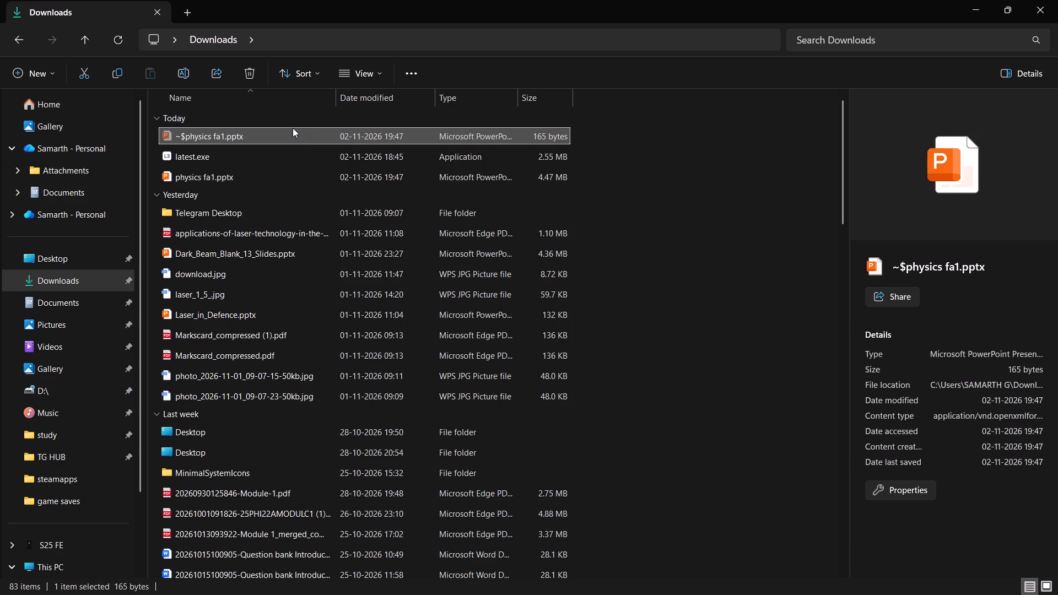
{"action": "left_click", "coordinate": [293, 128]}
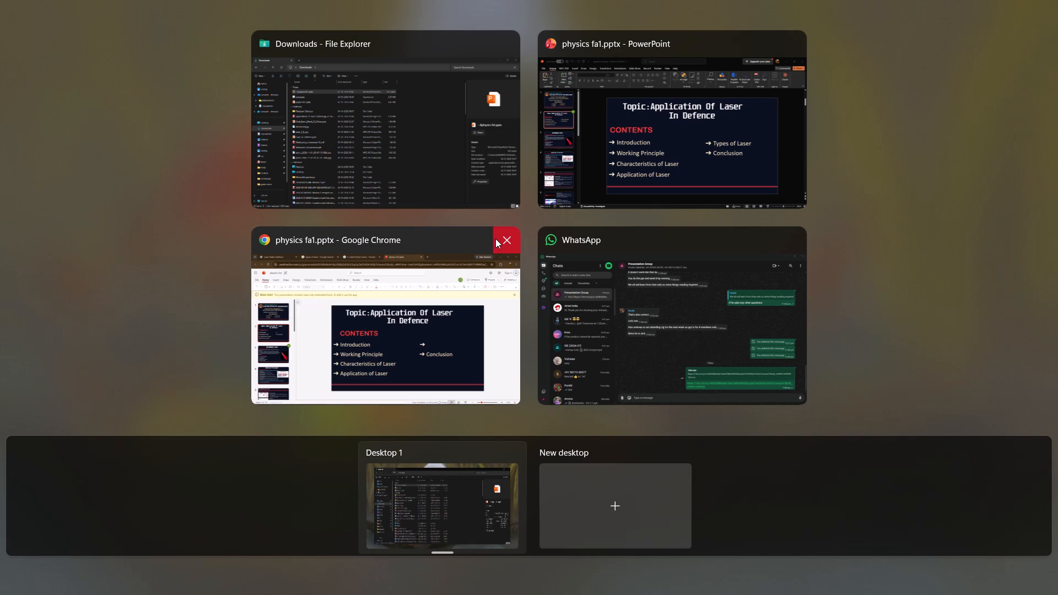
Close the Chrome and PowerPoint windows that hold physics fa1.pptx and leave the overview of open windows.
{"action": "left_click", "coordinate": [495, 239]}
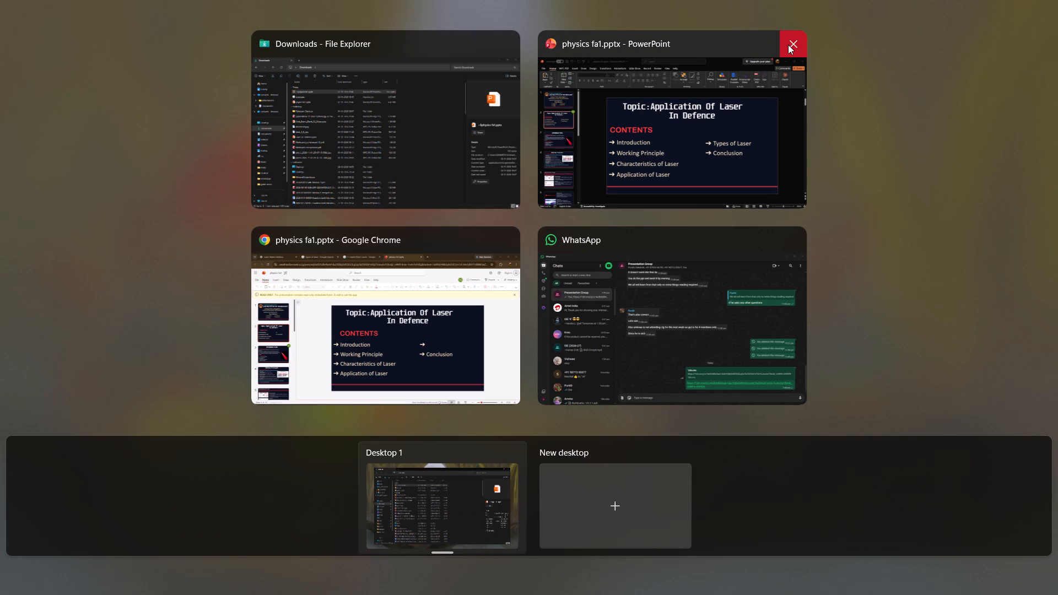
{"action": "left_click", "coordinate": [788, 45]}
{"action": "left_click", "coordinate": [693, 124]}
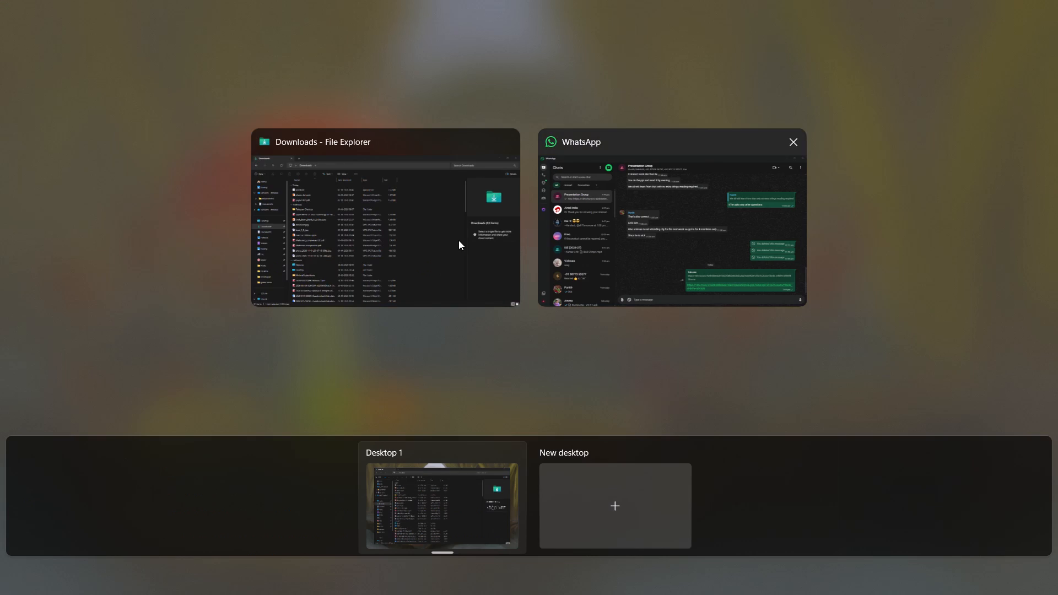
{"action": "left_click", "coordinate": [786, 251]}
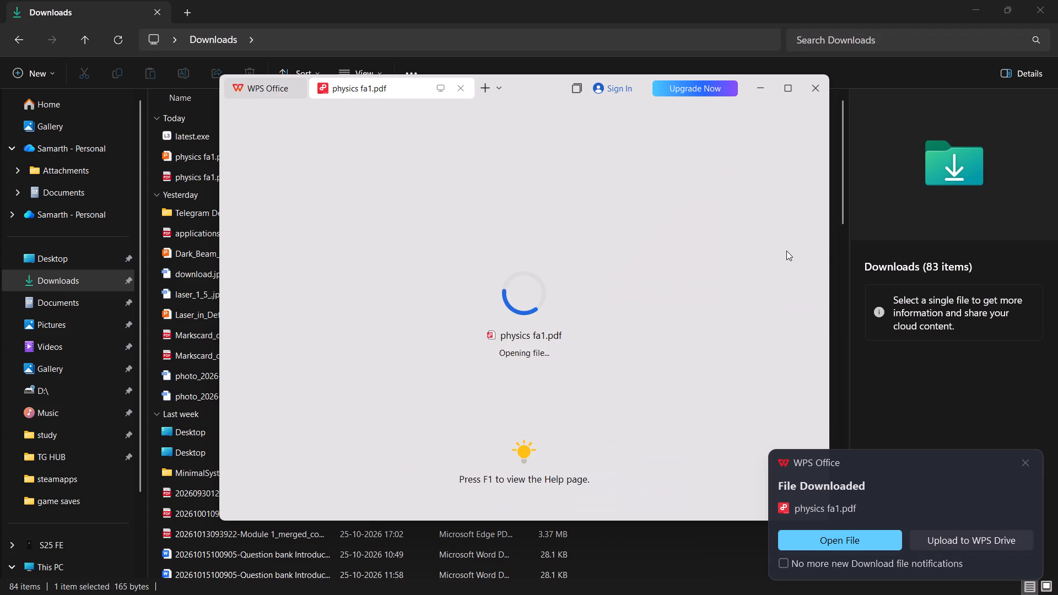
Dismiss the download notice and bookmark pane, and look through the slides in the exported physics fa1.pdf.
{"action": "left_click", "coordinate": [1026, 462]}
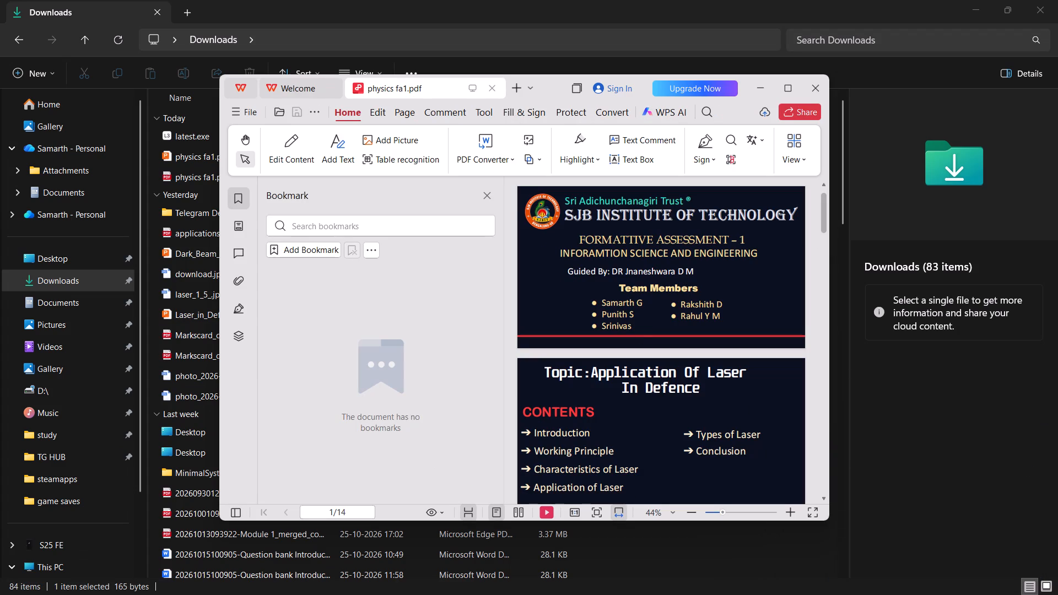
{"action": "left_click", "coordinate": [483, 197]}
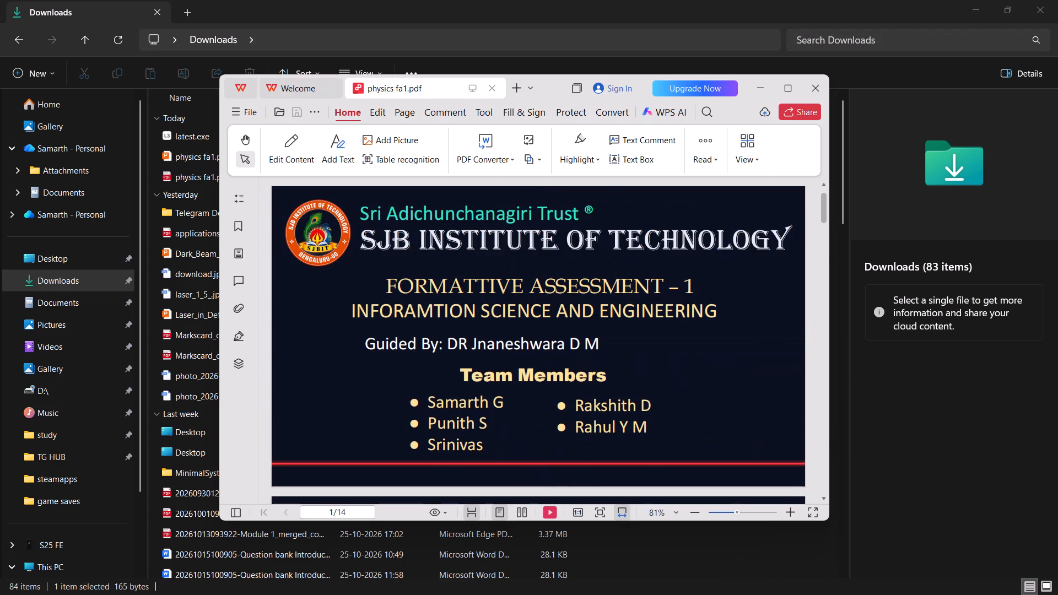
{"action": "scroll", "coordinate": [452, 285], "scroll_direction": "down", "scroll_amount": 4}
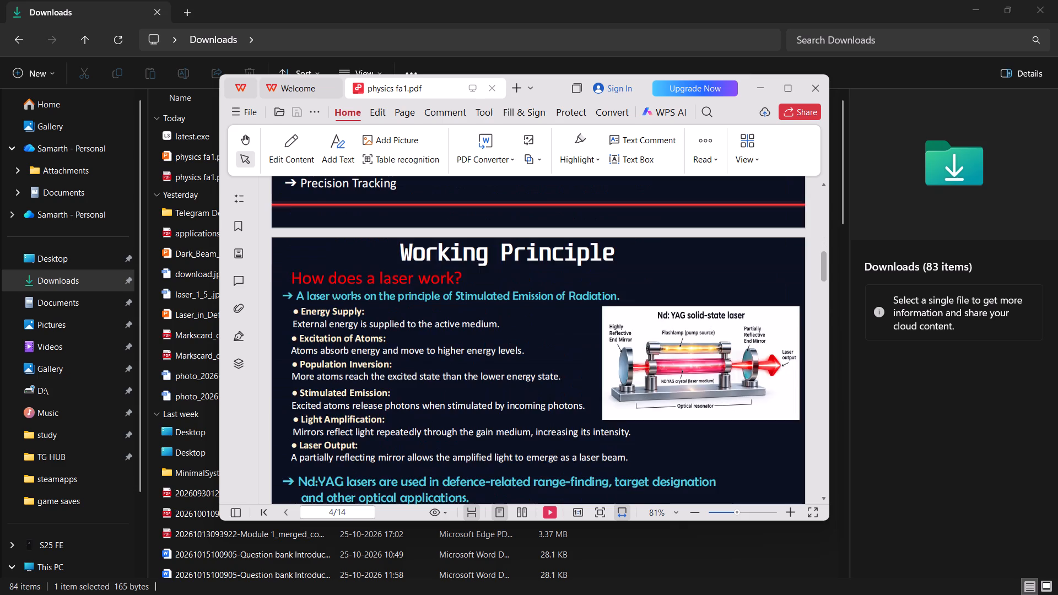
{"action": "scroll", "coordinate": [452, 285], "scroll_direction": "down", "scroll_amount": 1}
{"action": "scroll", "coordinate": [452, 285], "scroll_direction": "up", "scroll_amount": 7}
{"action": "scroll", "coordinate": [452, 285], "scroll_direction": "down", "scroll_amount": 1}
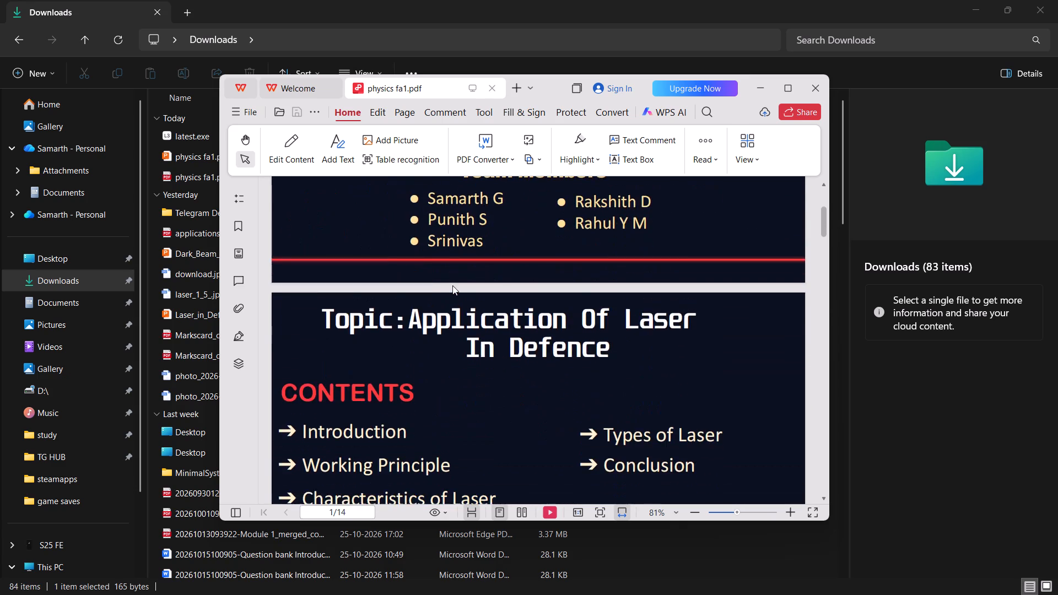
{"action": "scroll", "coordinate": [452, 285], "scroll_direction": "down", "scroll_amount": 3}
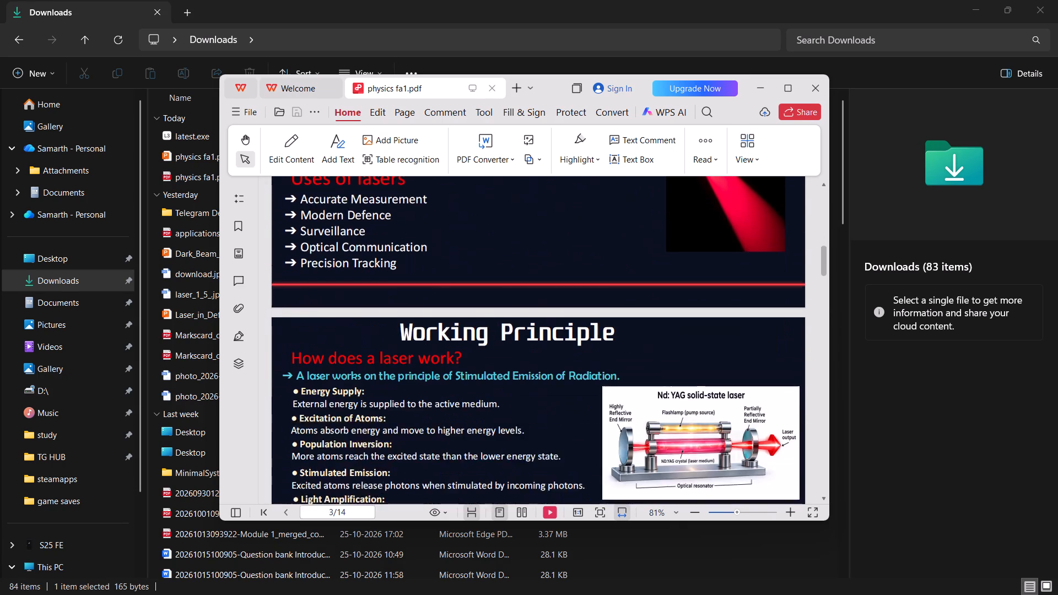
{"action": "scroll", "coordinate": [452, 285], "scroll_direction": "down", "scroll_amount": 3}
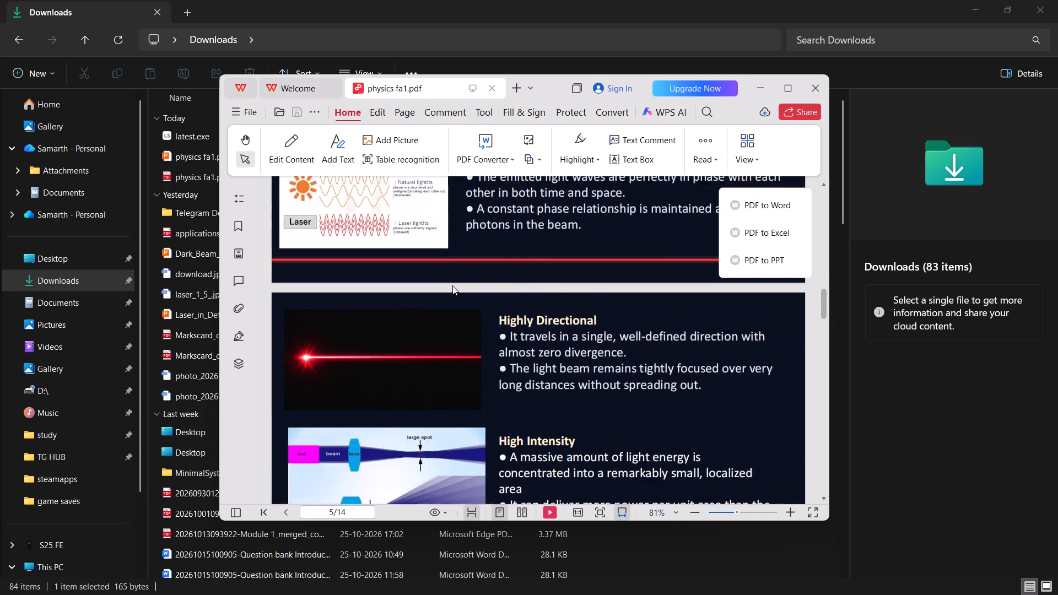
{"action": "scroll", "coordinate": [452, 285], "scroll_direction": "down", "scroll_amount": 3}
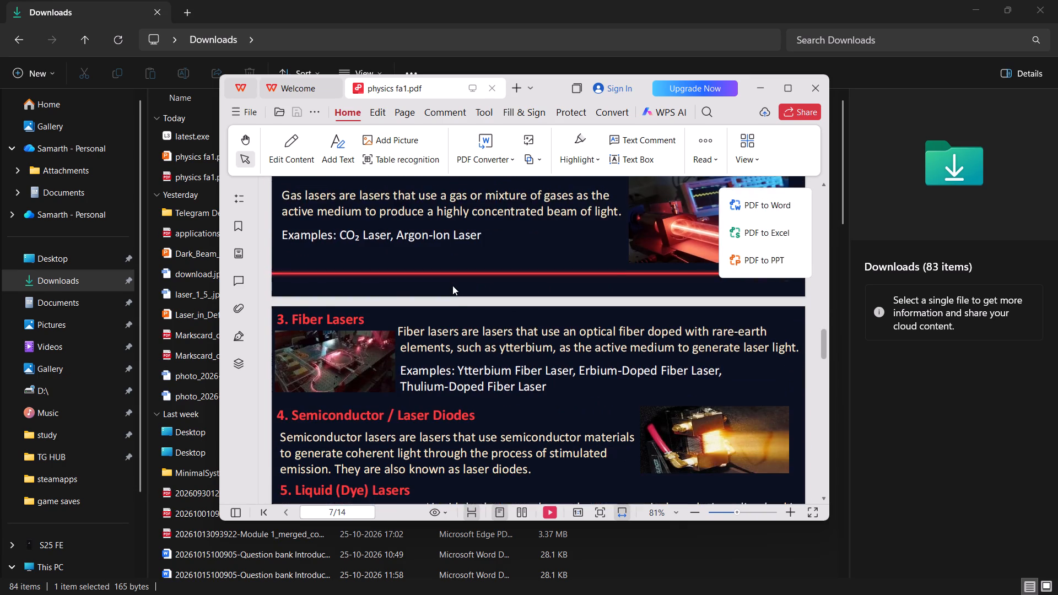
{"action": "scroll", "coordinate": [452, 285], "scroll_direction": "down", "scroll_amount": 2}
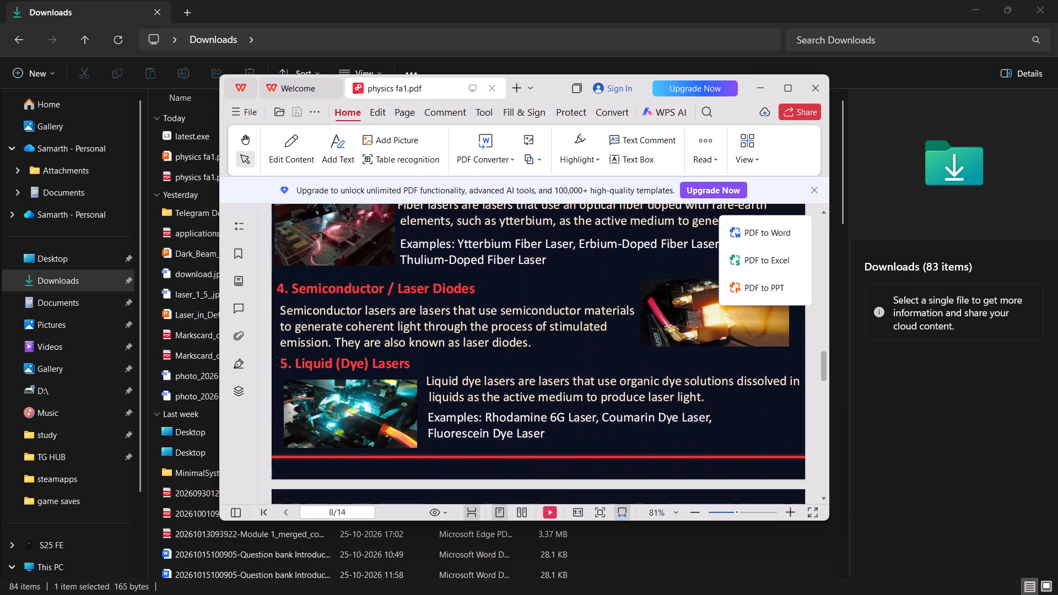
Switch to the Downloads folder in File Explorer and select physics fa1.pdf among today's files.
{"action": "left_click", "coordinate": [844, 411]}
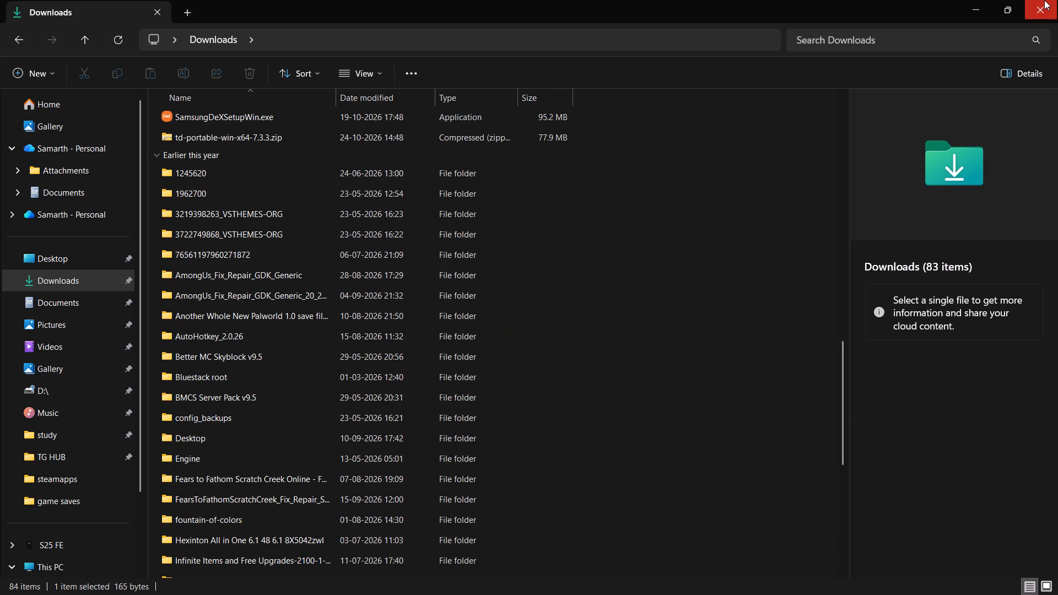
{"action": "scroll", "coordinate": [573, 284], "scroll_direction": "up", "scroll_amount": 8}
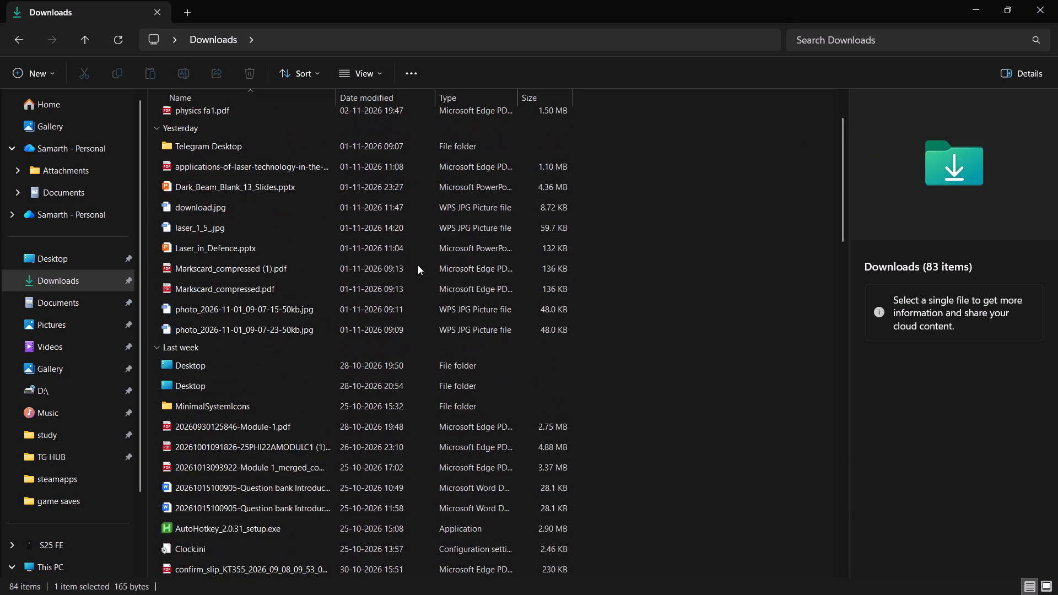
{"action": "scroll", "coordinate": [371, 218], "scroll_direction": "up", "scroll_amount": 5}
{"action": "scroll", "coordinate": [275, 143], "scroll_direction": "up", "scroll_amount": 1}
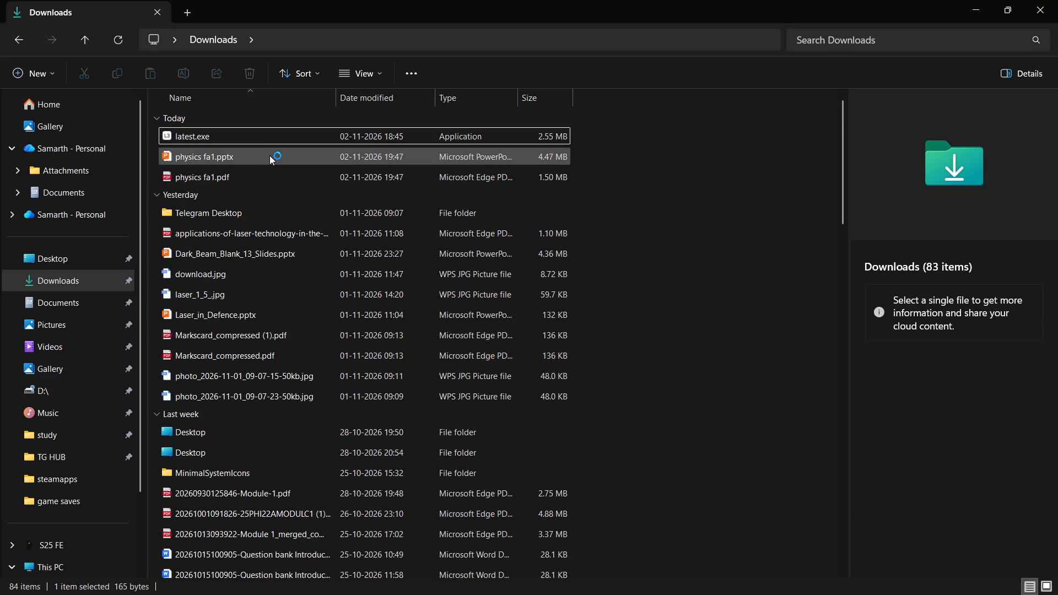
{"action": "left_click", "coordinate": [280, 149]}
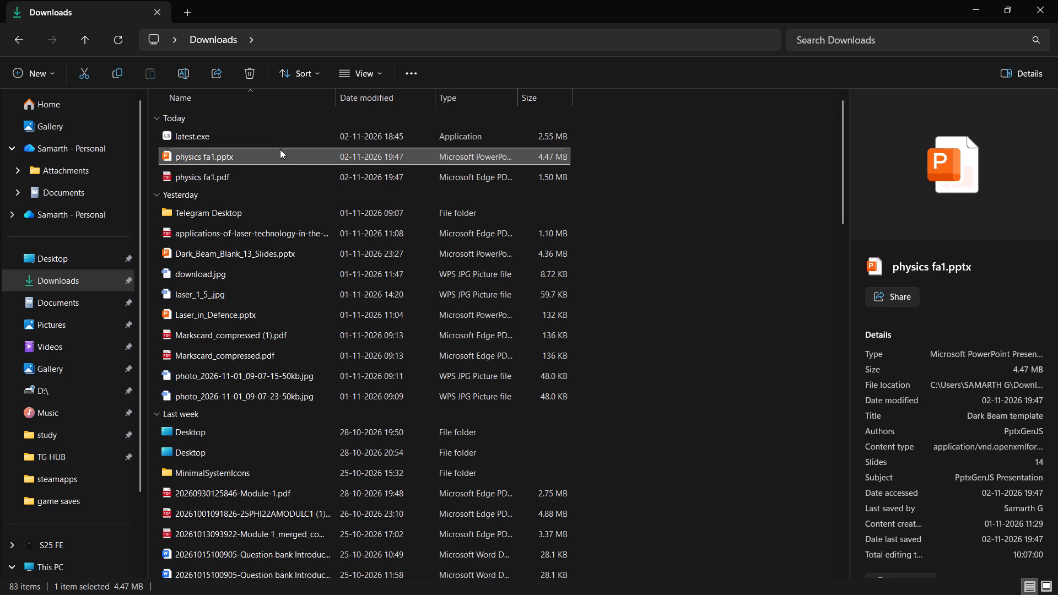
{"action": "scroll", "coordinate": [357, 175], "scroll_direction": "up", "scroll_amount": 2}
{"action": "left_click", "coordinate": [737, 177]}
{"action": "left_click", "coordinate": [533, 175]}
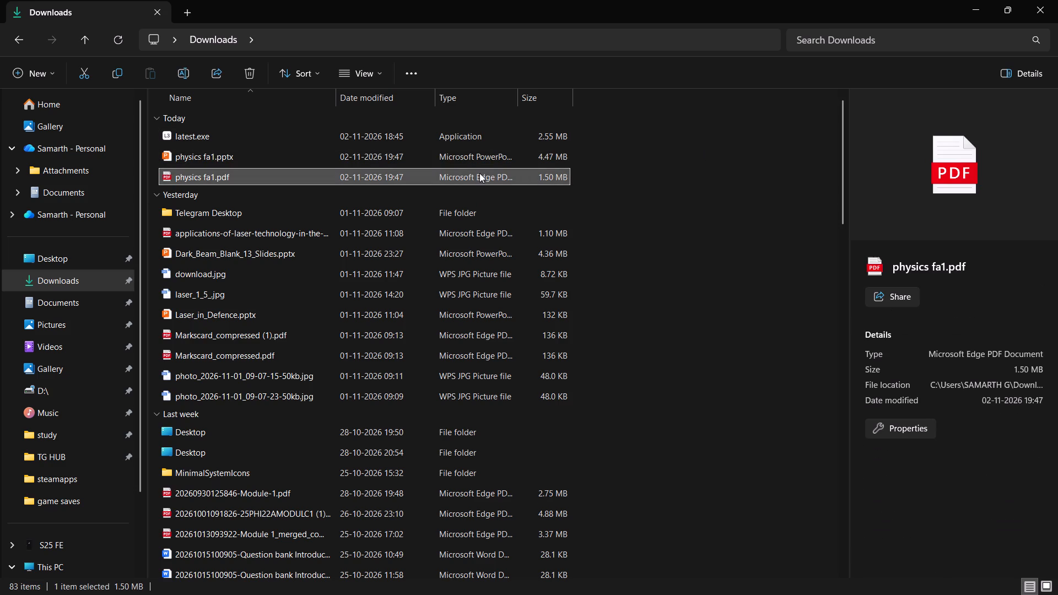
Open physics fa1.pdf from Downloads, choosing WPS Office as the app always used for PDF files.
{"action": "triple_click", "coordinate": [479, 173]}
{"action": "left_click", "coordinate": [479, 173]}
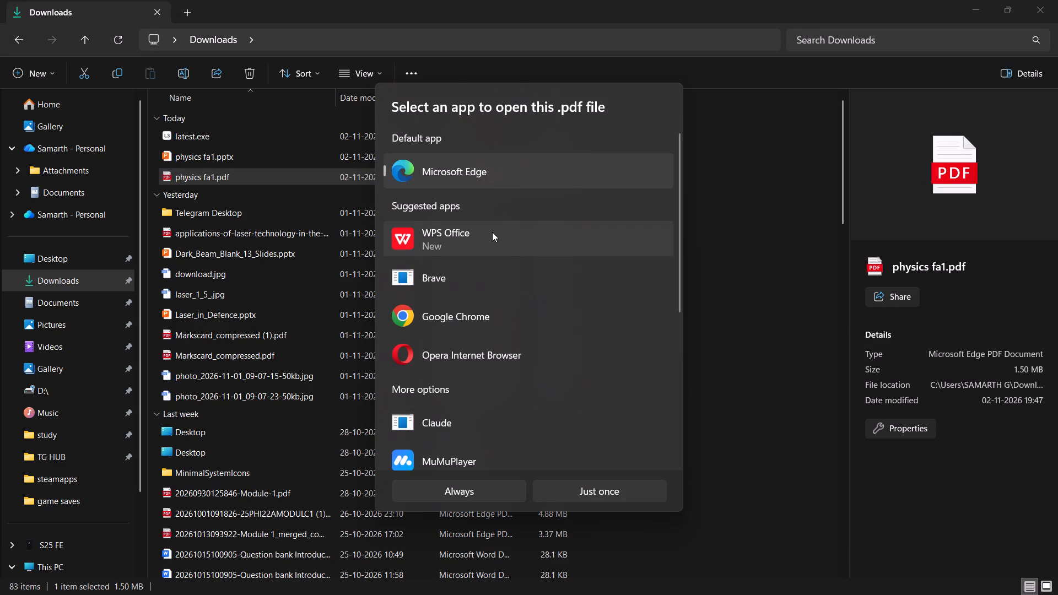
{"action": "left_click", "coordinate": [492, 232]}
{"action": "left_click", "coordinate": [471, 491]}
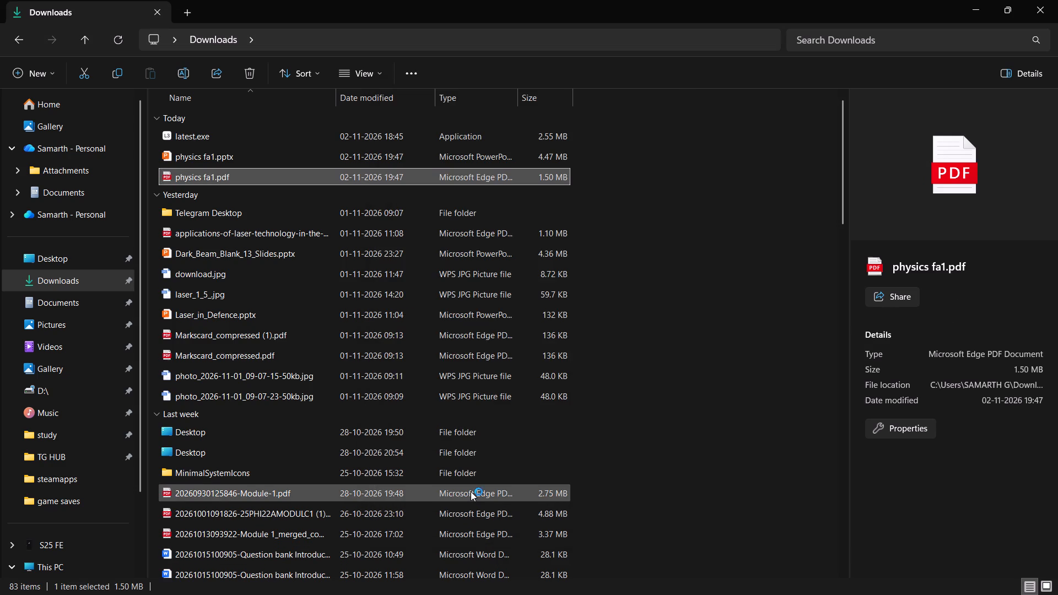
Look through the slides of physics fa1.pdf from the title page to the Conclusion, and close the WPS Office window.
{"action": "scroll", "coordinate": [503, 317], "scroll_direction": "up", "scroll_amount": 8}
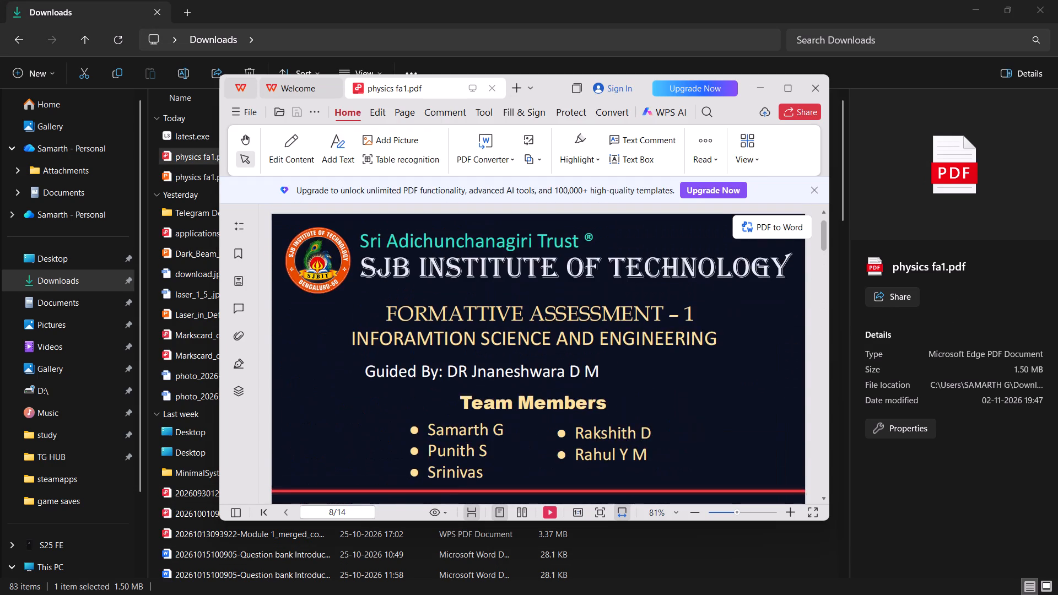
{"action": "scroll", "coordinate": [503, 317], "scroll_direction": "down", "scroll_amount": 6}
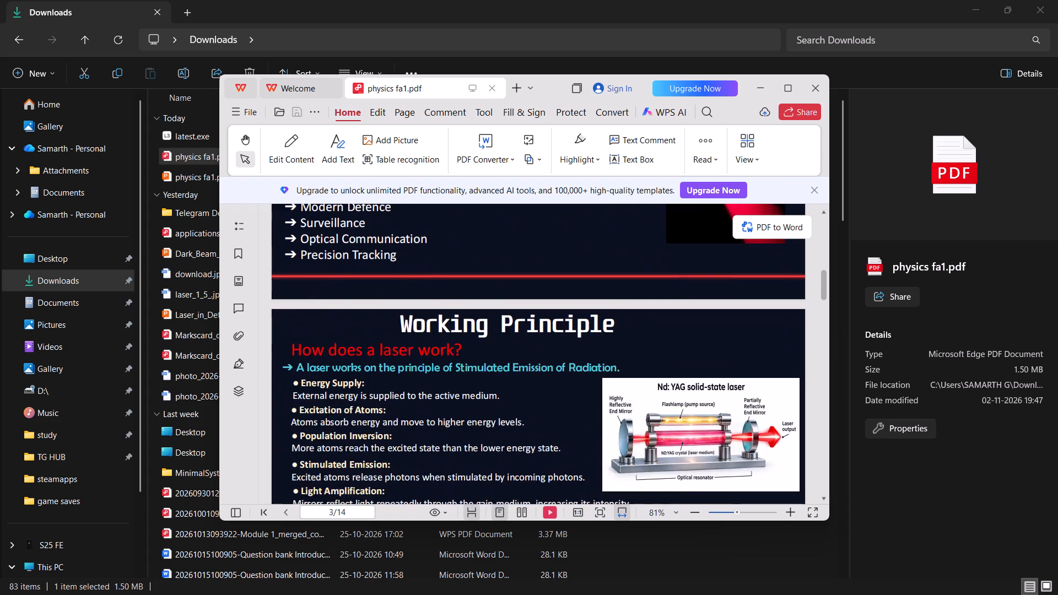
{"action": "scroll", "coordinate": [503, 317], "scroll_direction": "down", "scroll_amount": 7}
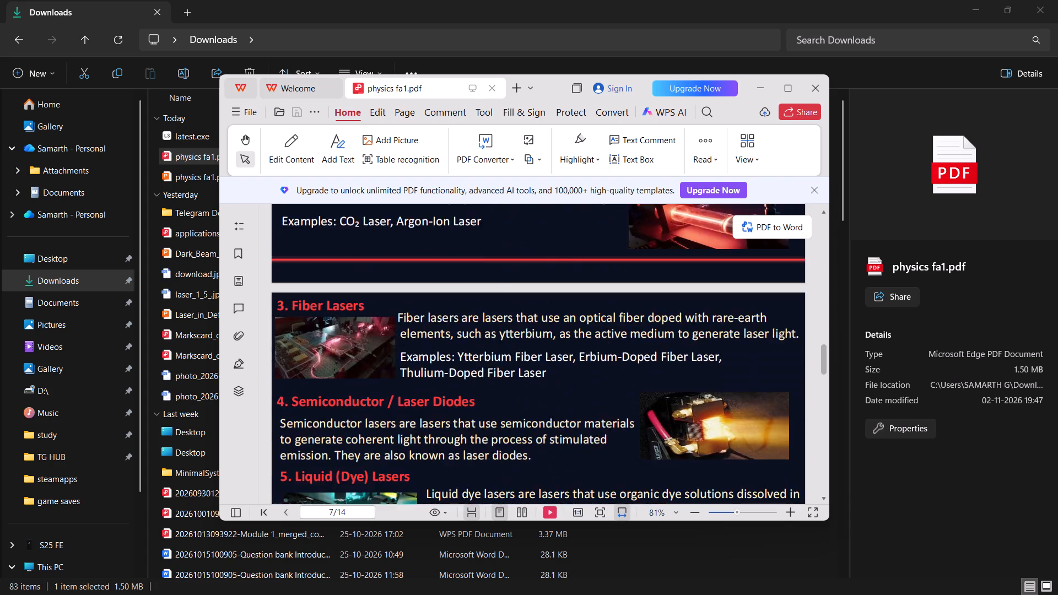
{"action": "scroll", "coordinate": [503, 317], "scroll_direction": "down", "scroll_amount": 3}
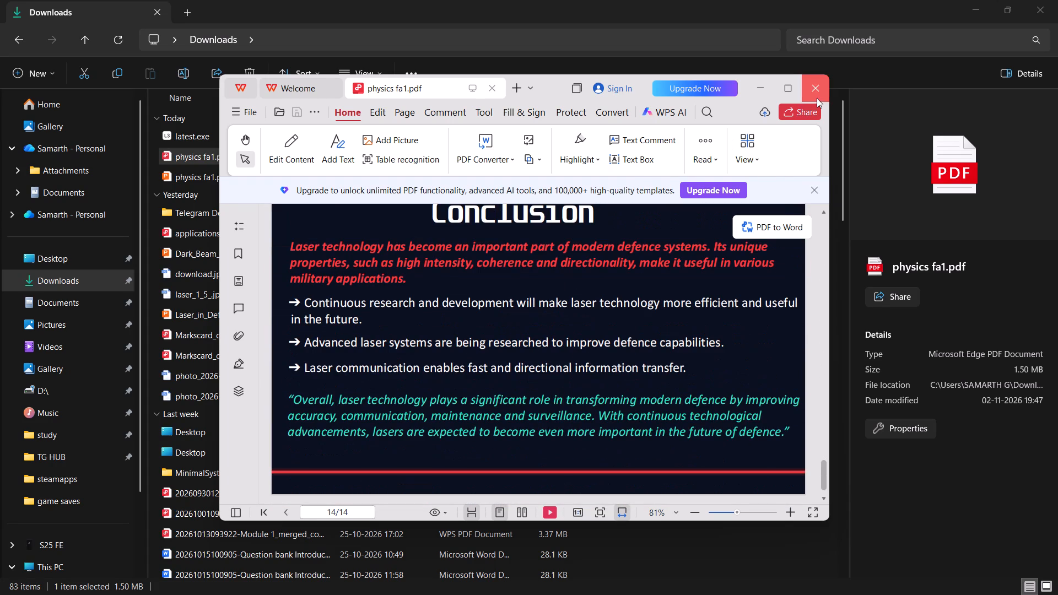
{"action": "left_click", "coordinate": [817, 98]}
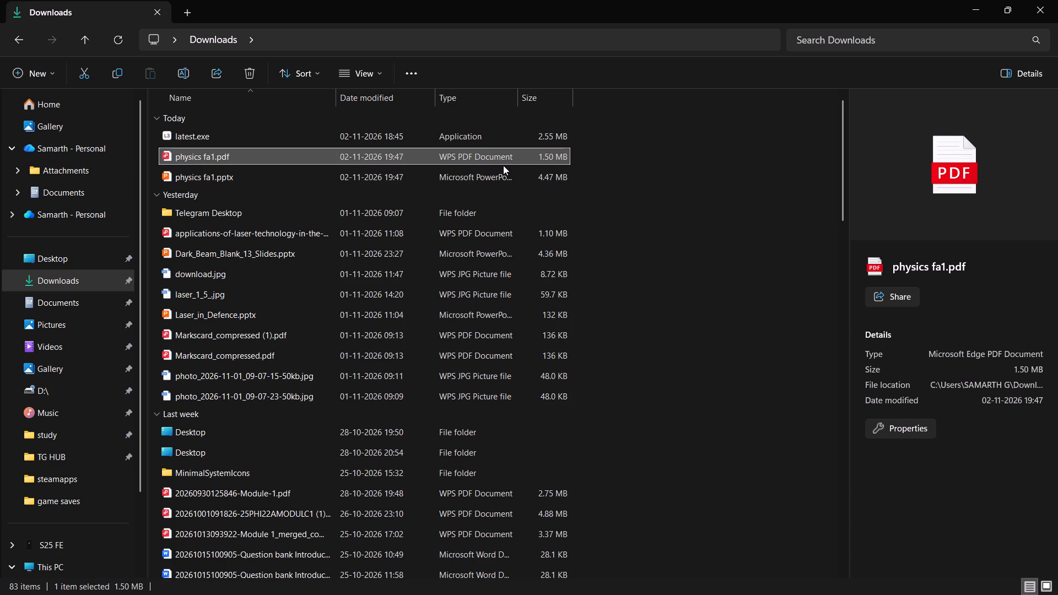
Copy physics fa1.pdf and physics fa1.pptx together from the Downloads folder.
{"action": "left_click_drag", "start_coordinate": [596, 184], "coordinate": [553, 160]}
{"action": "key", "text": "ctrl+c"}
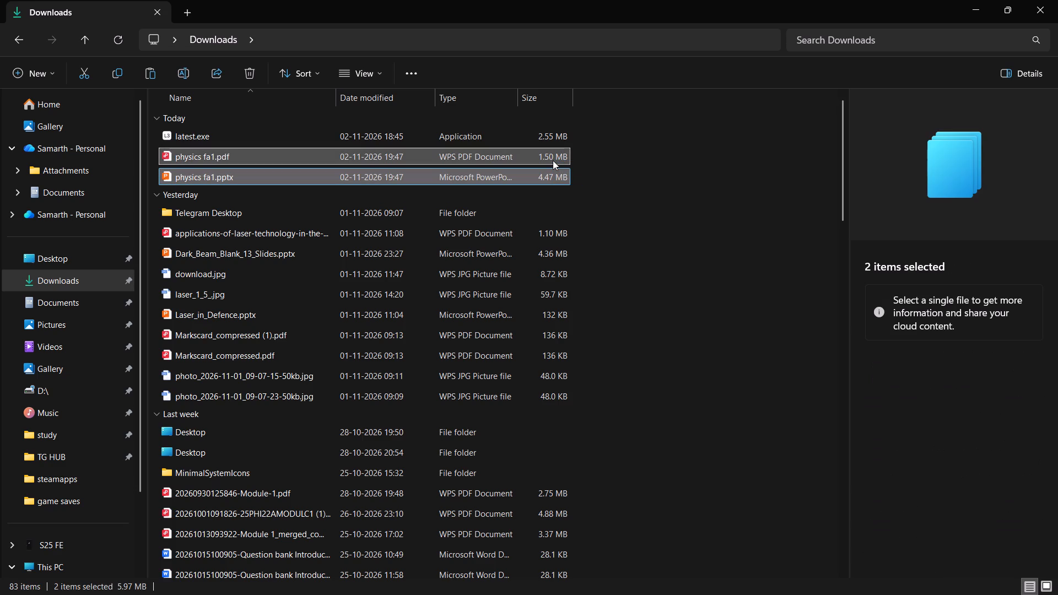